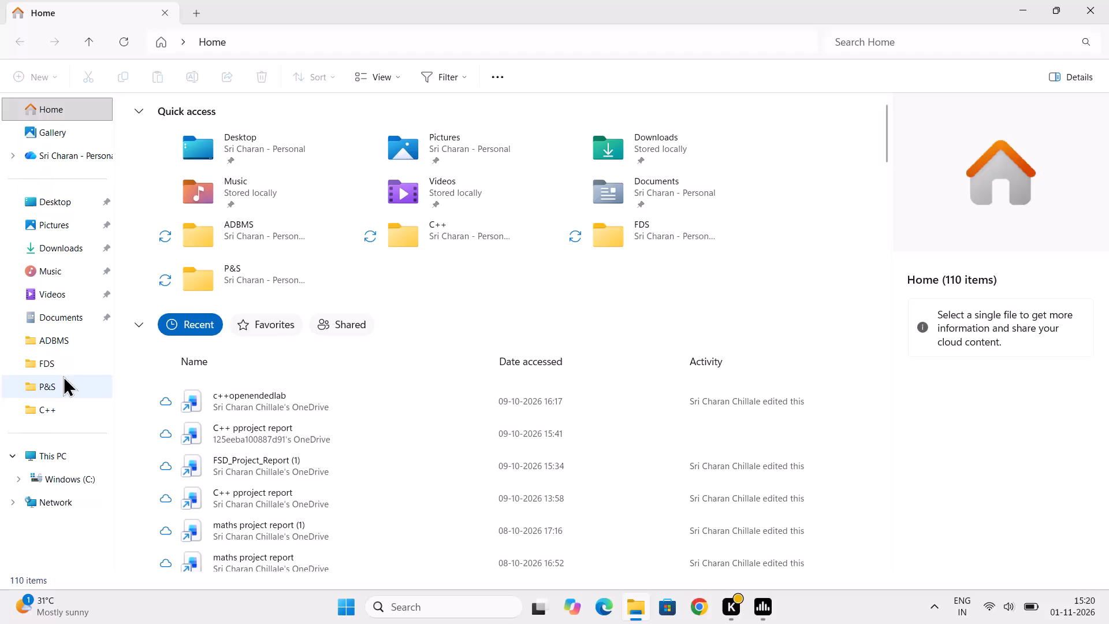
Open the ADBMS folder.
click(51, 337)
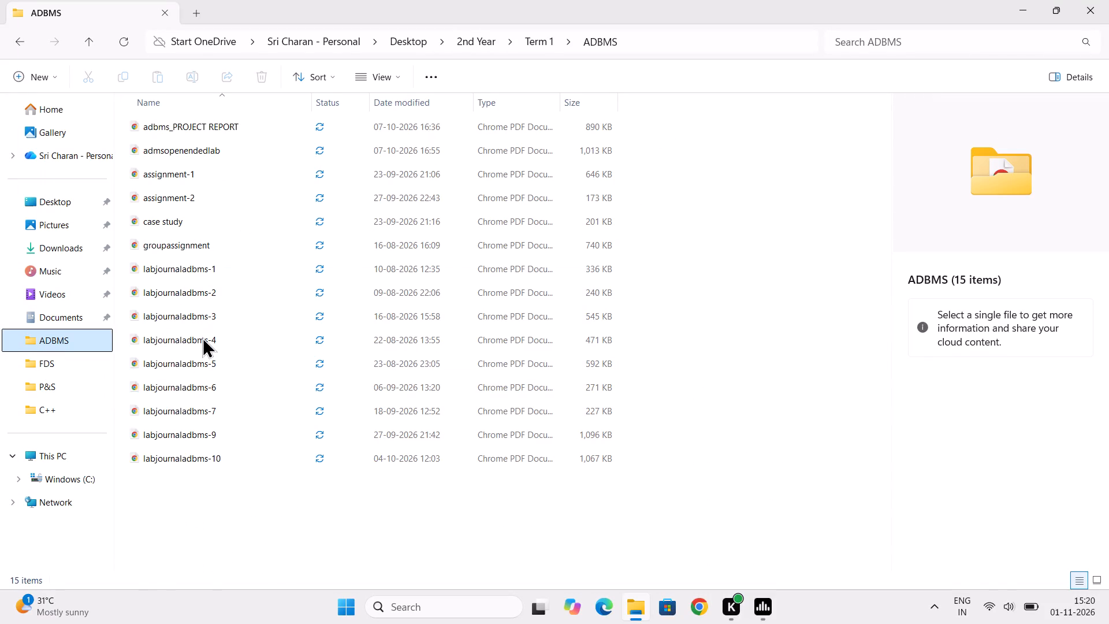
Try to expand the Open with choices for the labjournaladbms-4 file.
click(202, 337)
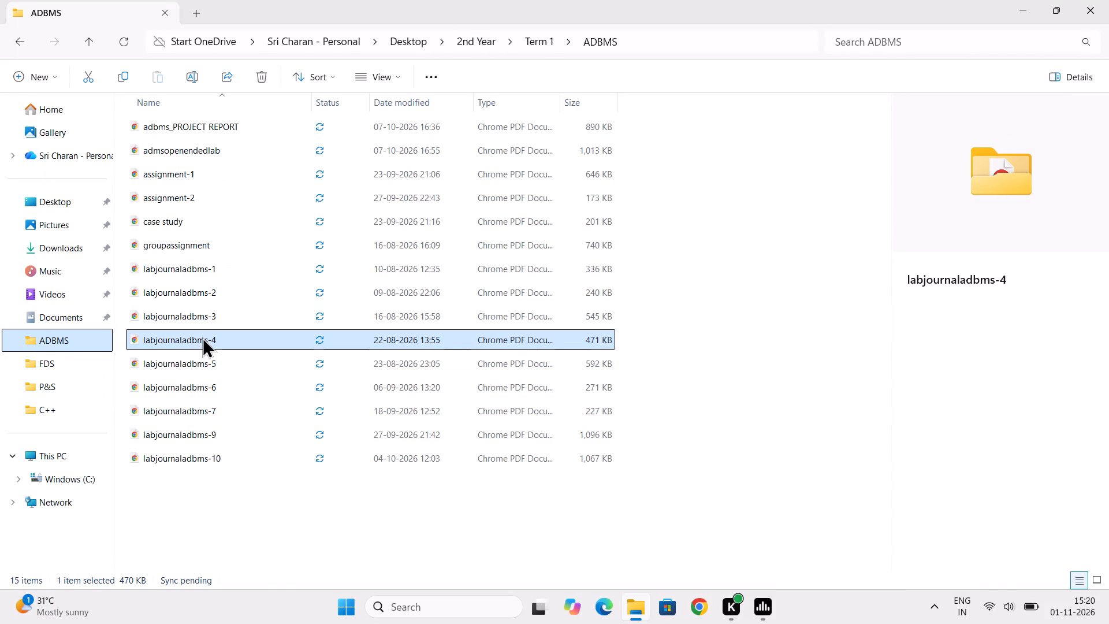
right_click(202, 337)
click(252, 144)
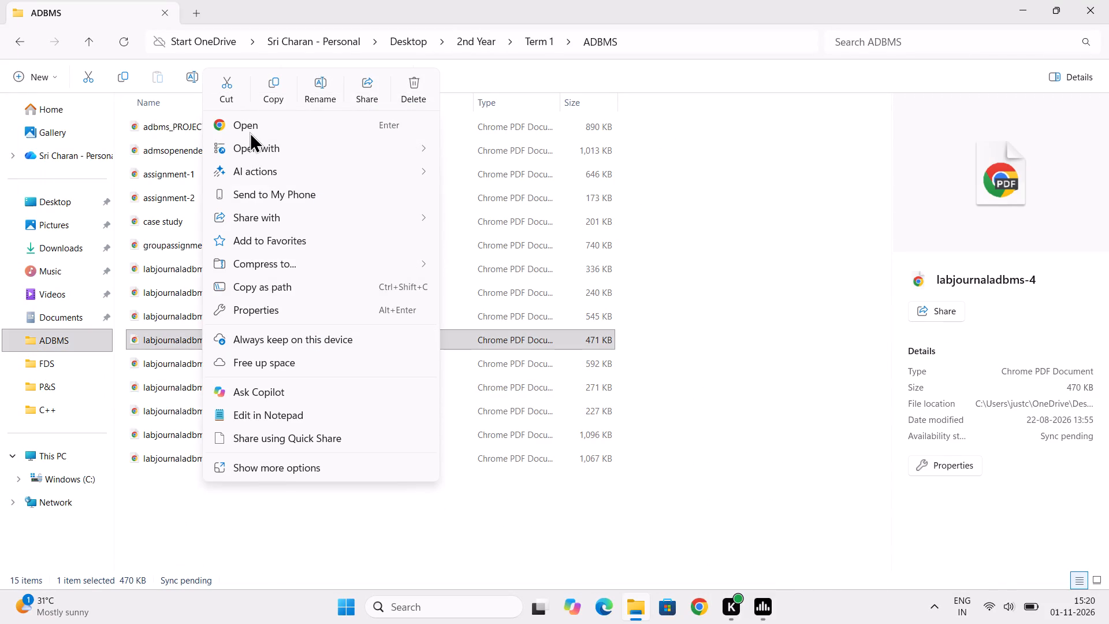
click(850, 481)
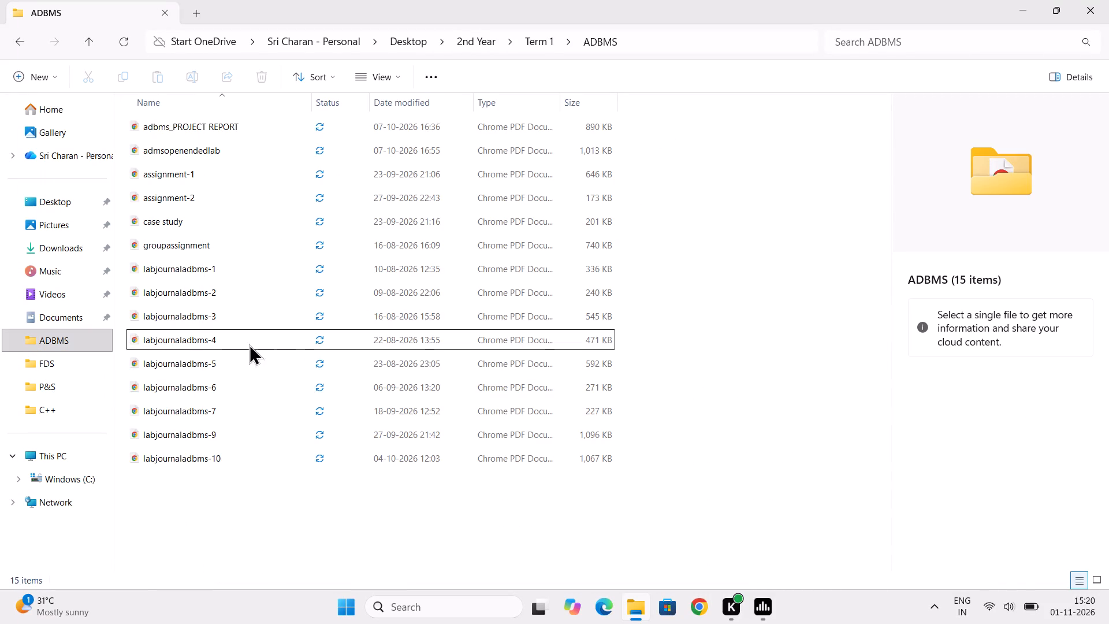
Open the labjournaladbms-5 and labjournaladbms-6 PDFs from the ADBMS folder and skim their first pages.
click(219, 356)
double_click(219, 356)
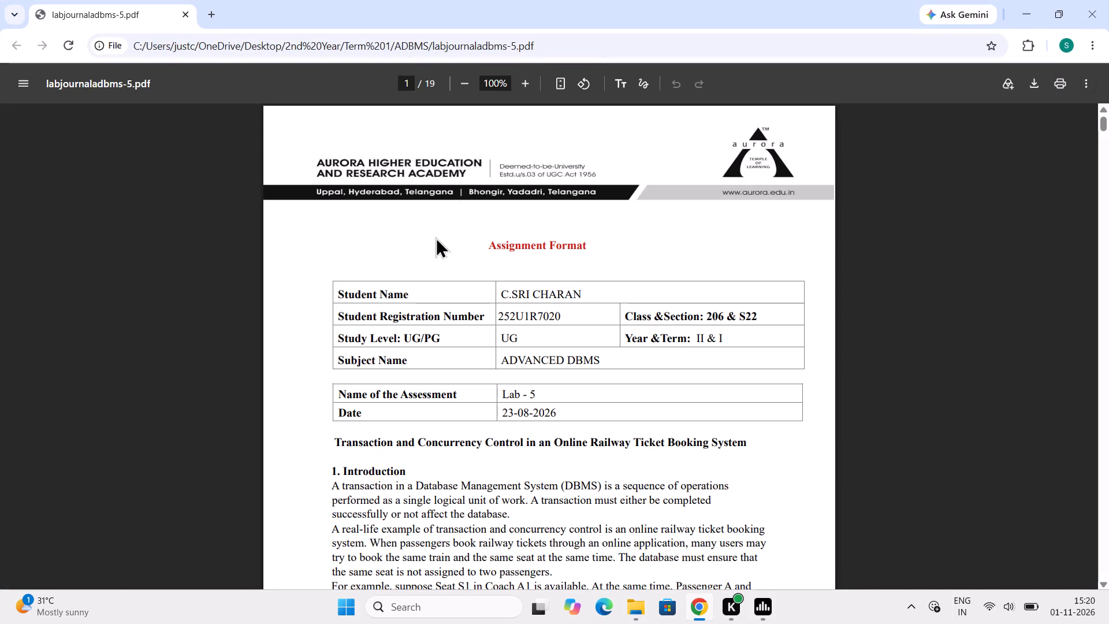
scroll(428, 251, down, 7)
scroll(428, 251, up, 4)
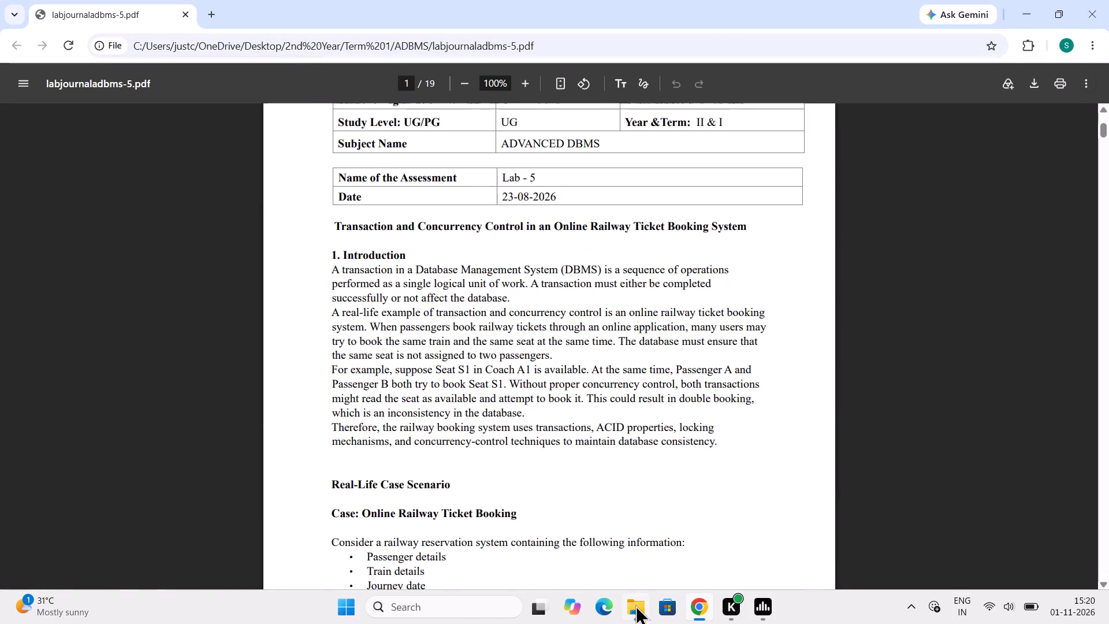
click(635, 605)
double_click(230, 381)
scroll(426, 335, down, 5)
Open the labjournaladbms-7, labjournaladbms-9 and labjournaladbms-10 PDFs from the ADBMS folder and skim their pages.
click(645, 622)
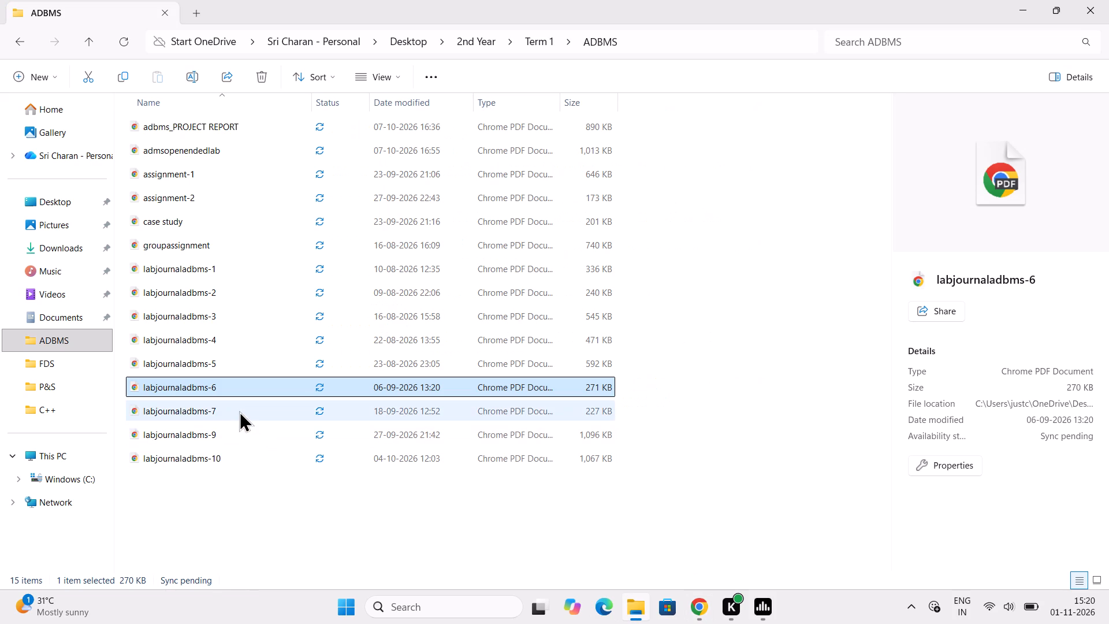
double_click(239, 410)
scroll(510, 424, down, 7)
click(643, 611)
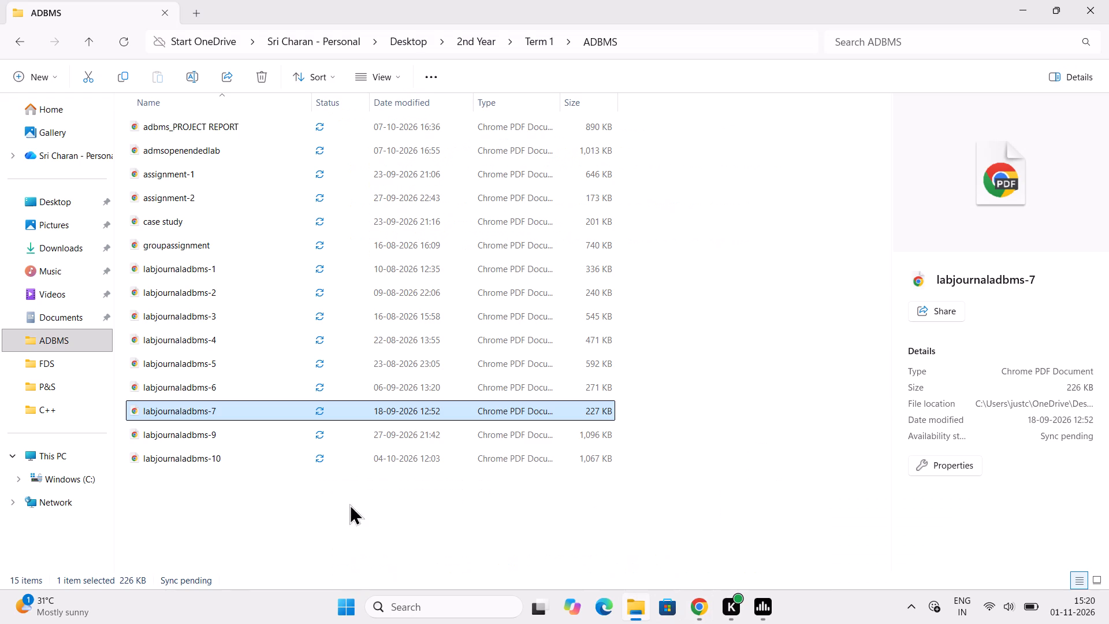
double_click(286, 441)
scroll(618, 396, down, 12)
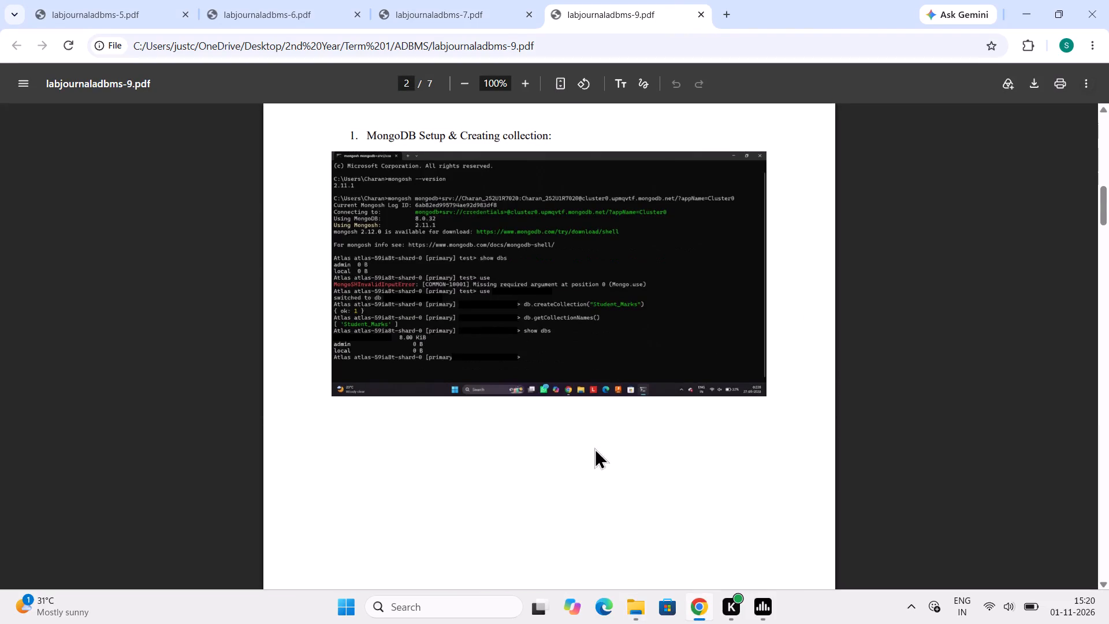
click(632, 605)
double_click(298, 449)
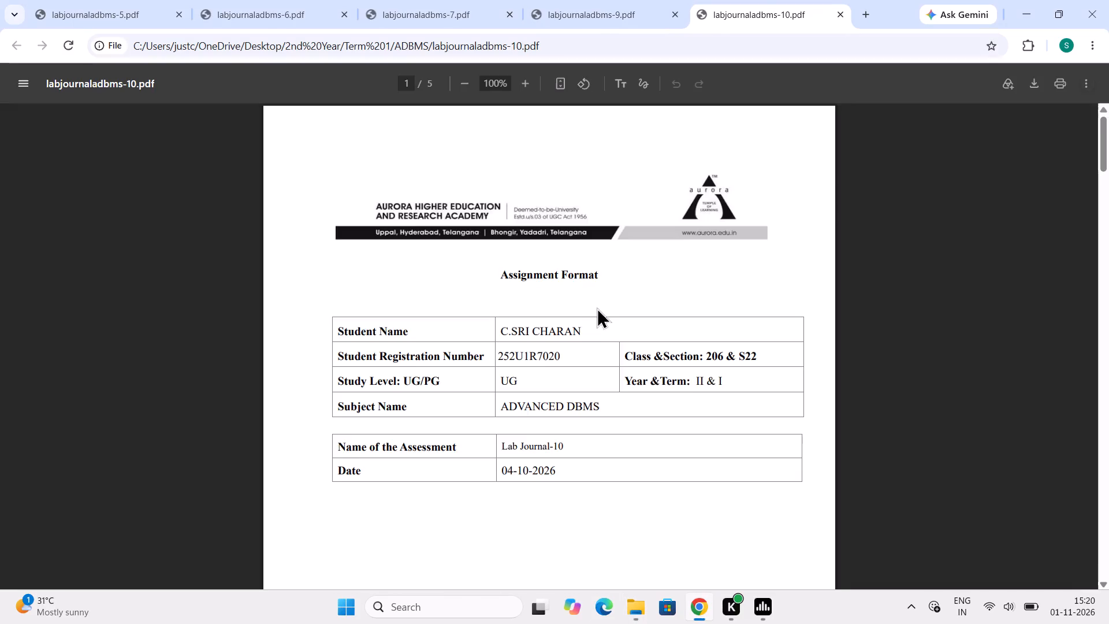
scroll(560, 306, down, 13)
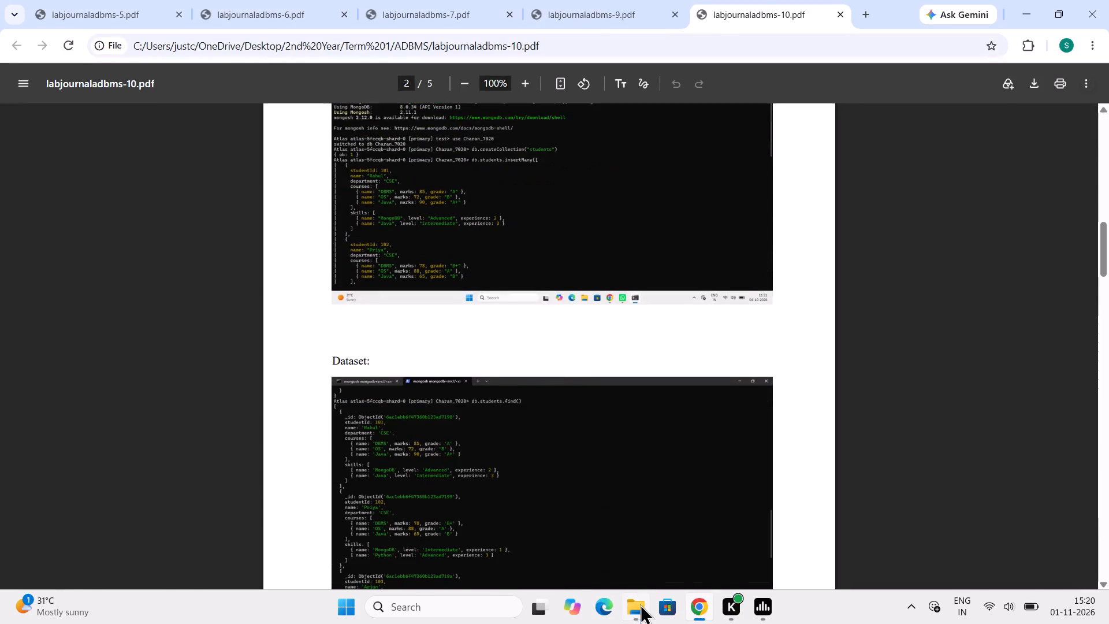
Try to expand the Open with choices for labjournaladbms-10 in File Explorer and capture a screenshot with the file's options open.
click(640, 607)
right_click(260, 459)
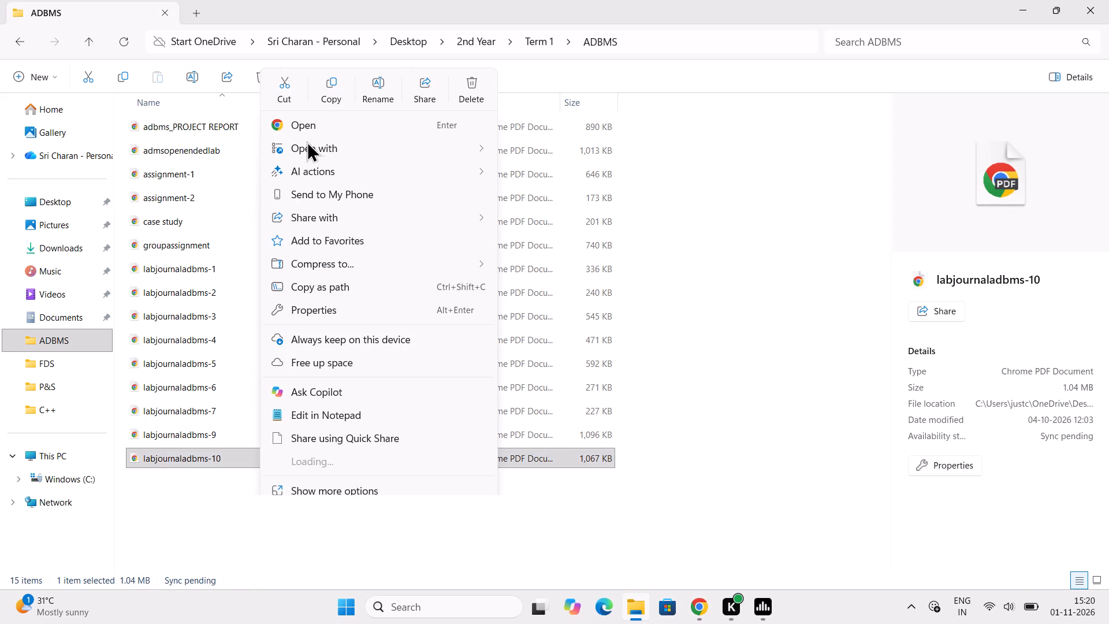
drag(483, 148, 440, 146)
click(440, 146)
drag(440, 146, 436, 155)
click(427, 165)
key(super+Print)
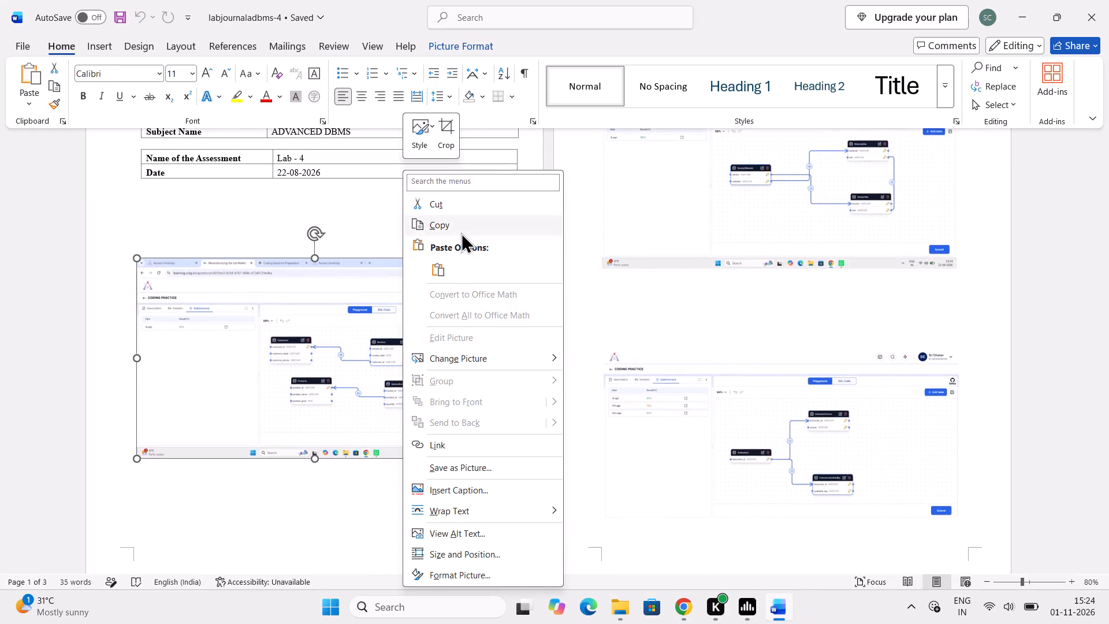
click(462, 226)
Upload a copy of the labjournaladbms-4 document, choosing OneDrive - Personal as the location.
click(252, 18)
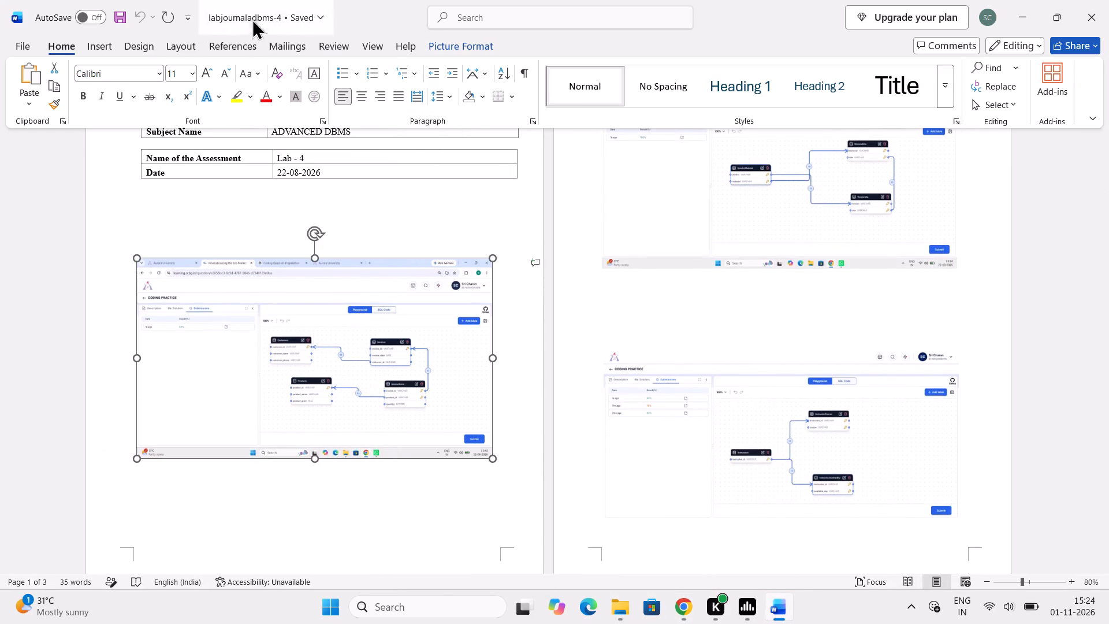
click(355, 242)
double_click(536, 223)
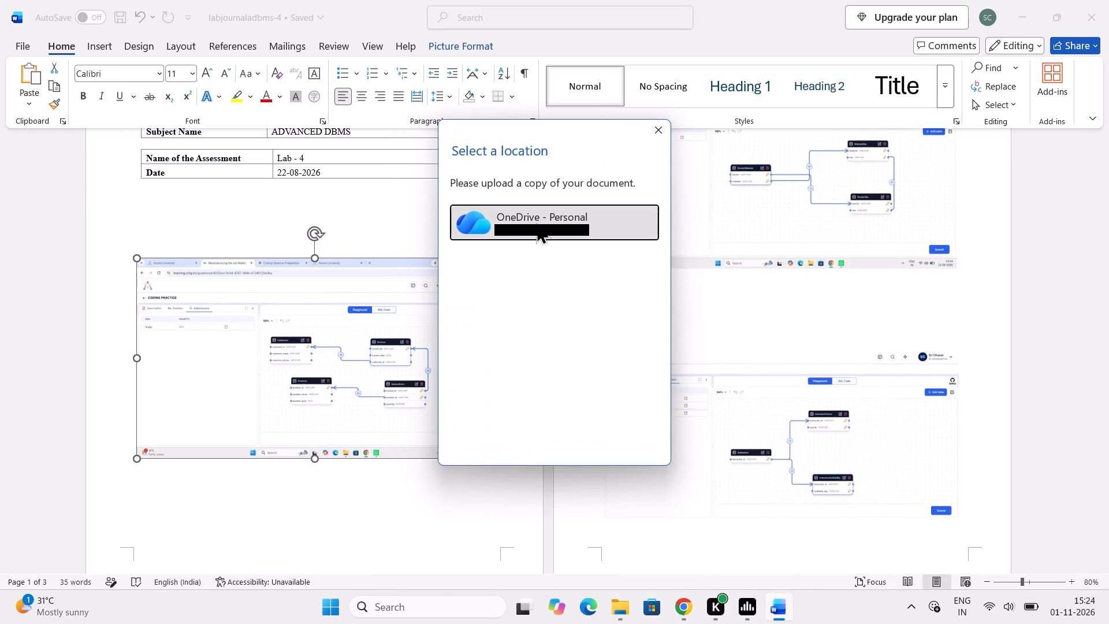
double_click(516, 222)
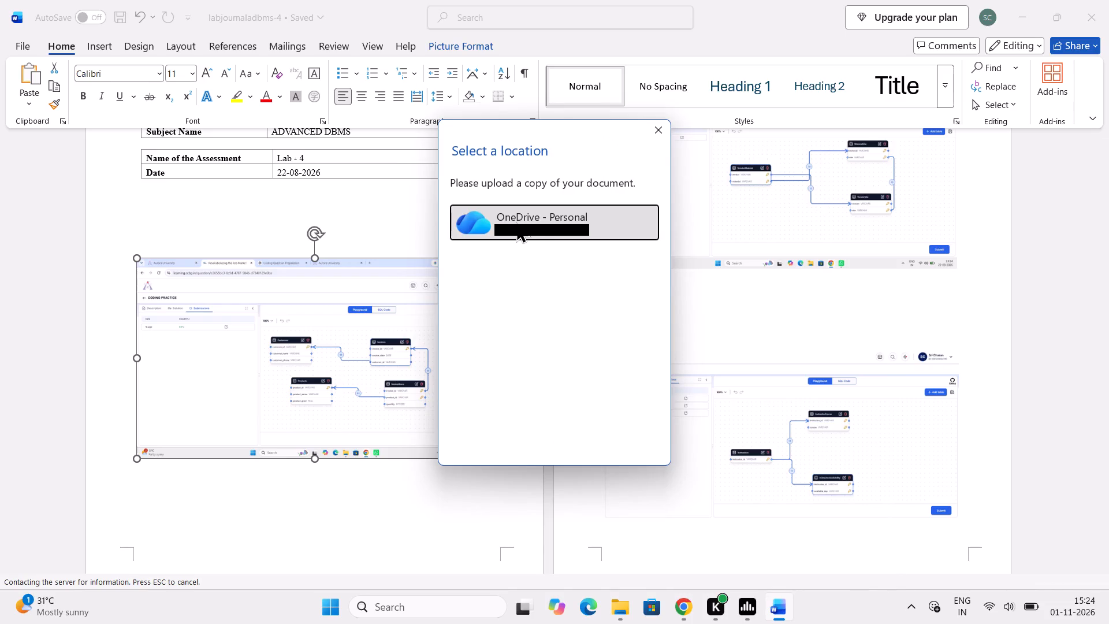
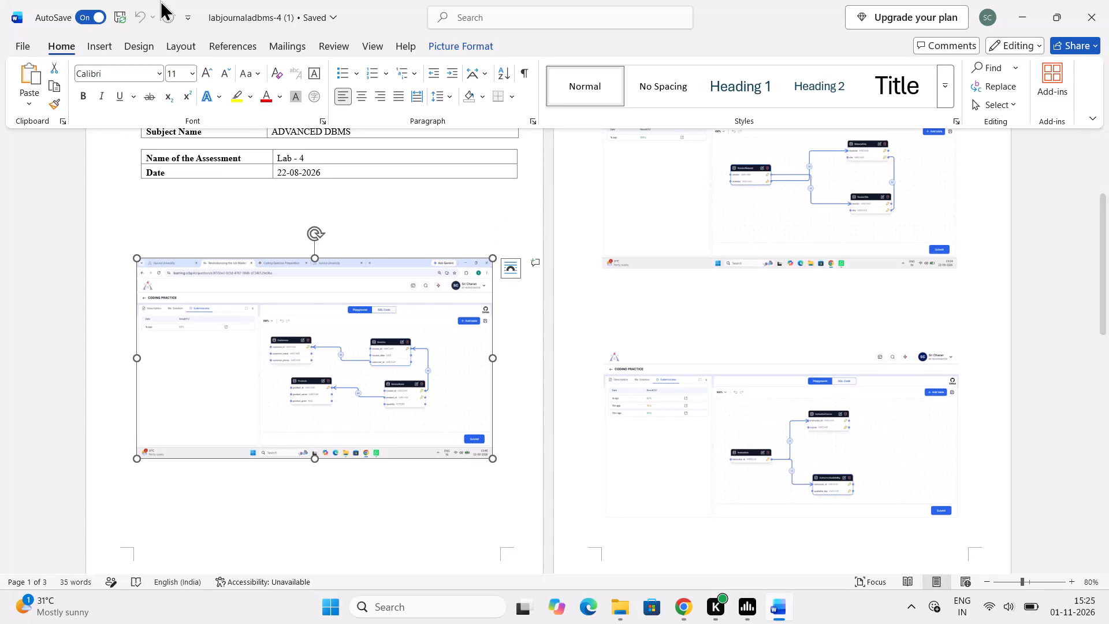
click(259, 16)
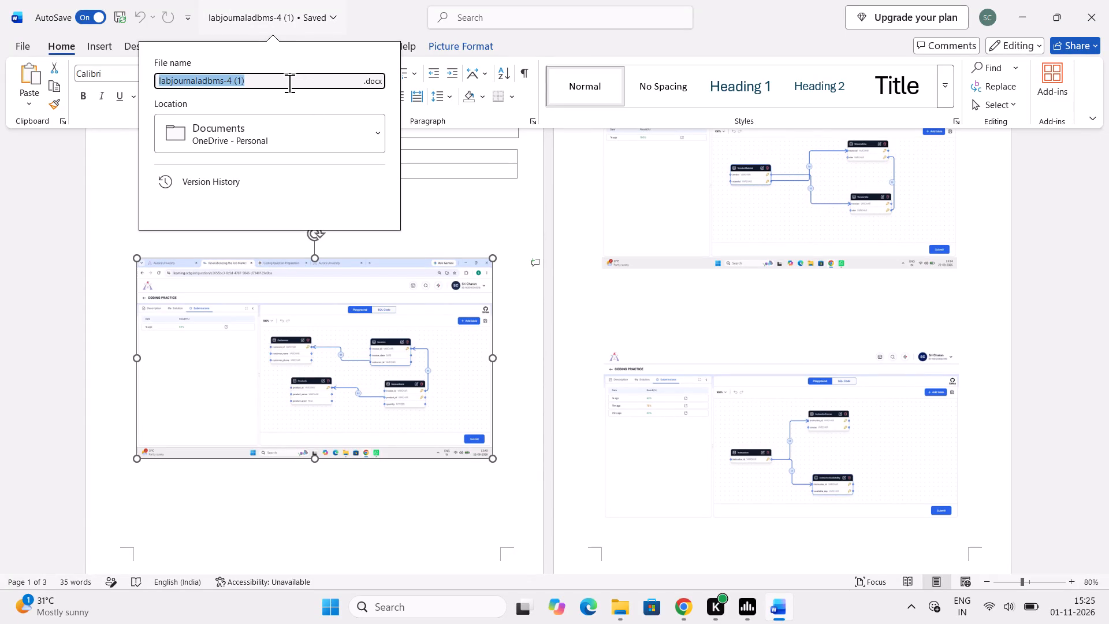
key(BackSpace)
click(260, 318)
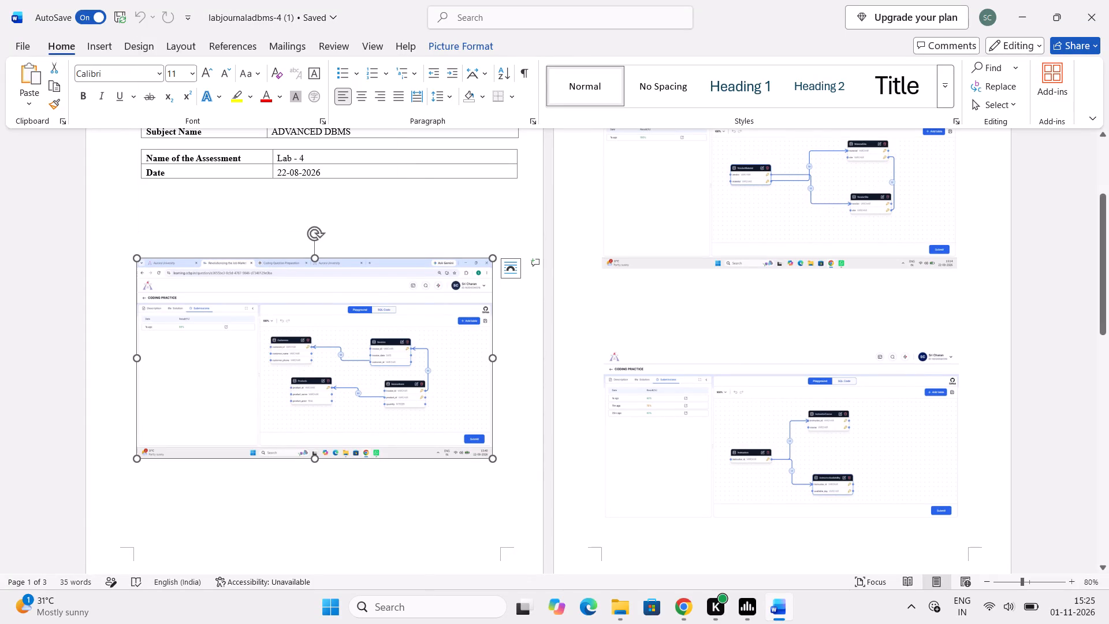
right_click(260, 318)
click(300, 209)
right_click(768, 426)
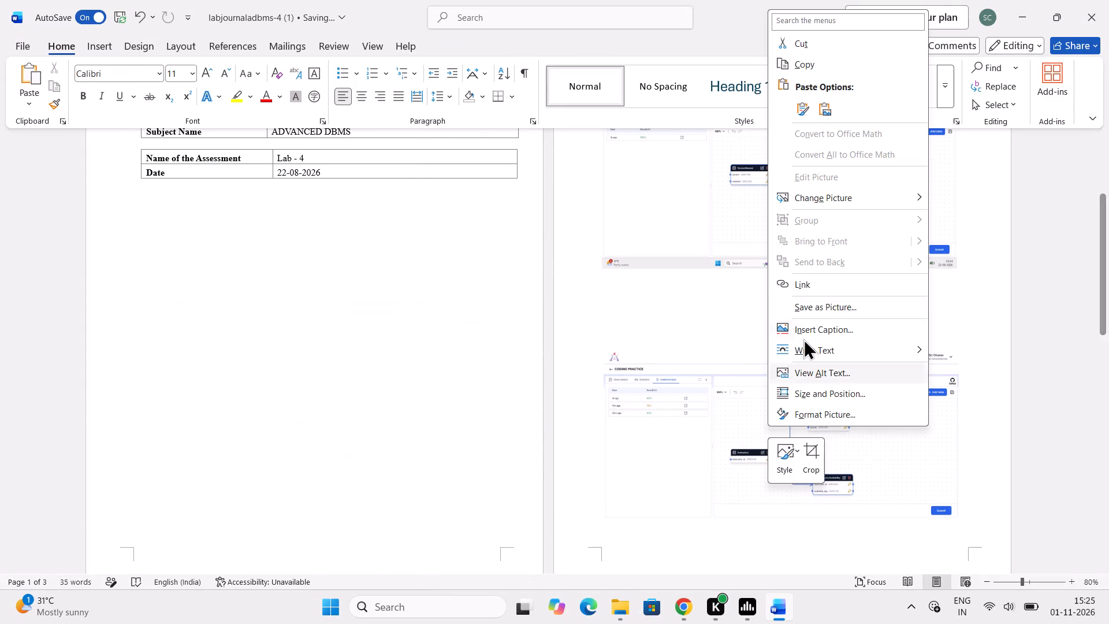
click(812, 47)
right_click(736, 168)
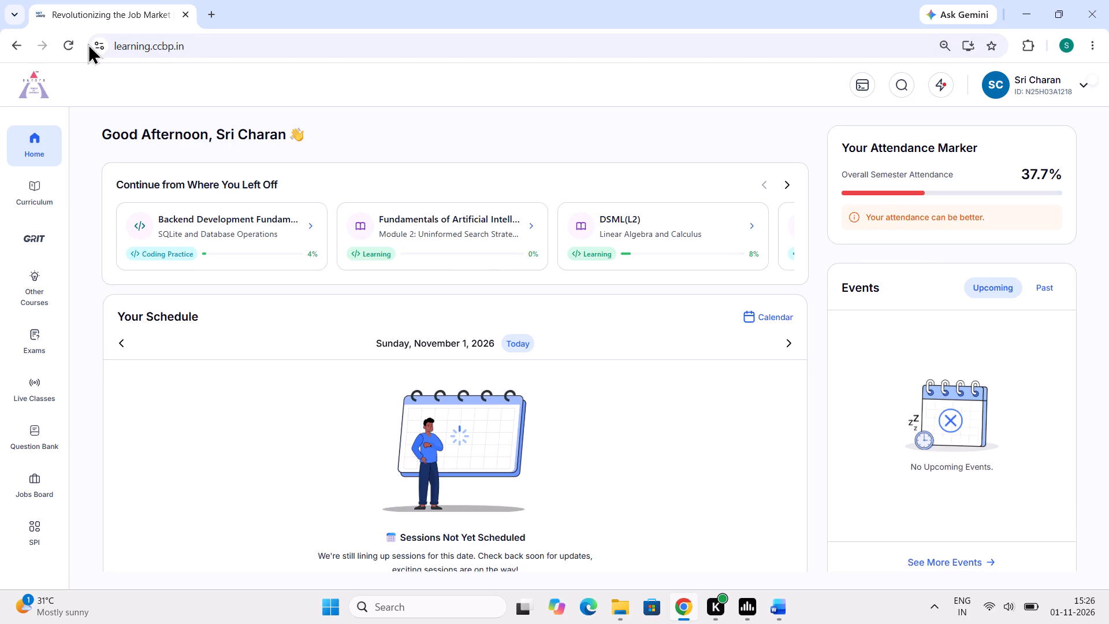
Open the Coding Practice under NodeJS and ExpressJS in the Year 2 - Term 2 Backend Development Fundamentals course.
click(31, 191)
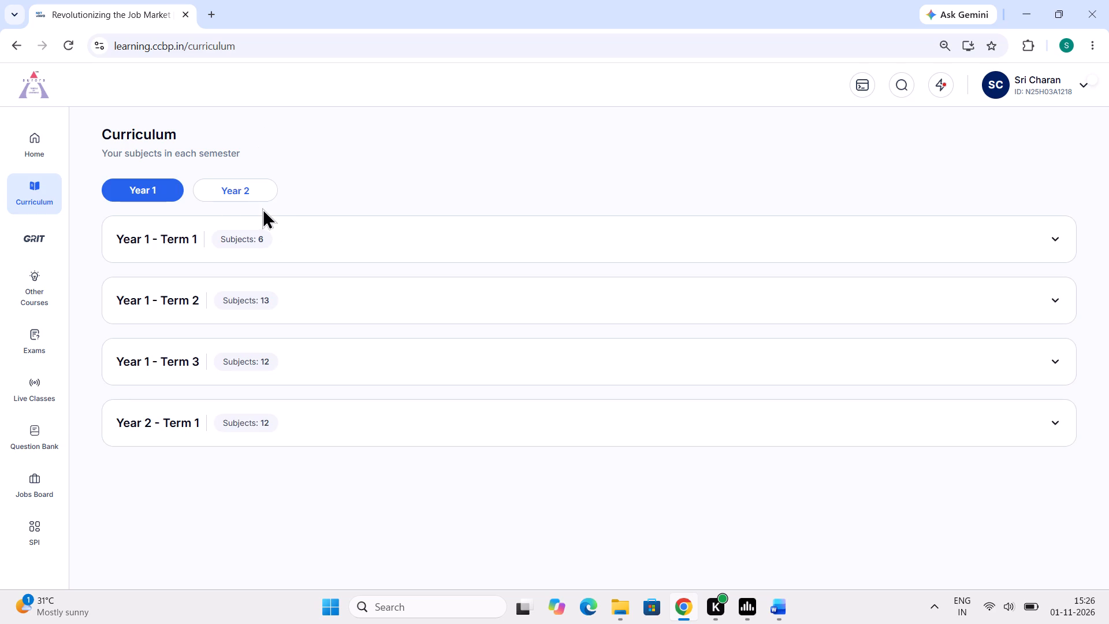
click(247, 194)
click(262, 239)
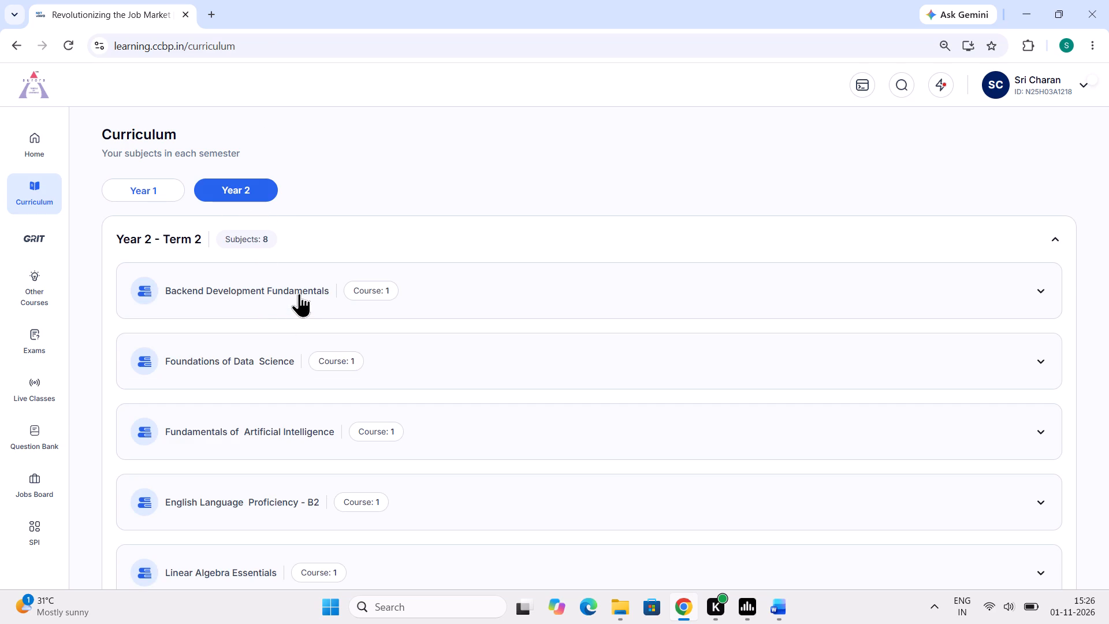
click(299, 293)
click(316, 353)
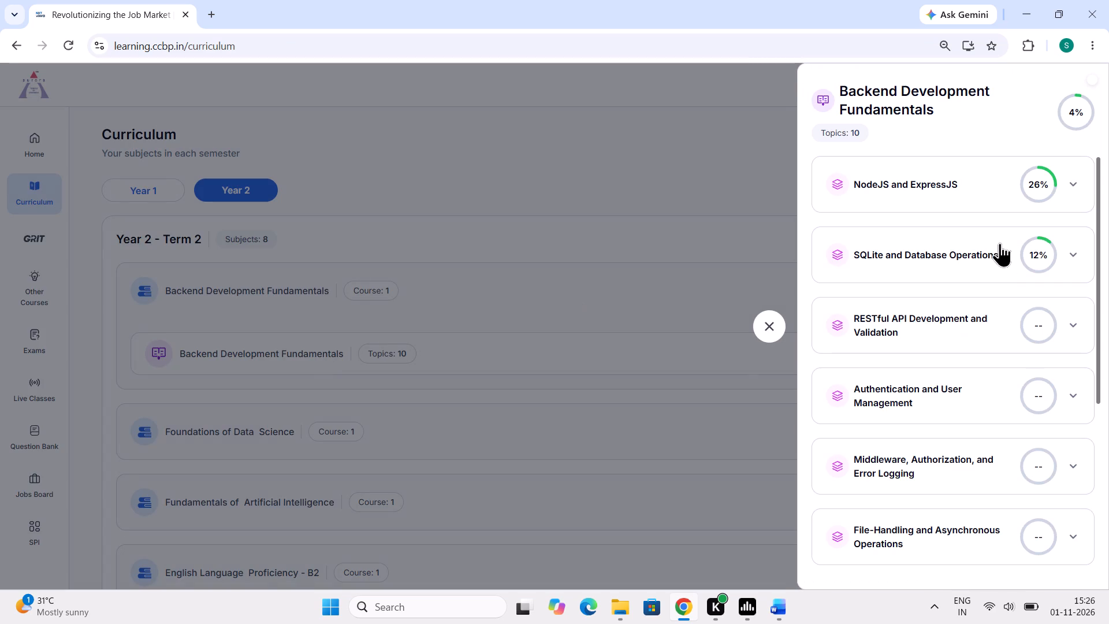
click(1050, 253)
click(1024, 177)
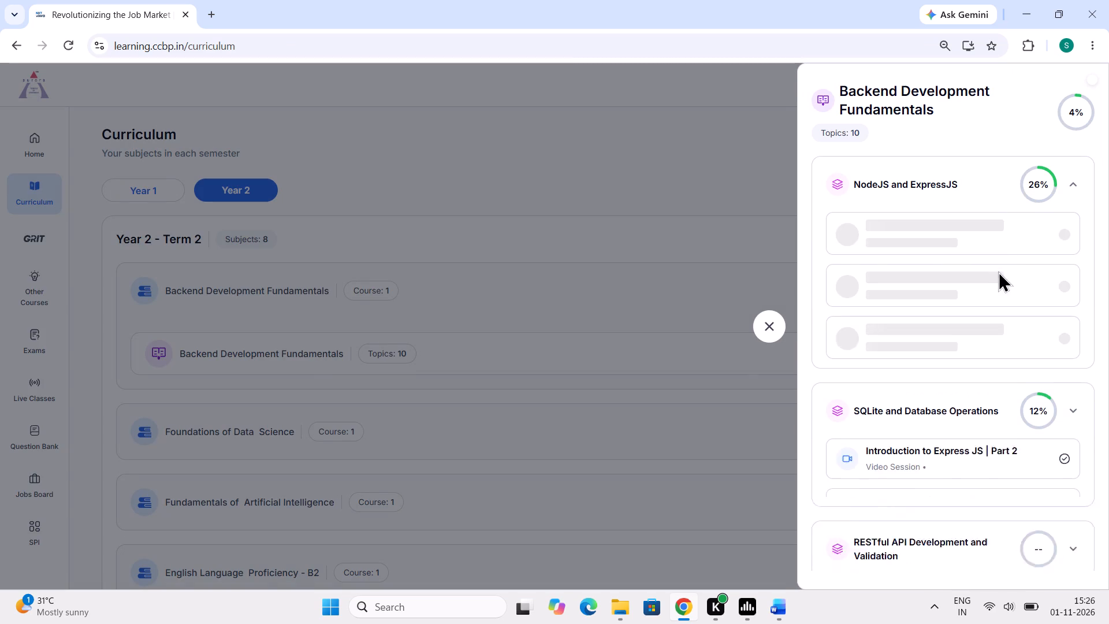
scroll(963, 321, down, 2)
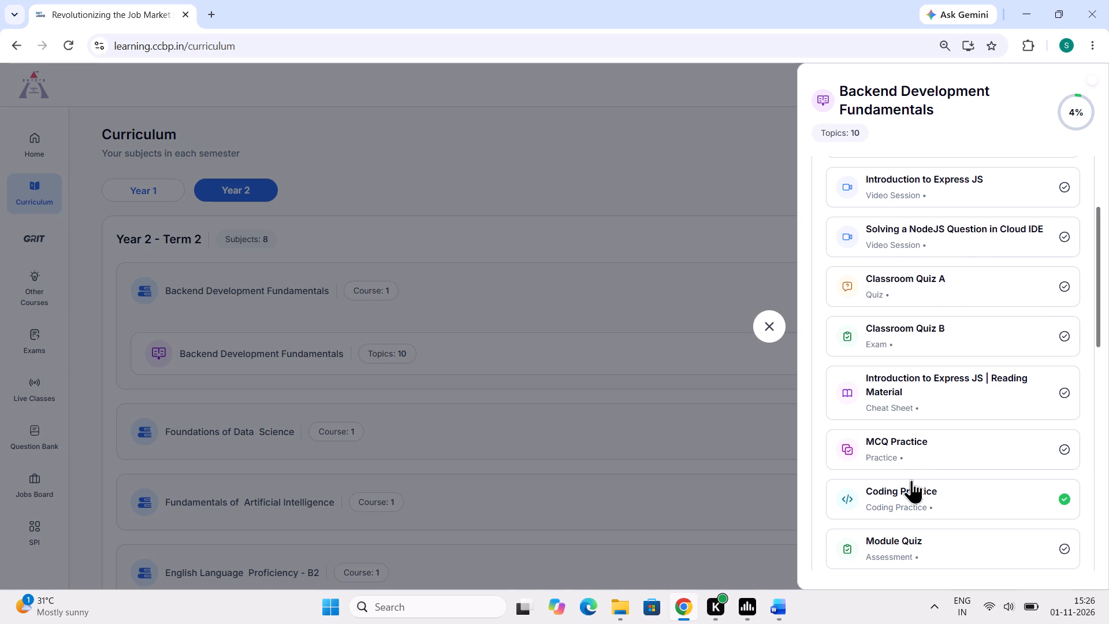
click(914, 491)
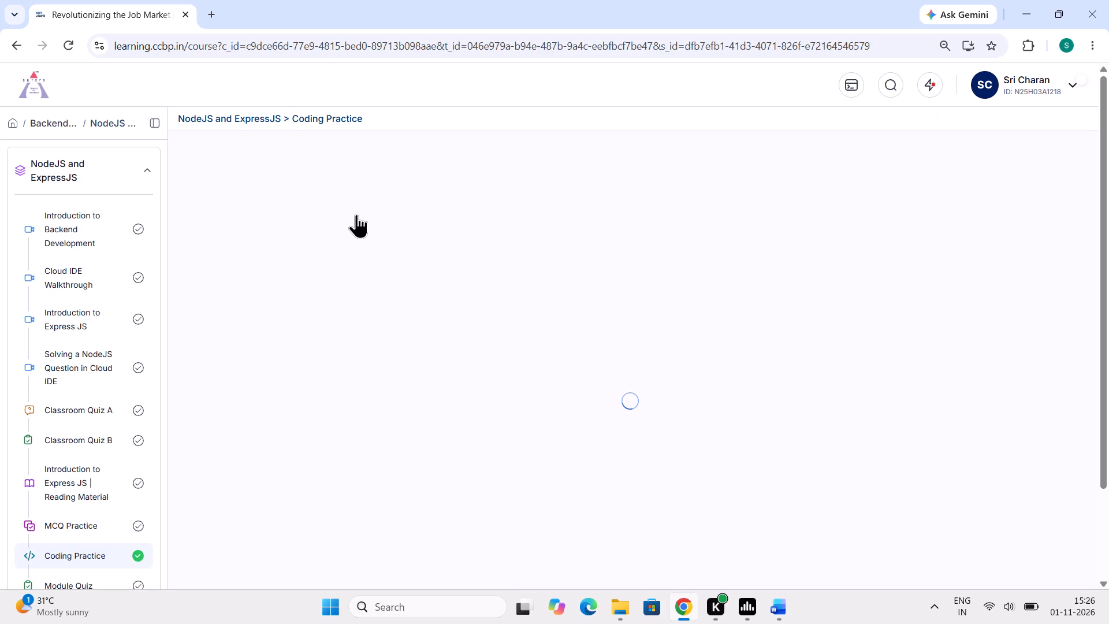
Open the Date after 100 Days from Today question and preview its saved code.
click(355, 211)
click(339, 195)
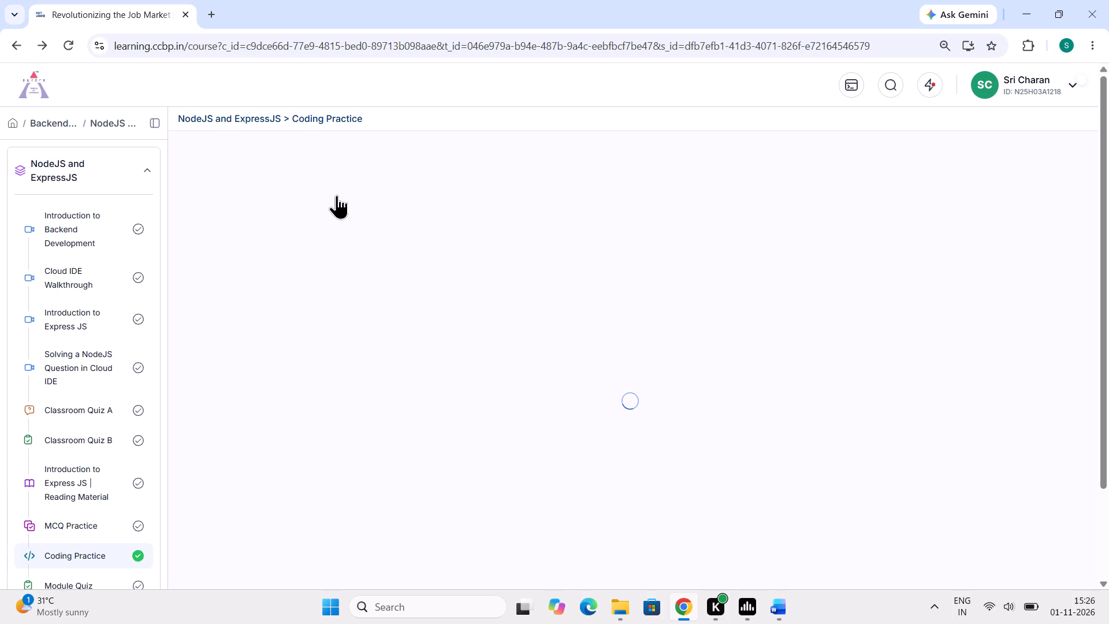
click(337, 196)
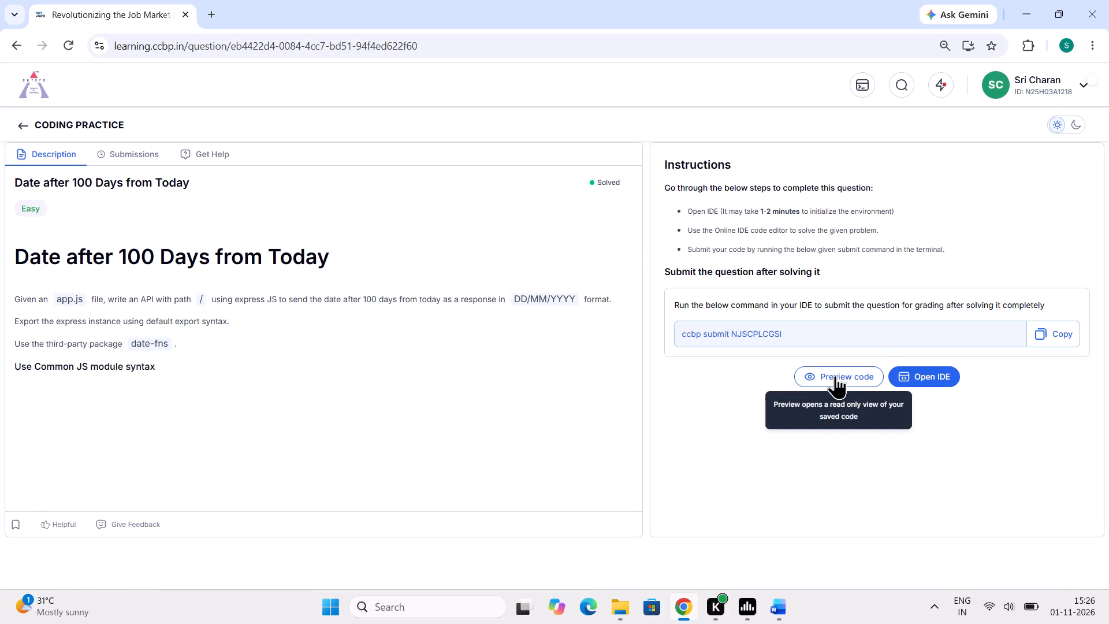
click(835, 375)
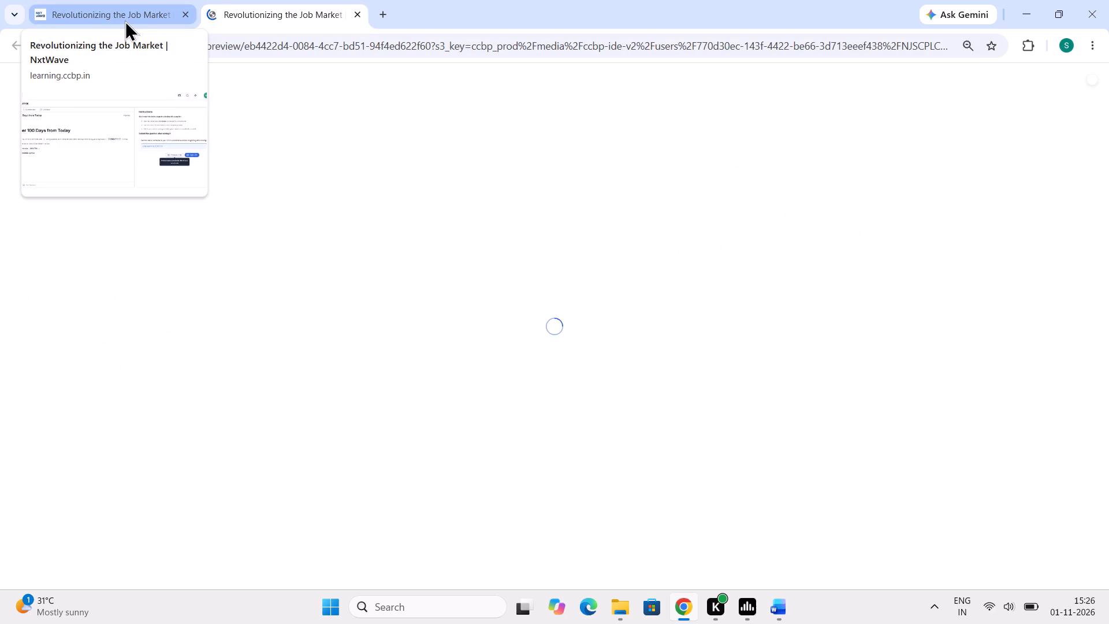
Return to the question list, open another coding practice question, and open its saved code preview in a separate tab.
click(79, 2)
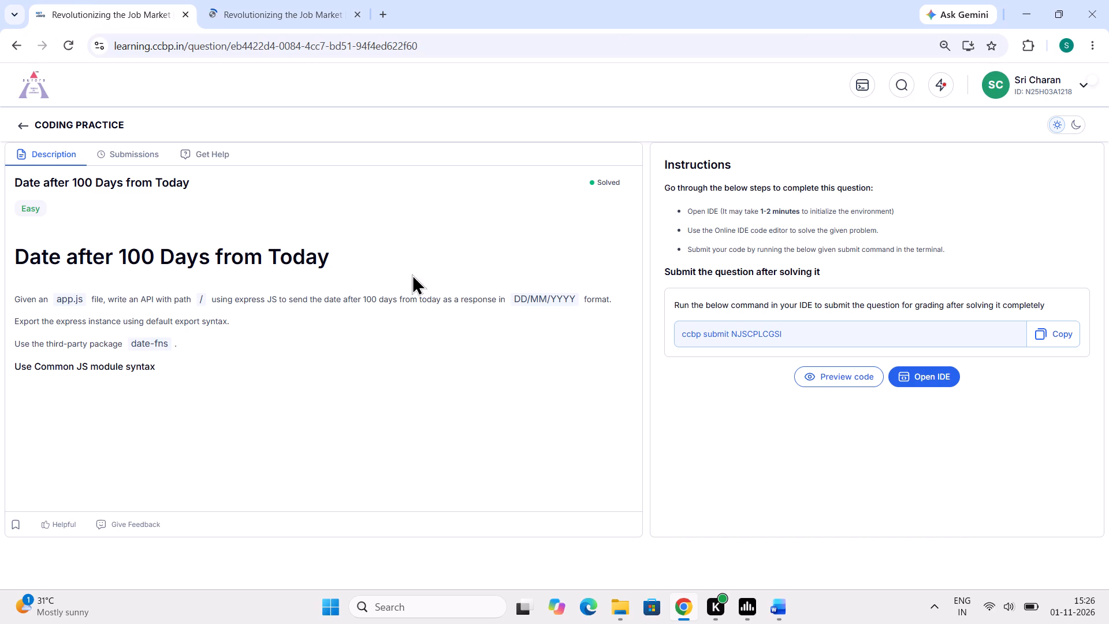
click(24, 125)
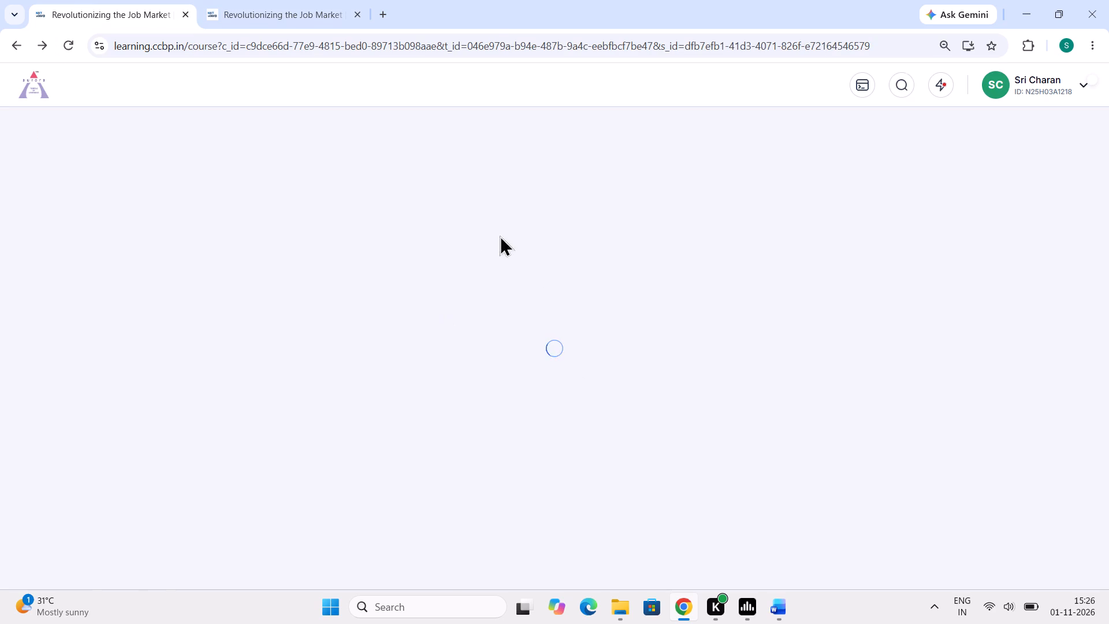
click(412, 262)
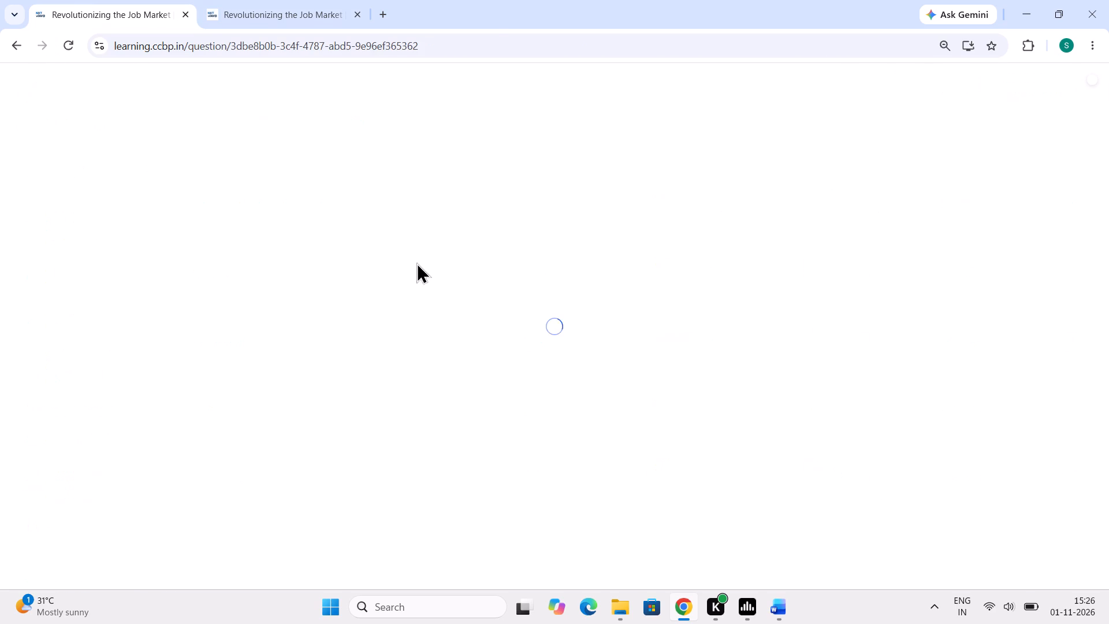
click(283, 18)
click(104, 17)
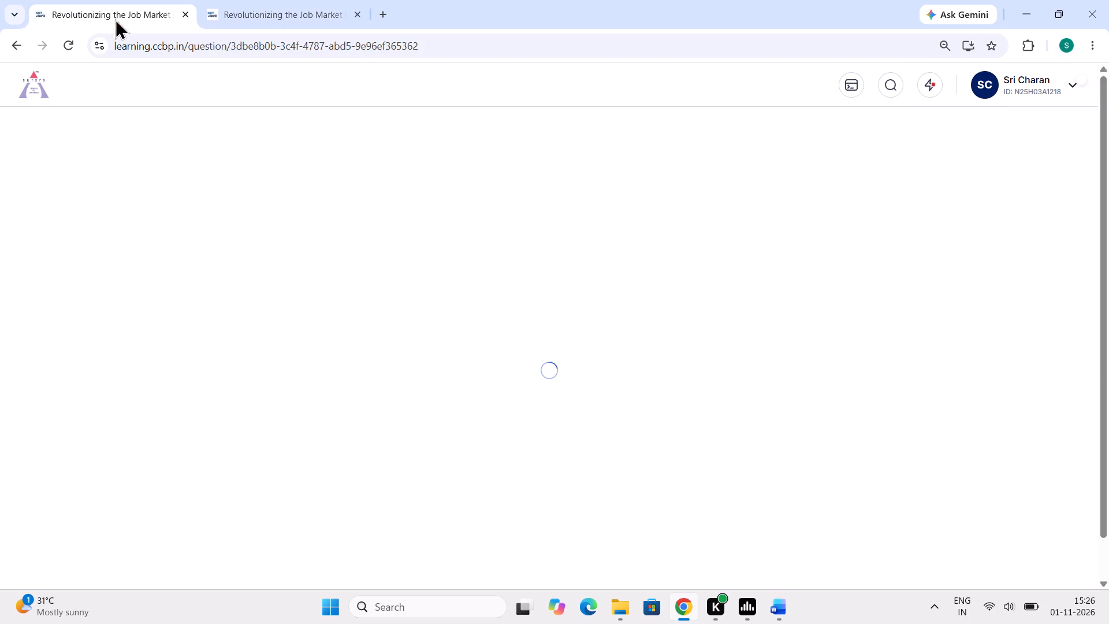
click(831, 381)
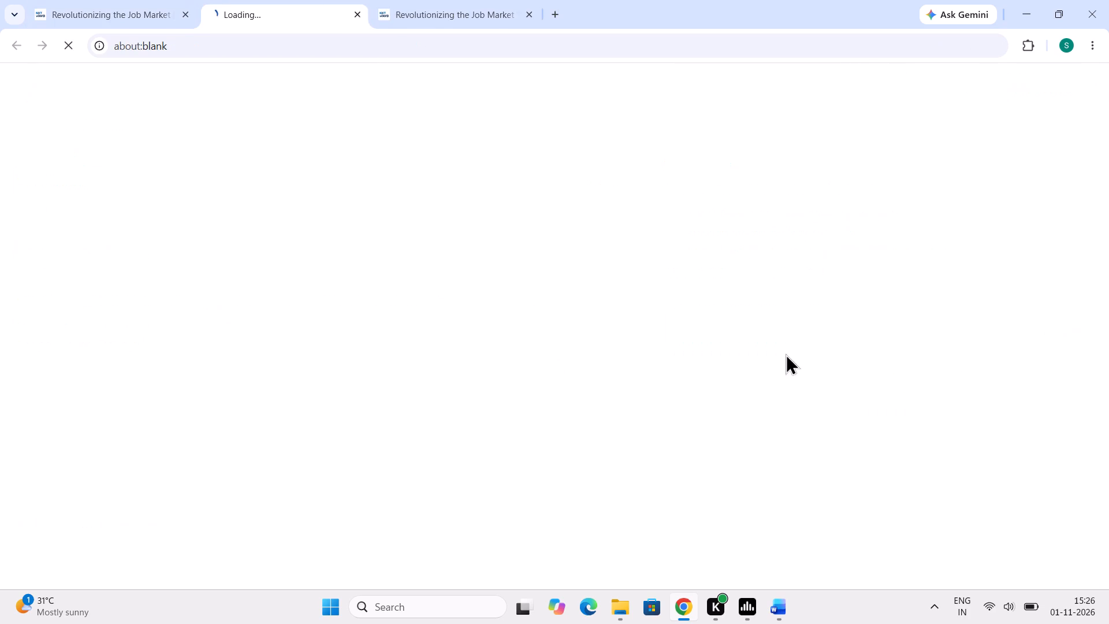
Capture a screenshot of the date-after-100-days-from-today preview page with the app.js code showing, excluding the browser bars and taskbar.
click(430, 19)
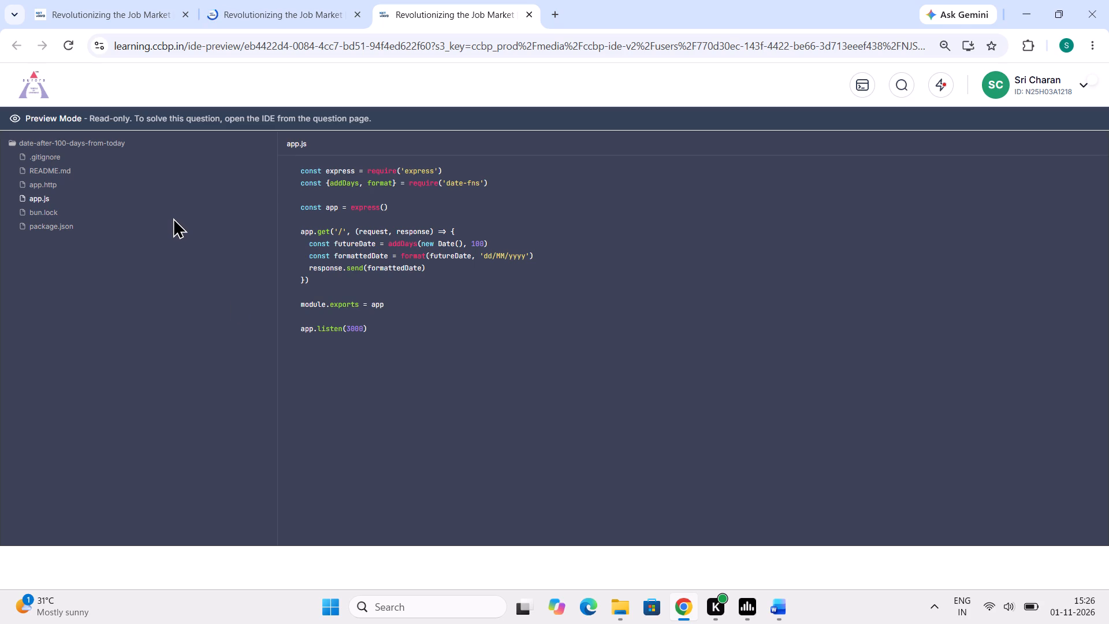
click(38, 214)
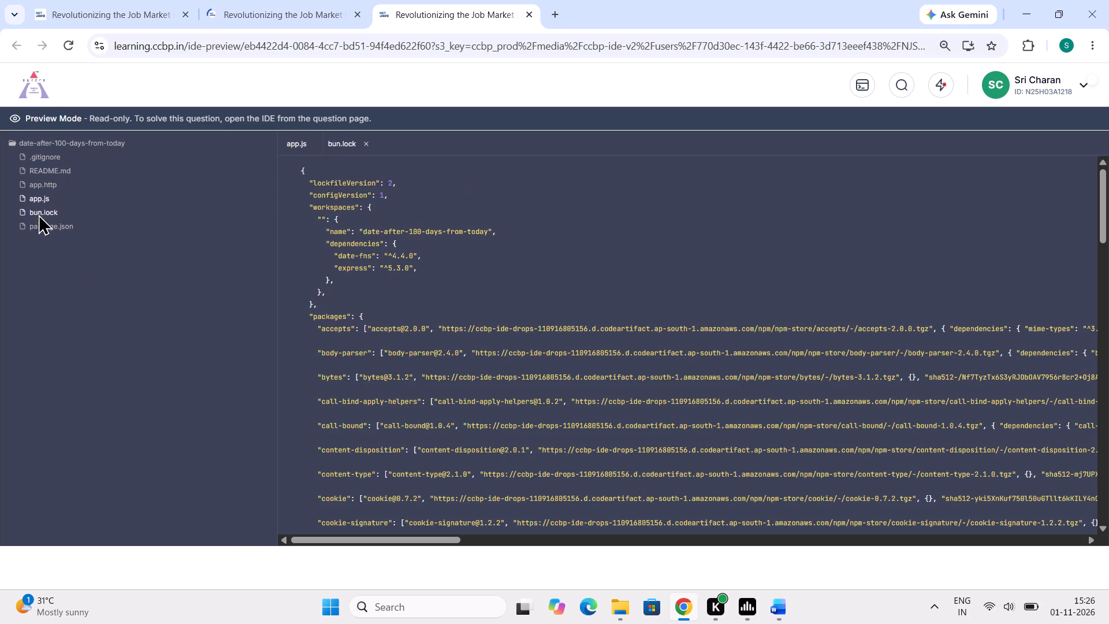
click(36, 200)
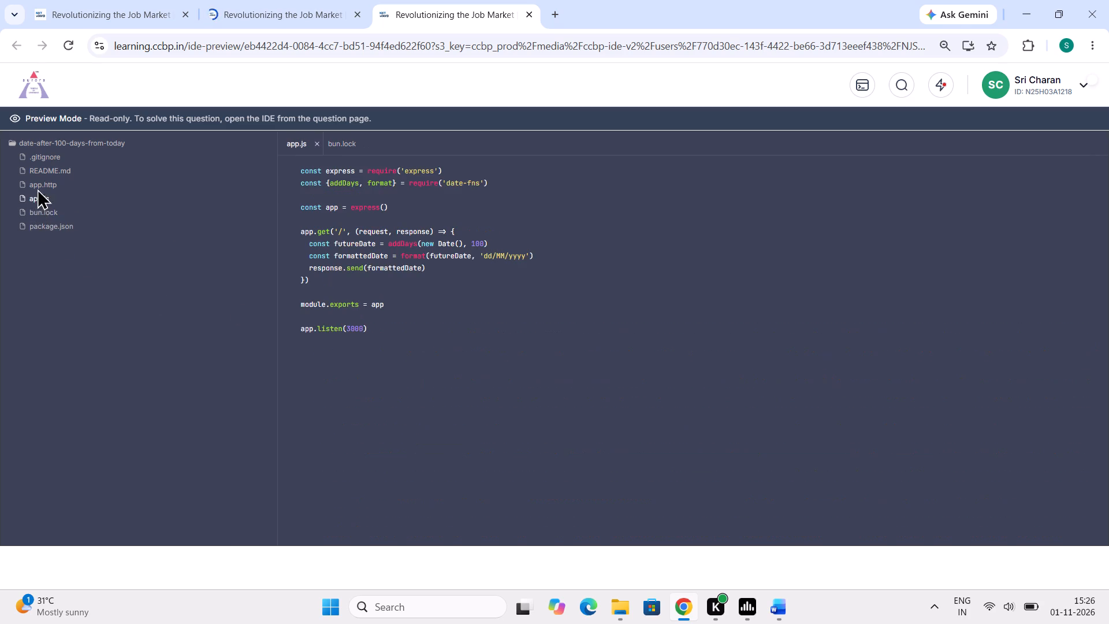
click(38, 183)
click(33, 194)
key(Print)
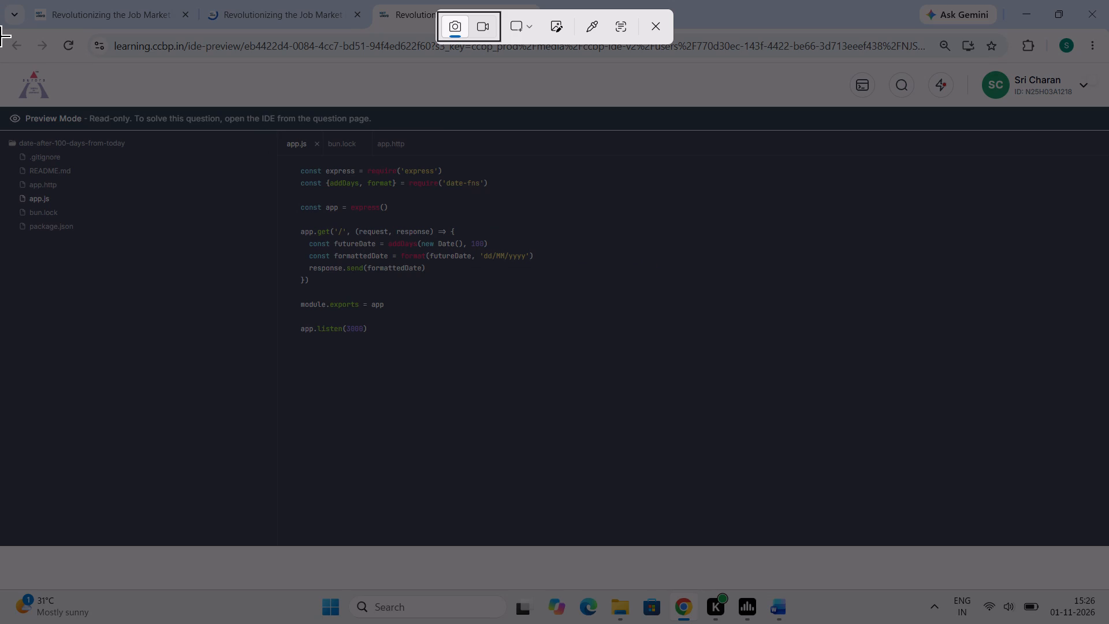
drag(0, 60, 872, 395)
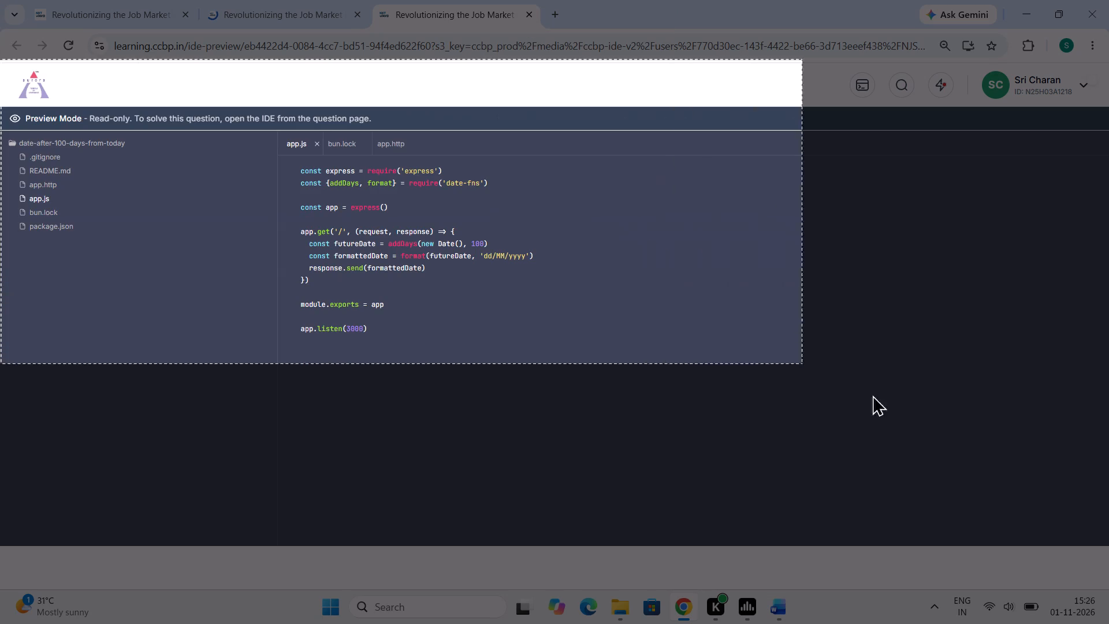
drag(872, 395, 1108, 581)
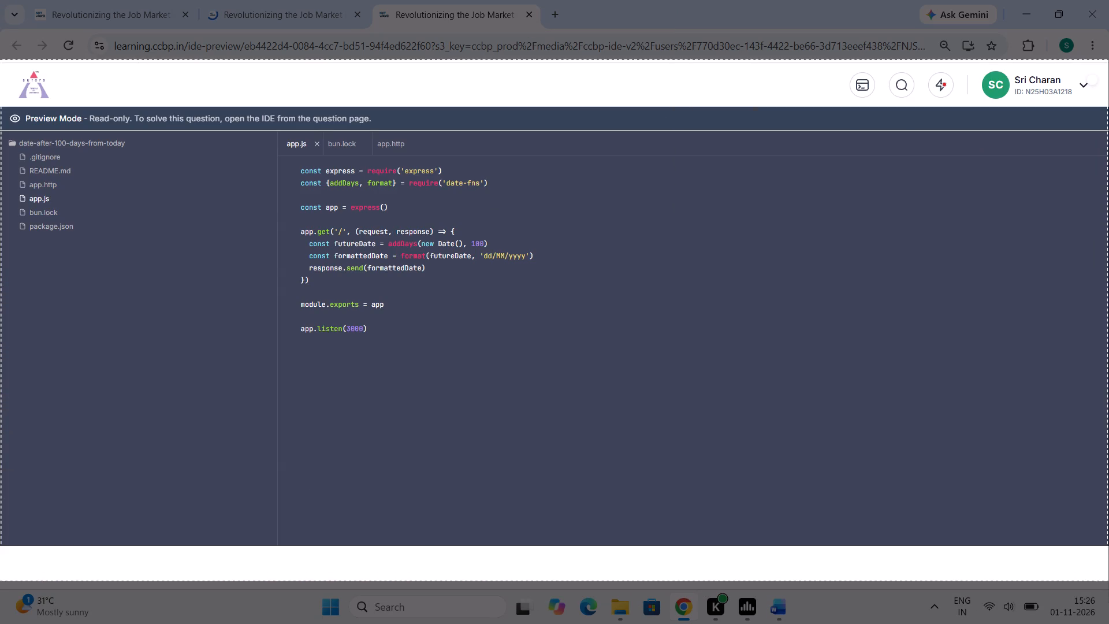
drag(1108, 581, 1108, 569)
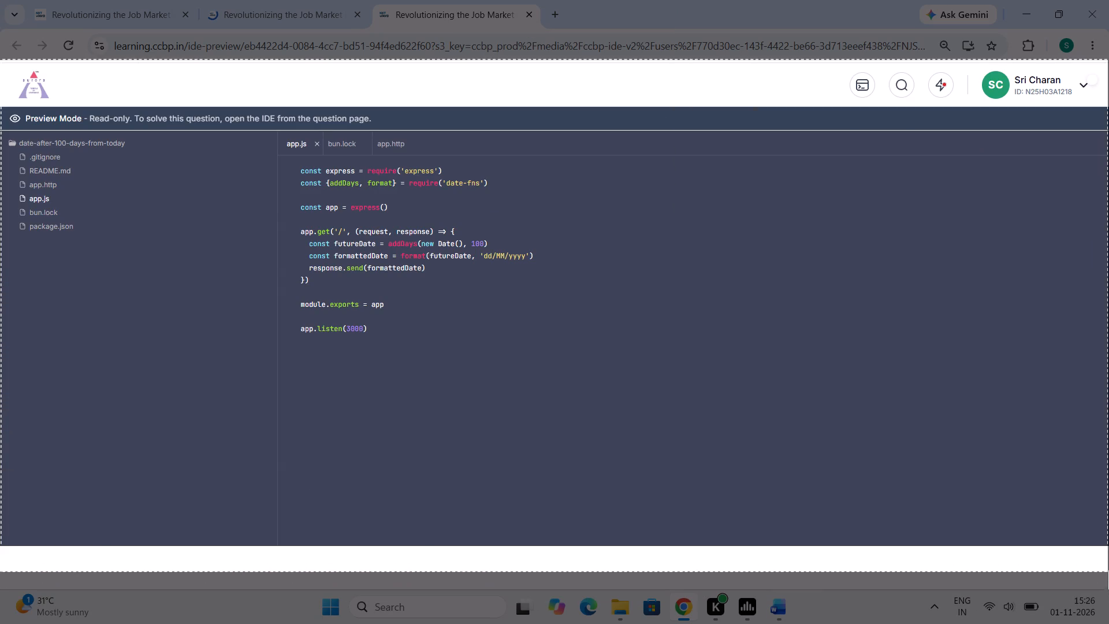
drag(1108, 569, 1108, 573)
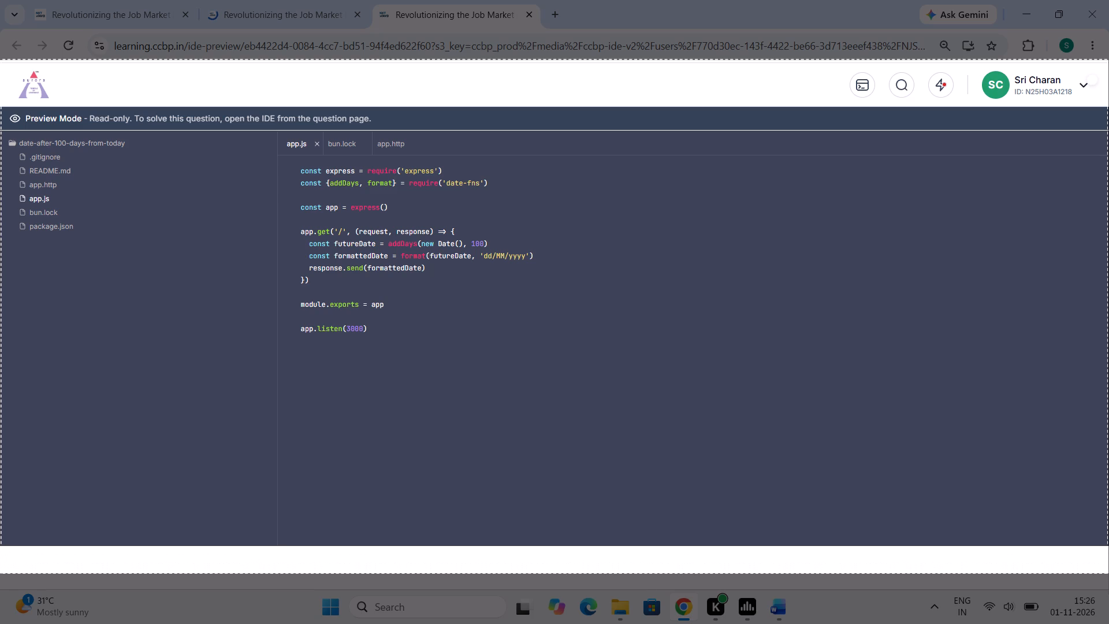
drag(1108, 573, 1108, 570)
Switch to the Word journal and insert the newest app.js screenshot from the Screenshots folder below the assessment name and date table.
key(alt+Tab)
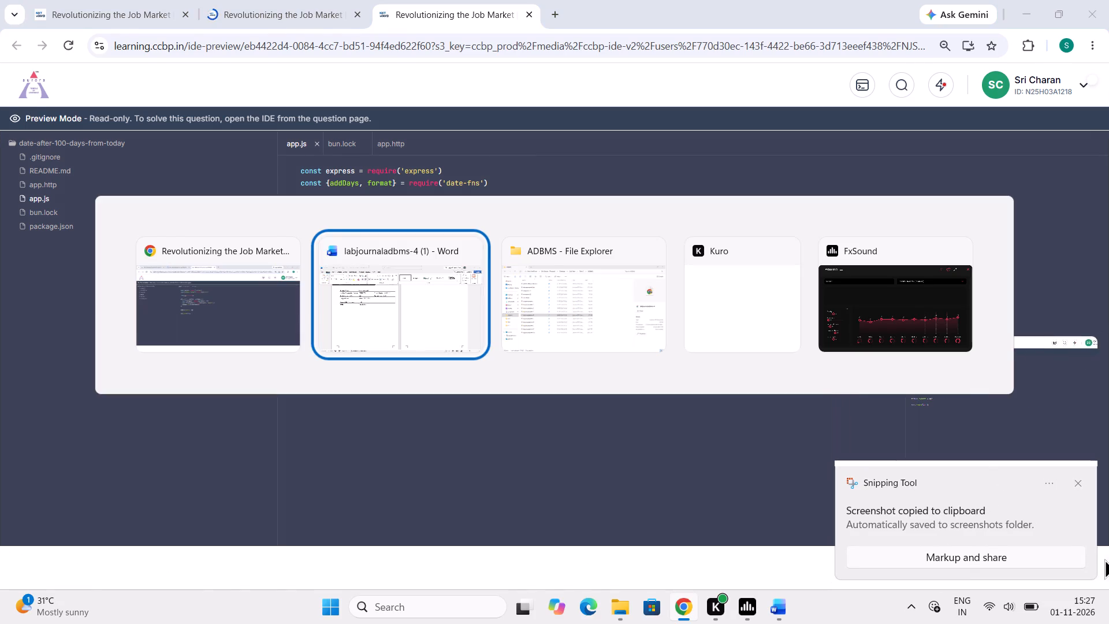
click(149, 331)
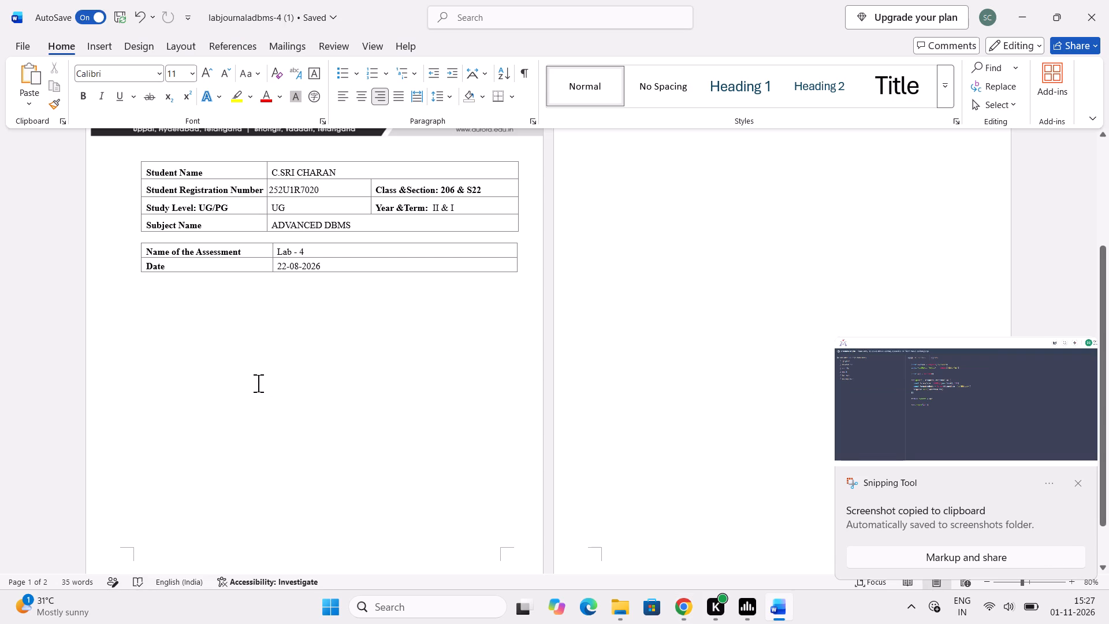
click(142, 321)
click(96, 42)
click(151, 99)
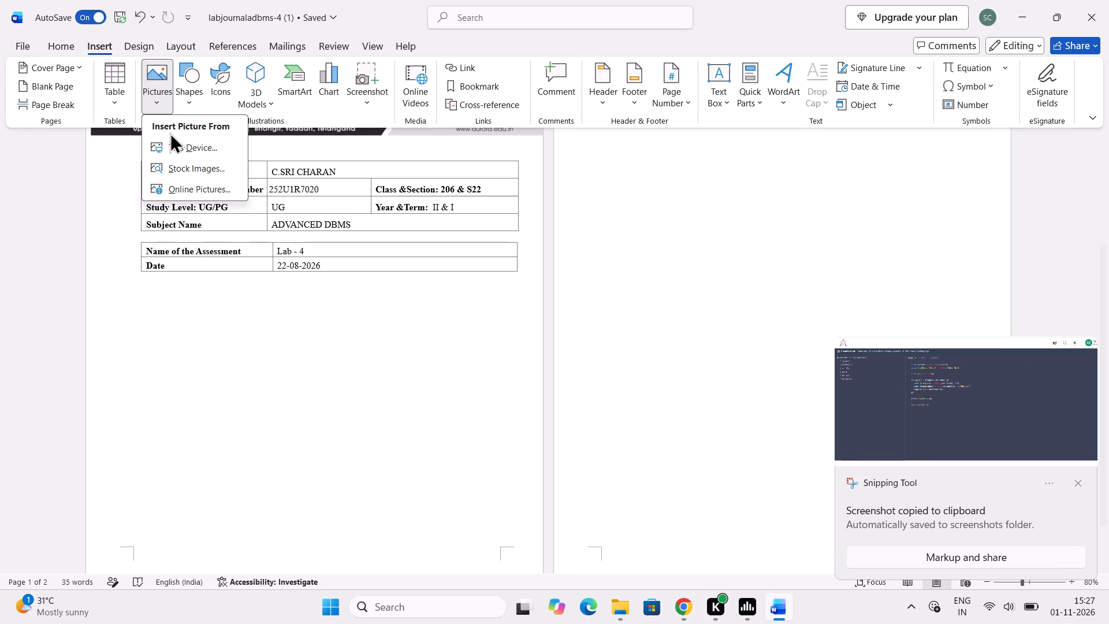
click(181, 142)
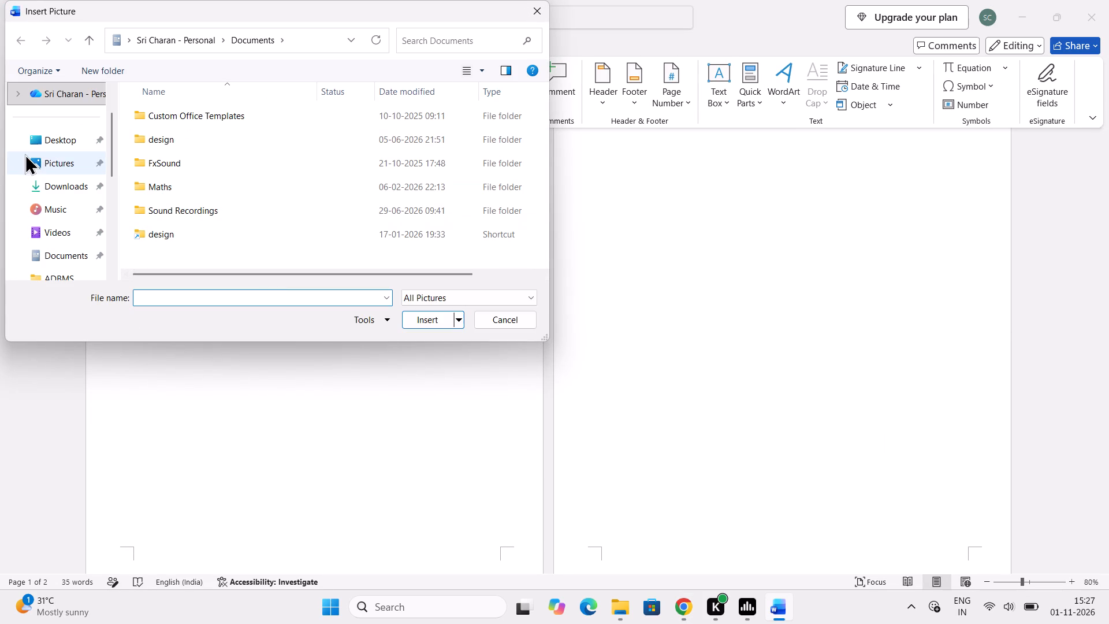
click(46, 155)
double_click(232, 130)
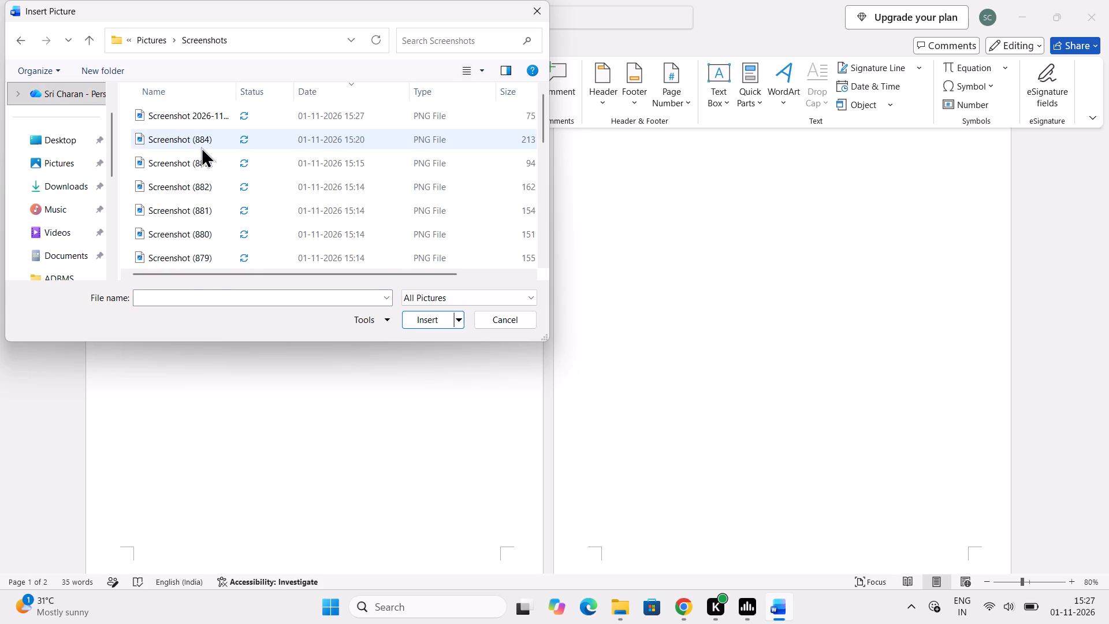
double_click(216, 110)
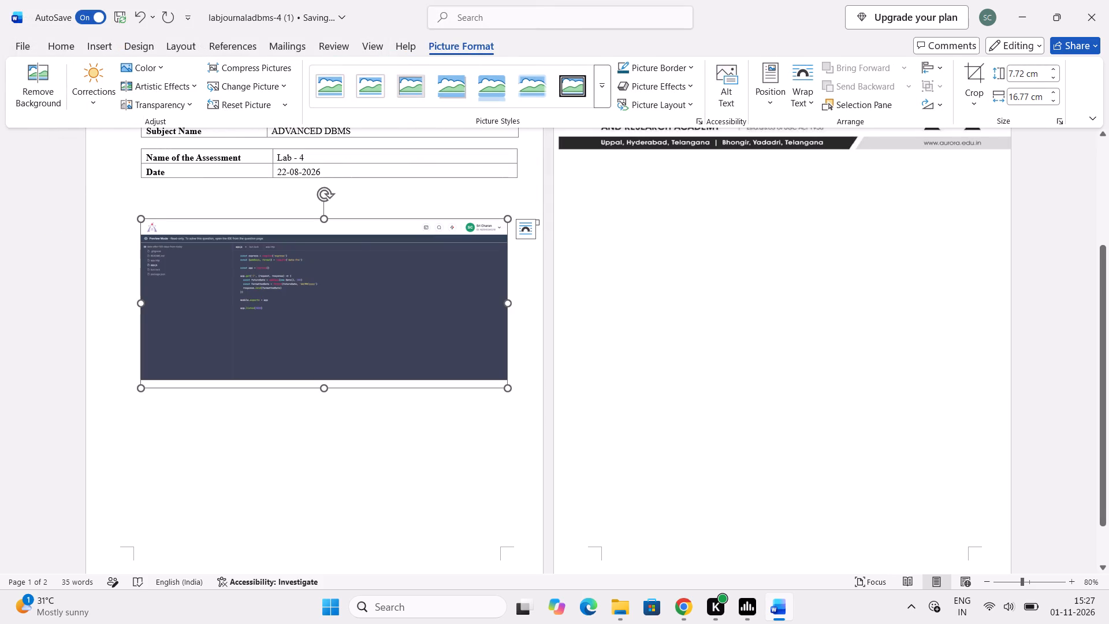
click(307, 310)
click(148, 440)
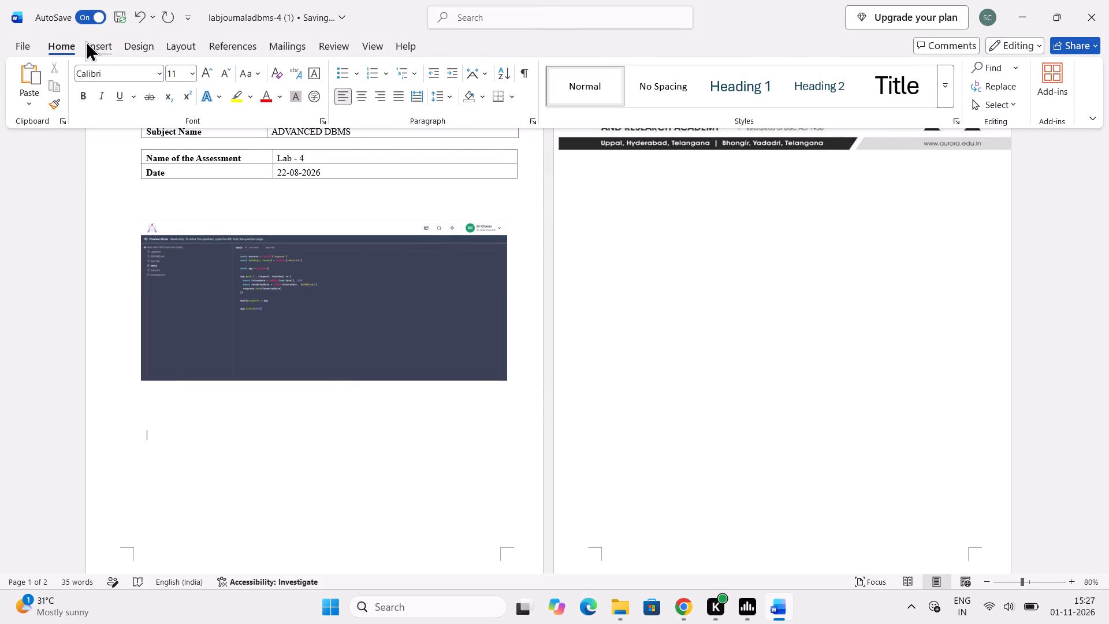
Back in Chrome, show app.http with bun.lock closed and capture a screenshot of the preview page without the browser bars and taskbar.
key(alt+Tab)
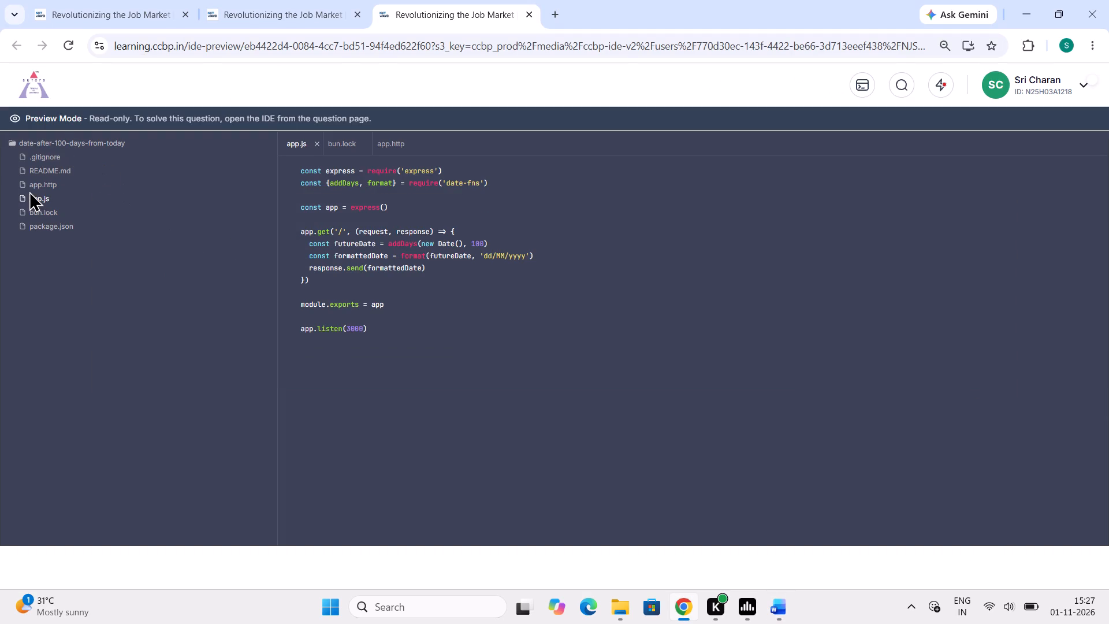
click(35, 185)
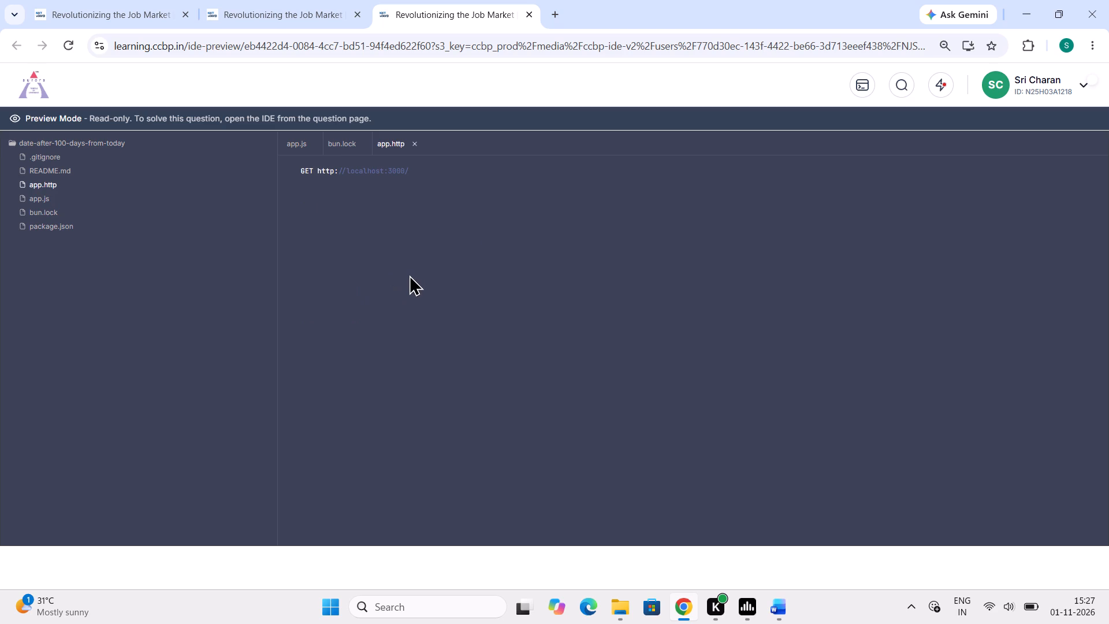
click(367, 146)
key(Print)
drag(0, 62, 1108, 511)
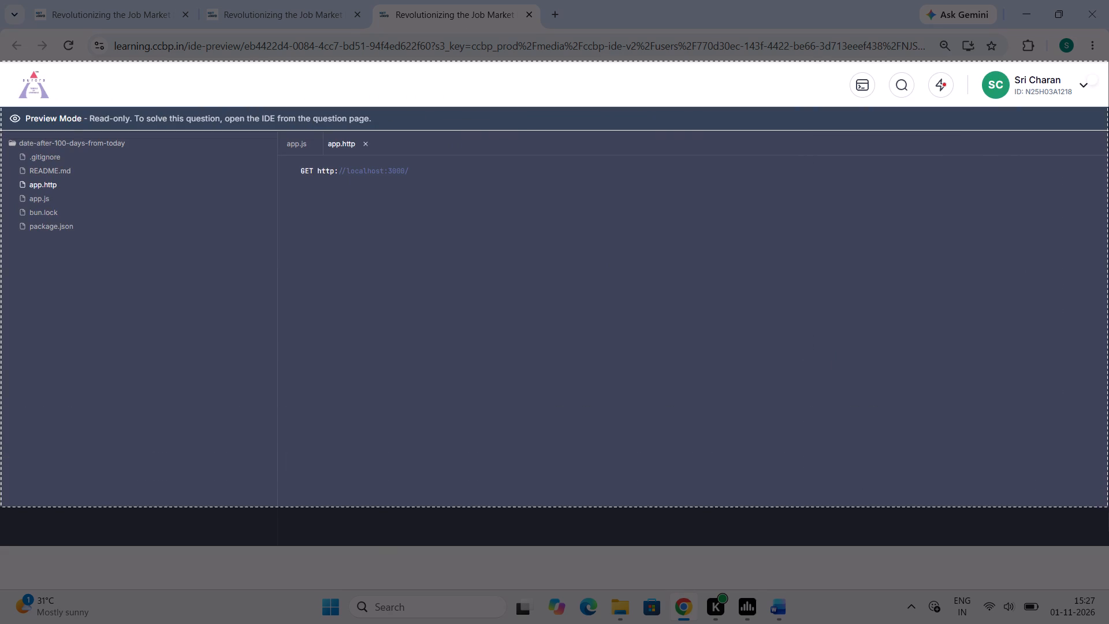
drag(1108, 511, 1108, 569)
Return to the Word journal and insert the newest app.http screenshot from the Screenshots folder after the app.js picture.
key(alt+Tab)
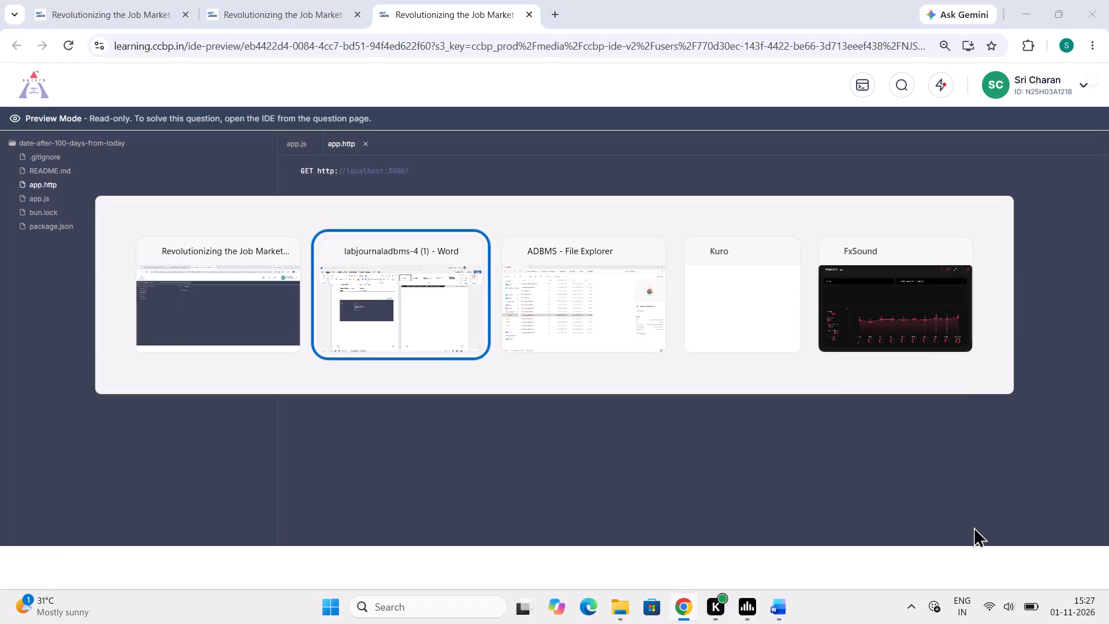
click(95, 42)
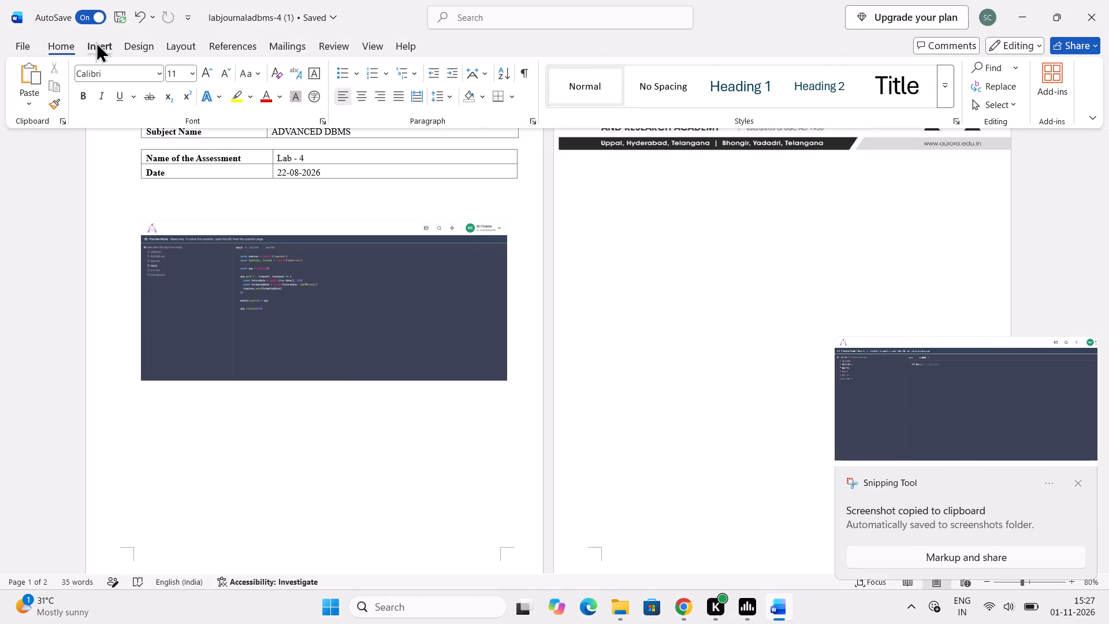
click(160, 90)
click(186, 142)
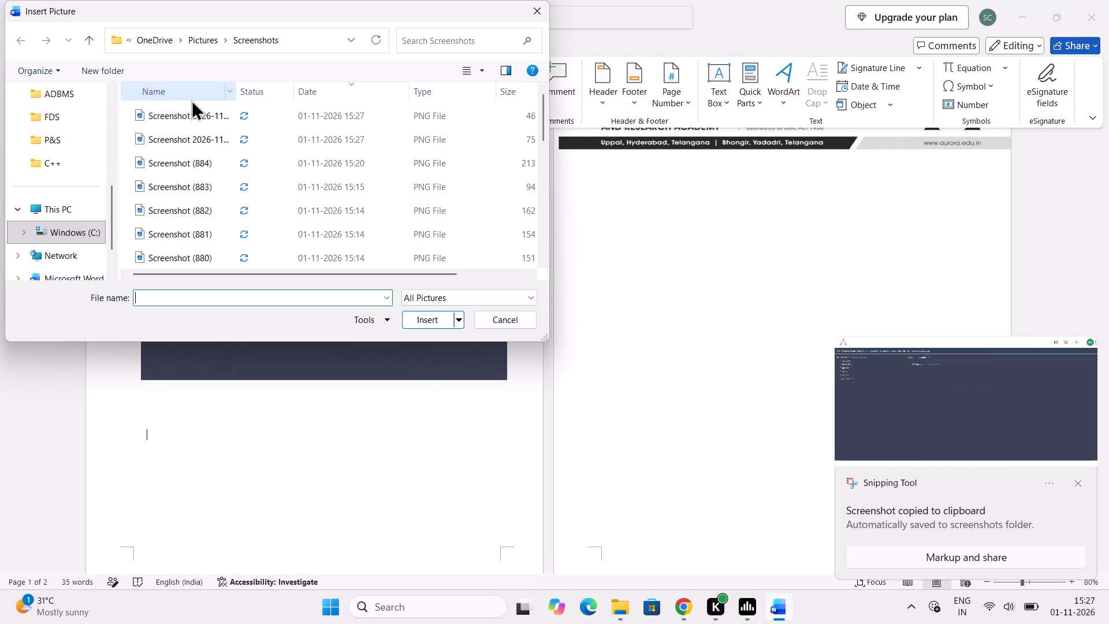
double_click(198, 113)
scroll(482, 376, down, 12)
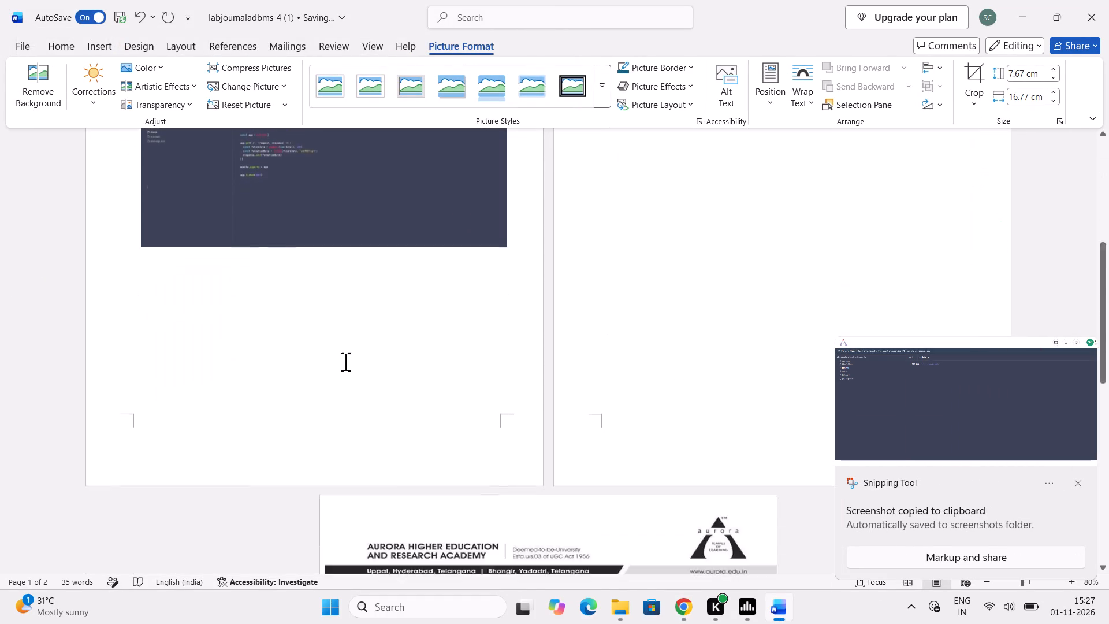
scroll(345, 362, down, 1)
scroll(292, 364, up, 5)
Position the app.js screenshot at the page's middle centre with text wrapping and move it up to just below the assessment table.
click(243, 251)
scroll(267, 284, up, 3)
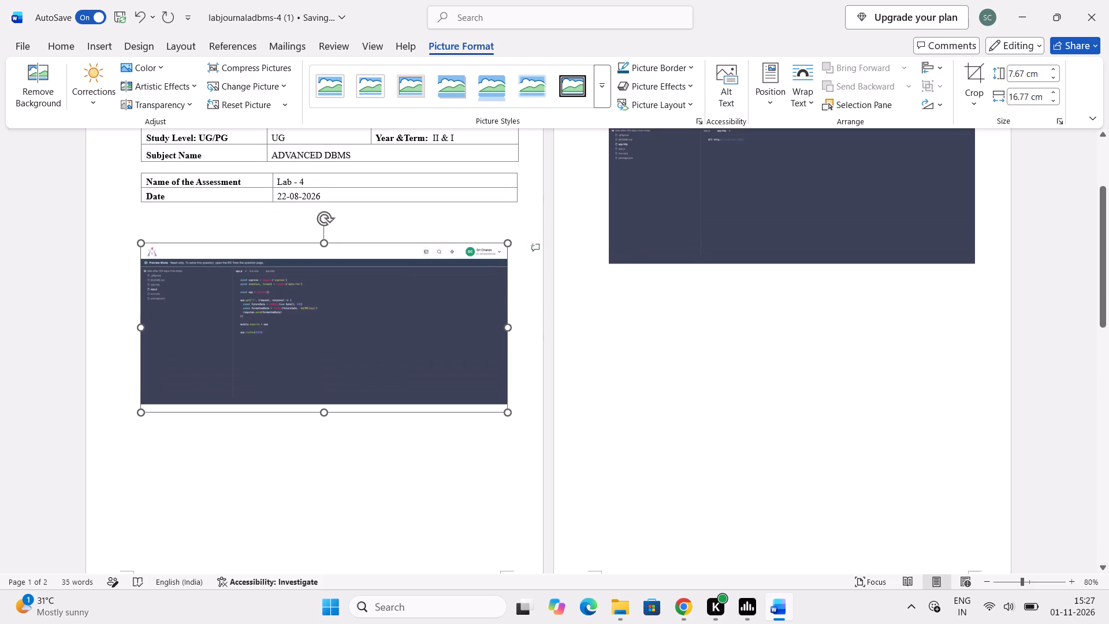
scroll(323, 309, up, 2)
scroll(323, 309, down, 8)
scroll(323, 310, up, 6)
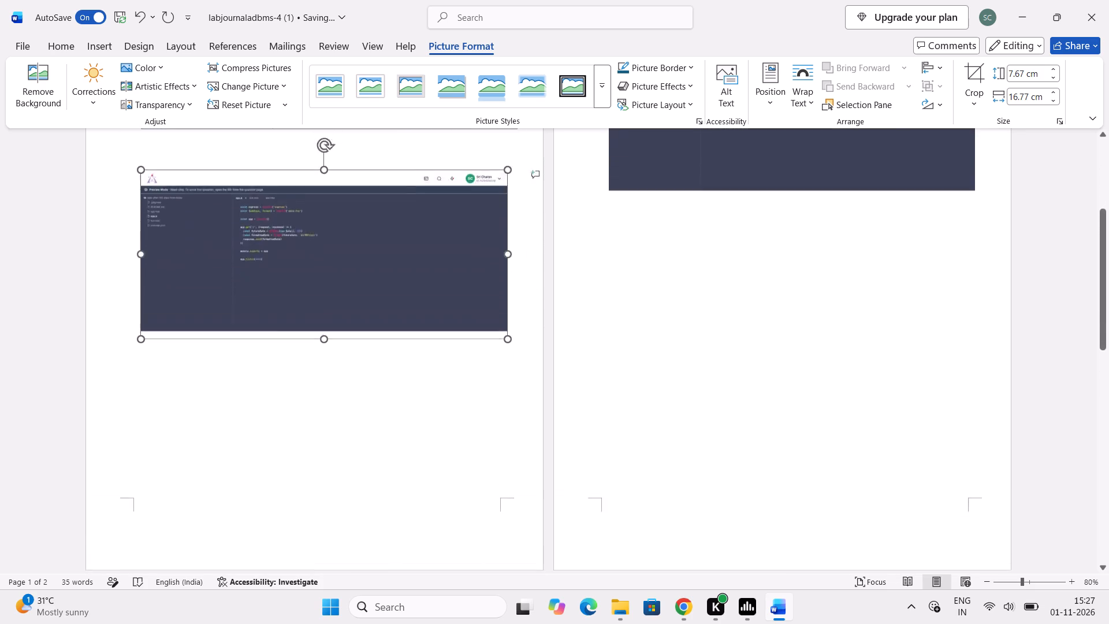
scroll(322, 315, up, 2)
drag(326, 354, 325, 333)
double_click(317, 363)
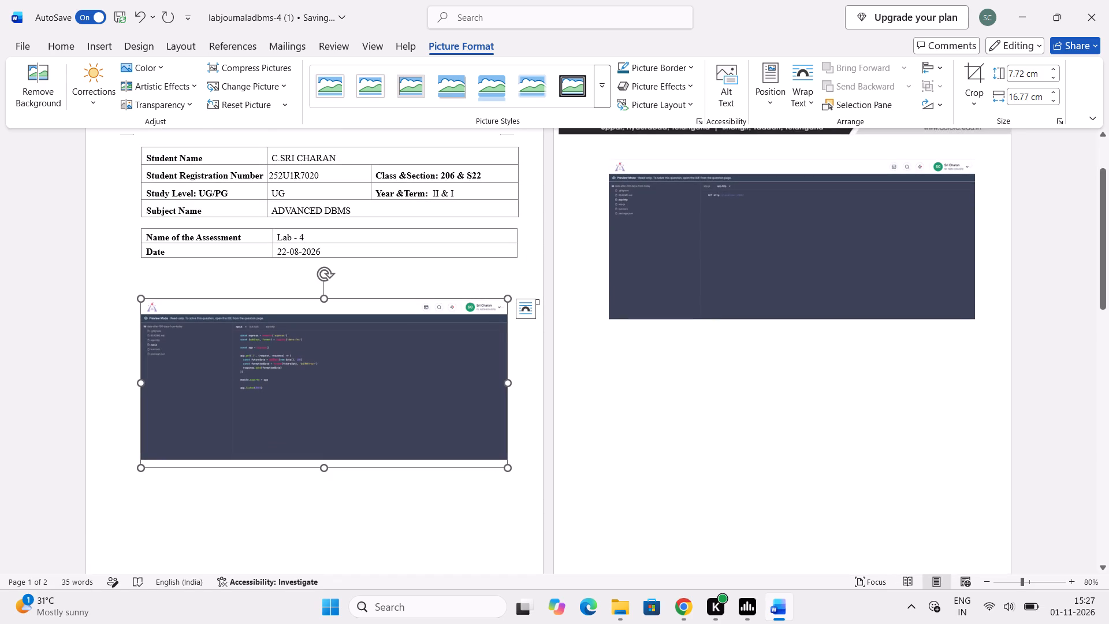
click(774, 115)
click(772, 108)
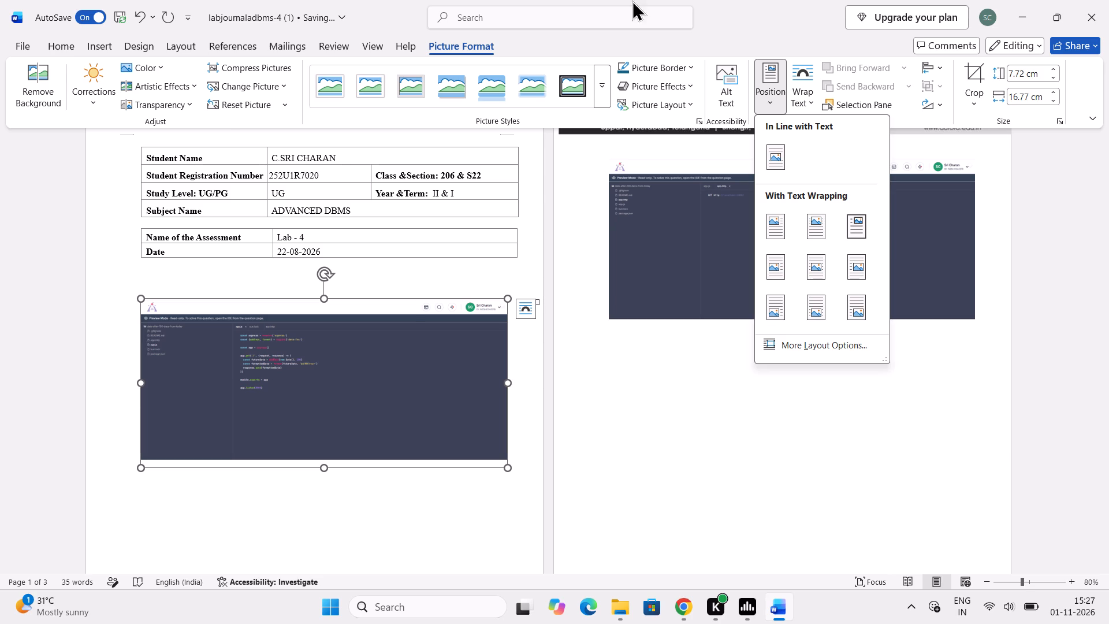
click(812, 268)
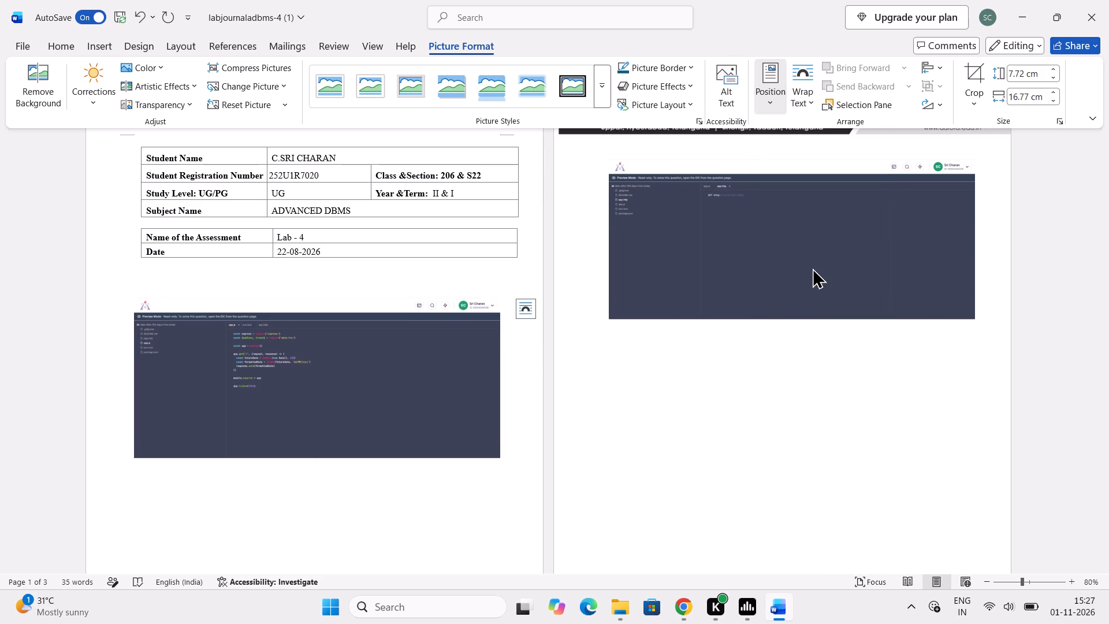
drag(328, 375, 338, 356)
Position the app.http screenshot at the middle centre with text wrapping and place it beneath the app.js screenshot on the first page.
double_click(887, 247)
click(768, 94)
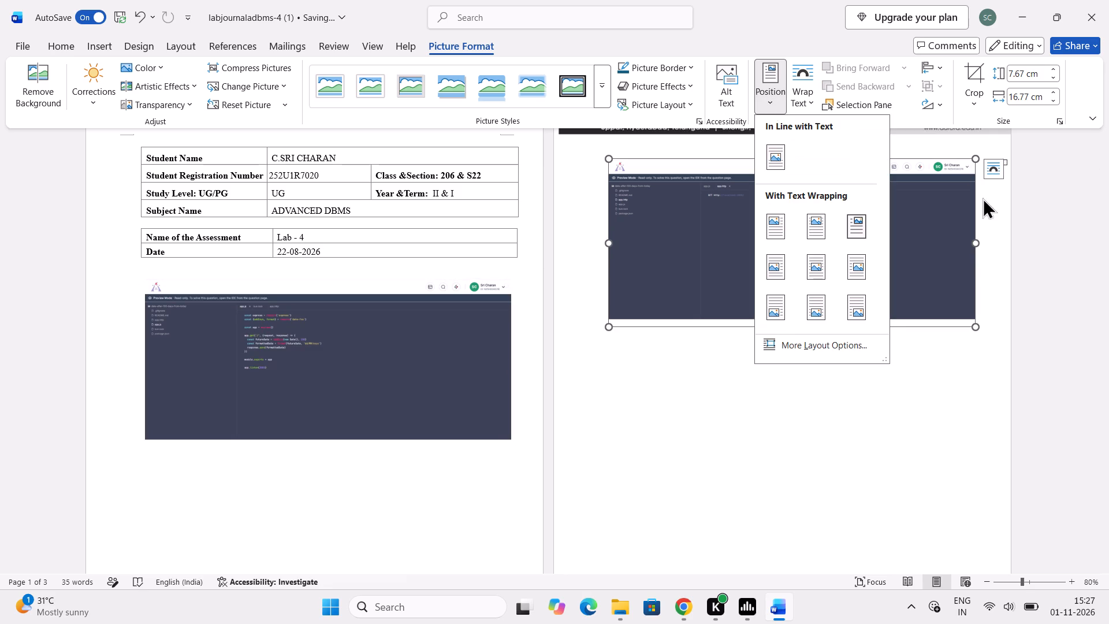
click(812, 263)
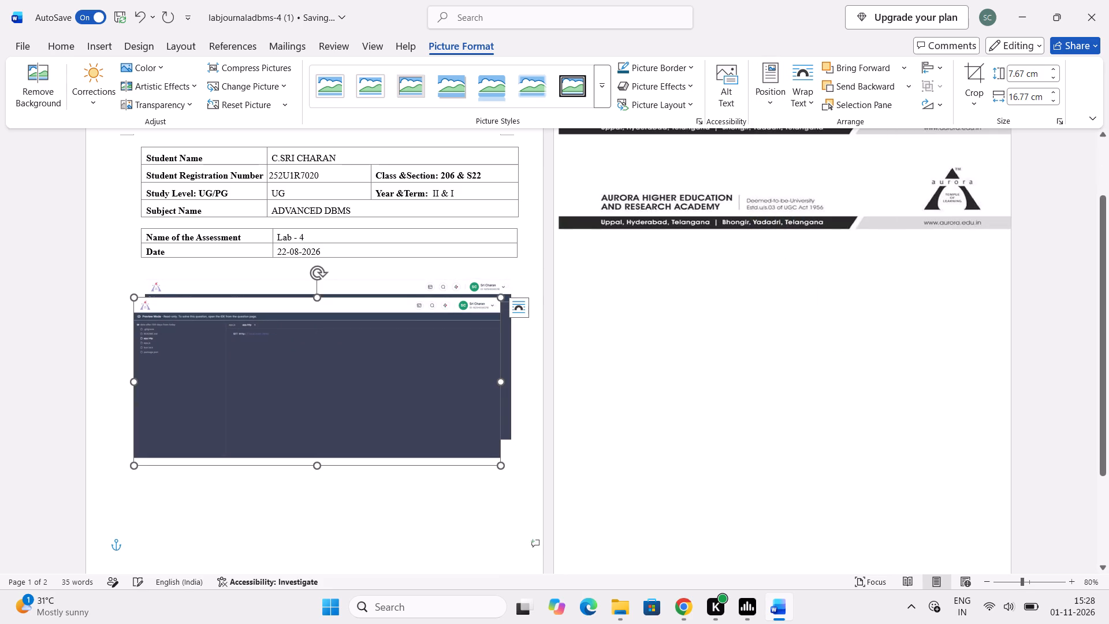
drag(332, 358, 341, 476)
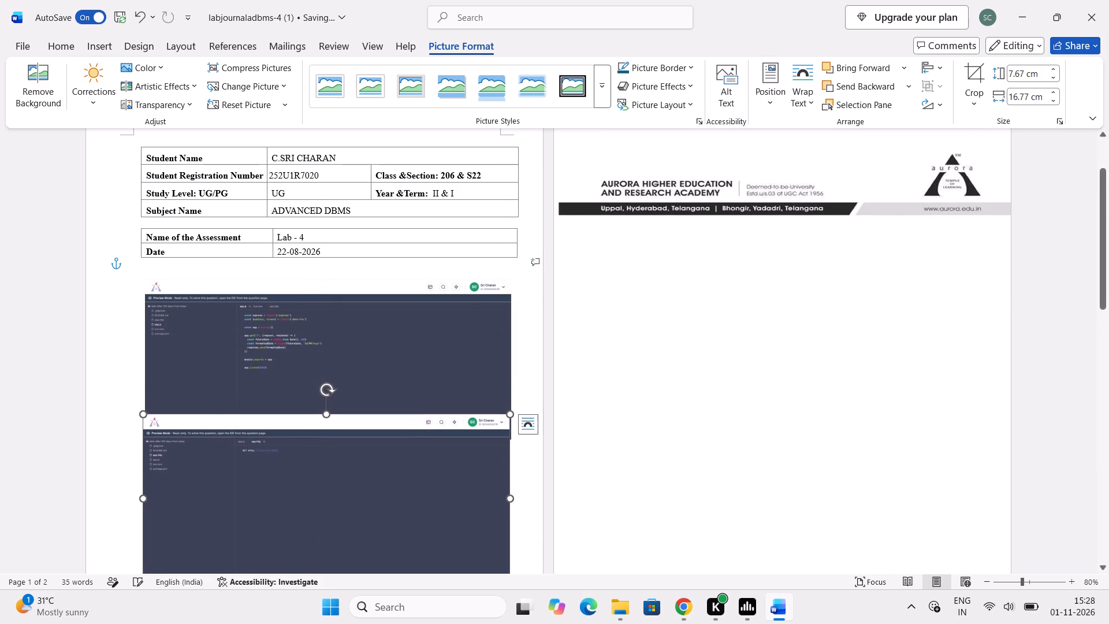
scroll(337, 448, down, 6)
drag(339, 357, 337, 425)
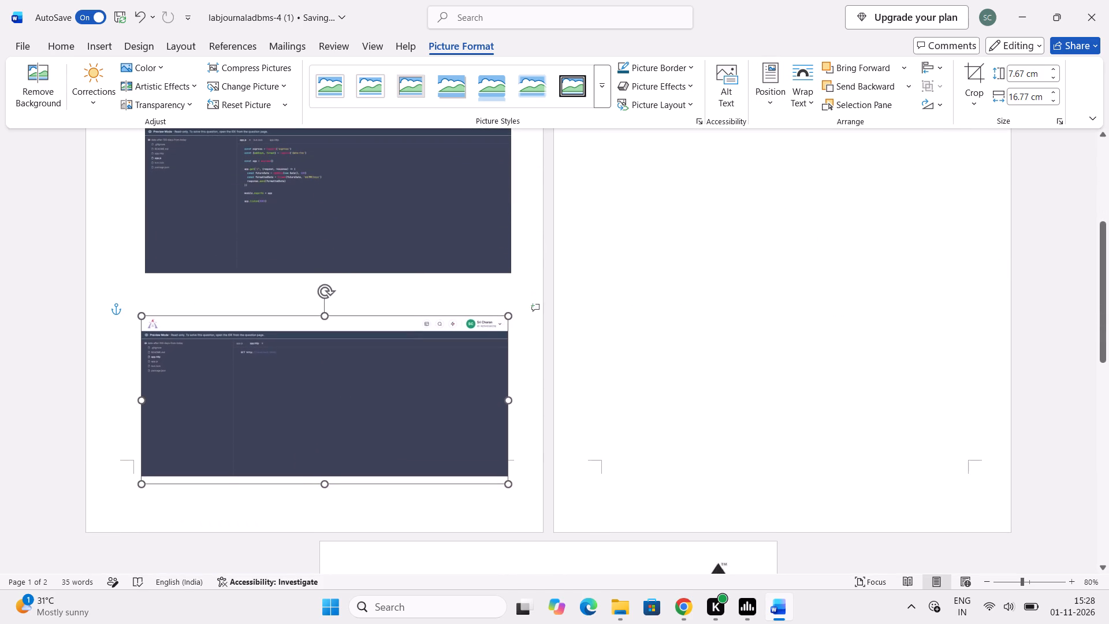
drag(337, 425, 340, 406)
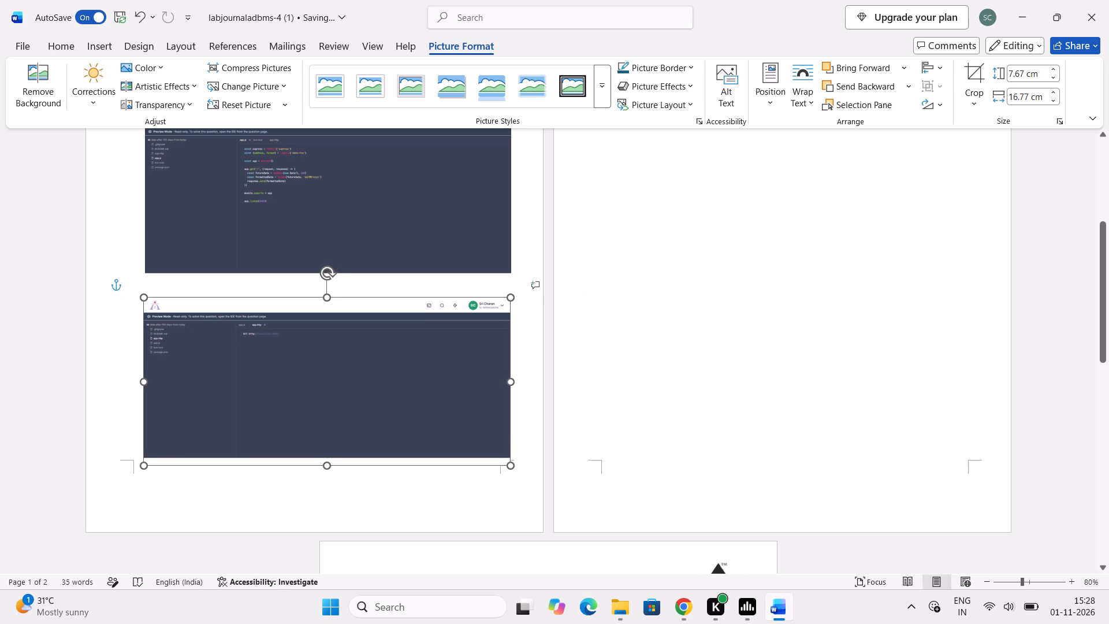
drag(340, 406, 340, 405)
Move the lower Aurora letterhead image from the second page to the top of the first page, align it, and widen it to 20.93 cm.
scroll(361, 406, up, 10)
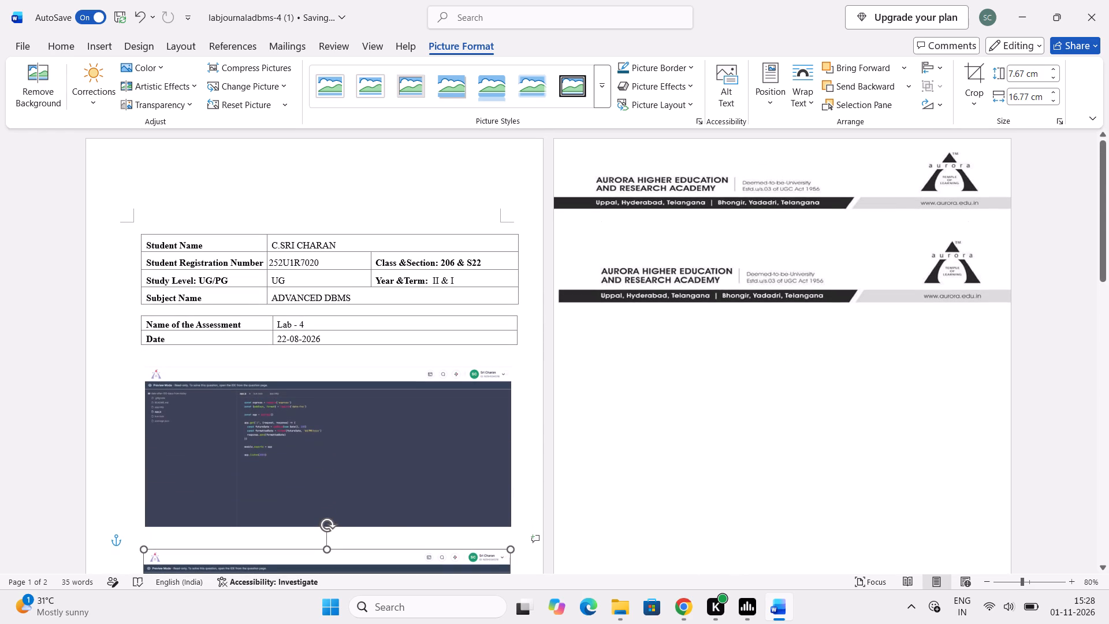
click(653, 279)
drag(773, 280, 372, 199)
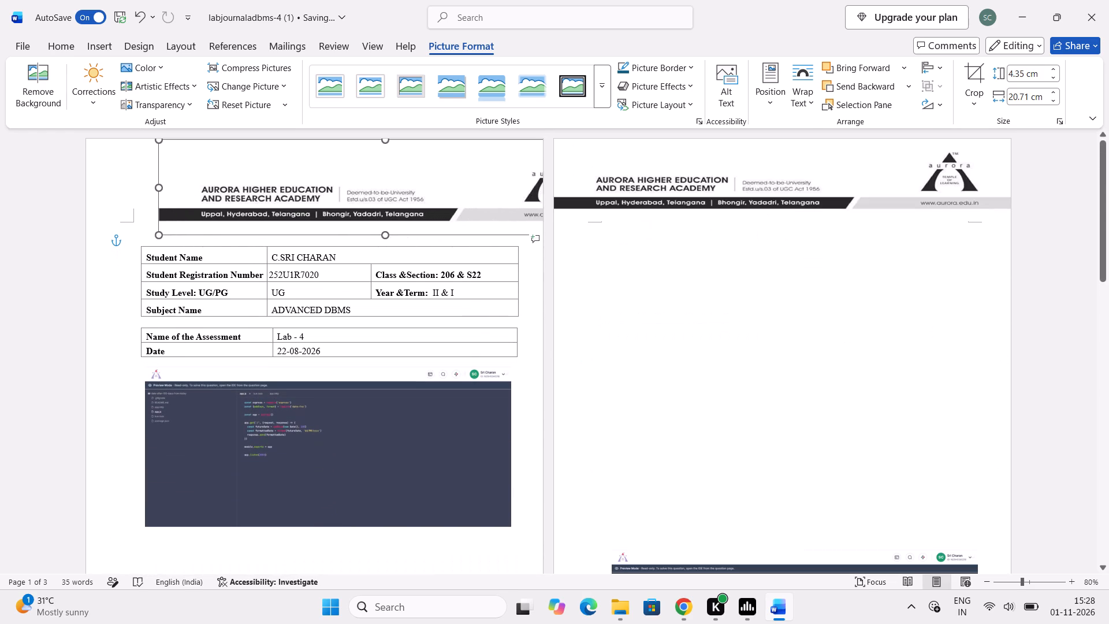
drag(372, 199, 296, 170)
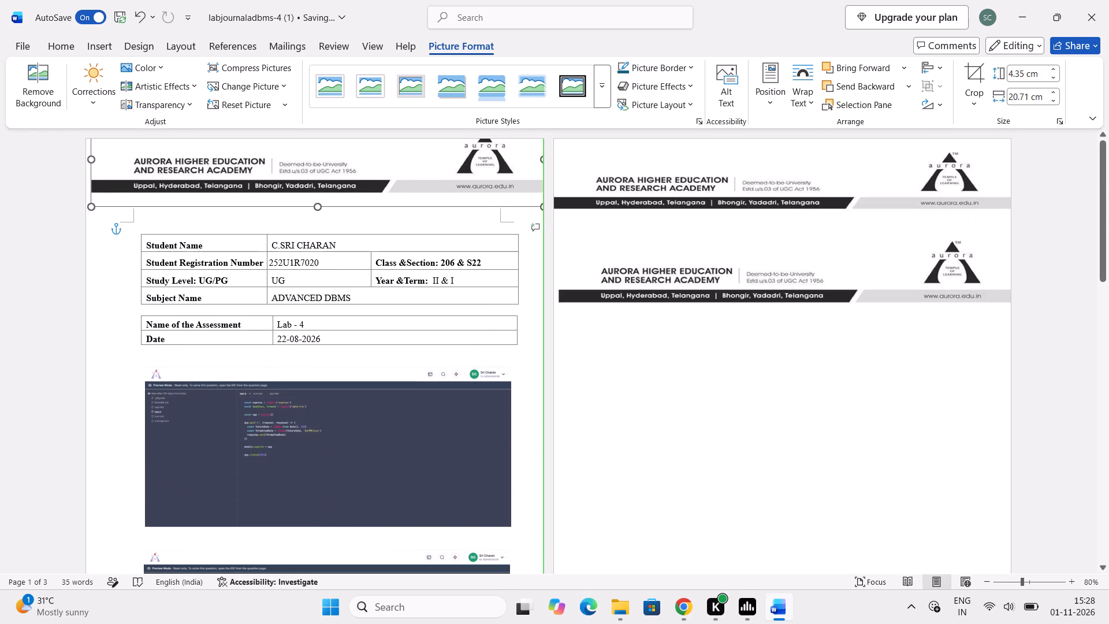
drag(296, 170, 296, 188)
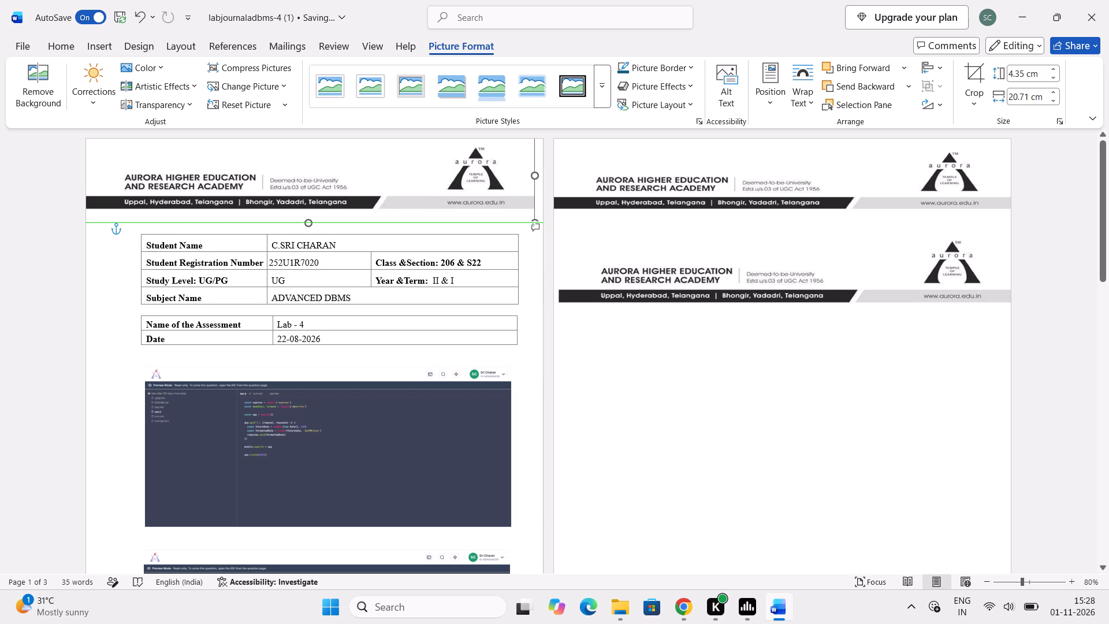
drag(296, 188, 292, 190)
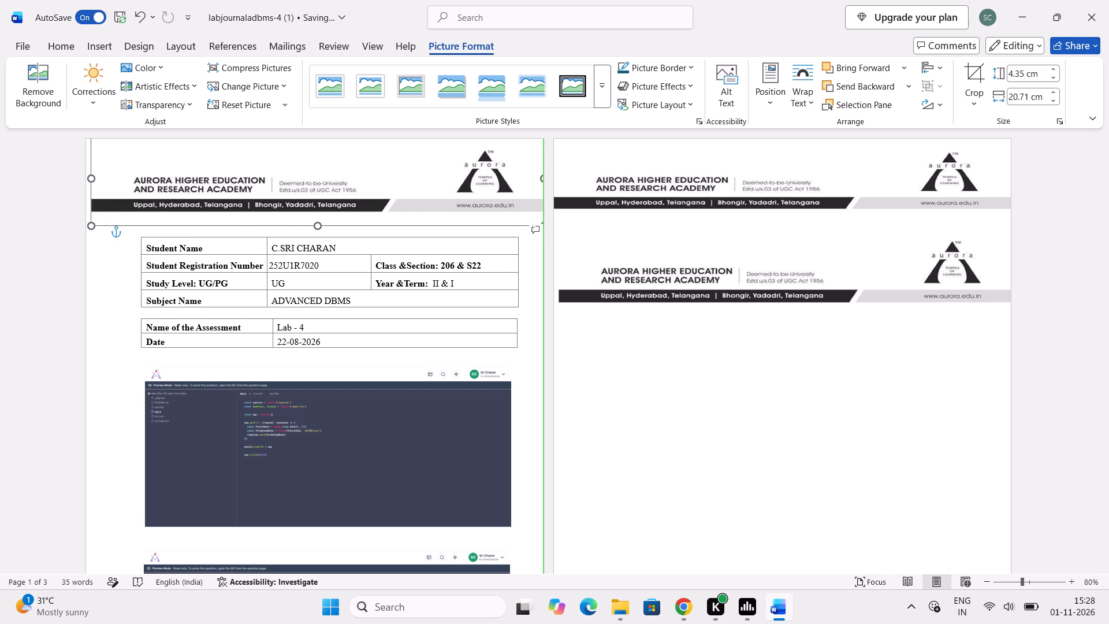
drag(292, 190, 308, 188)
scroll(407, 257, up, 3)
click(539, 177)
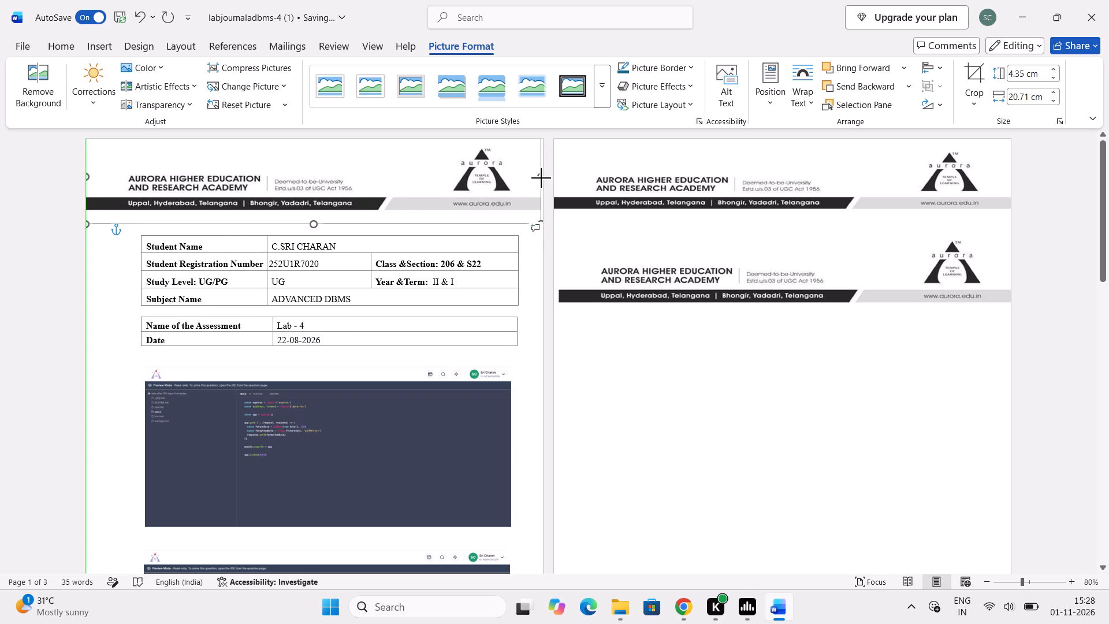
Copy the Aurora letterhead image at the top of the first page and cut it from the document body.
click(341, 193)
right_click(341, 193)
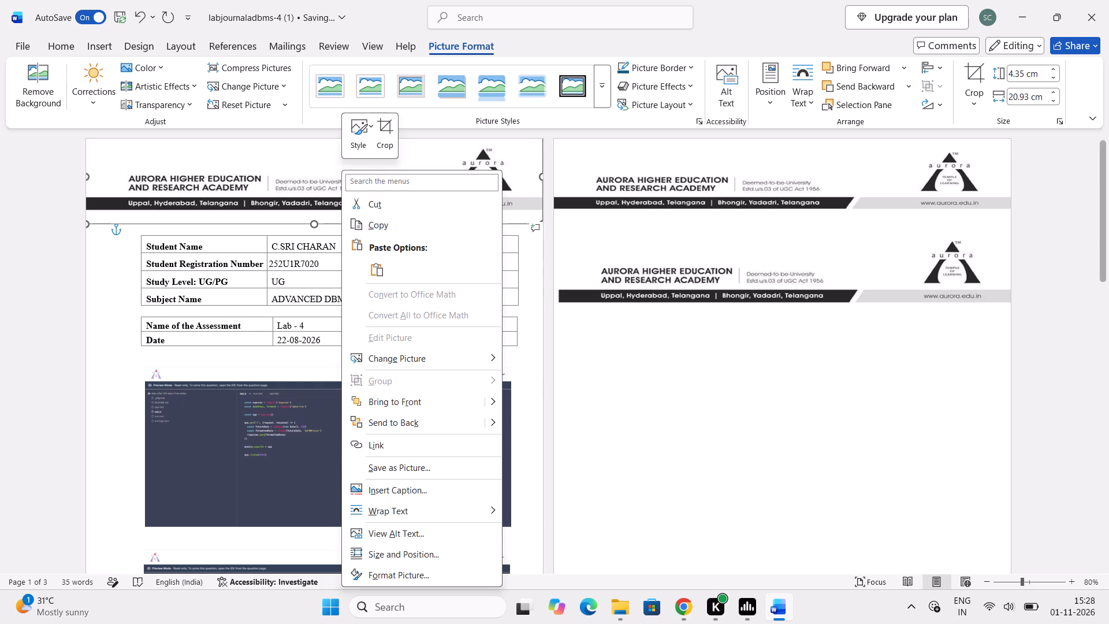
click(387, 226)
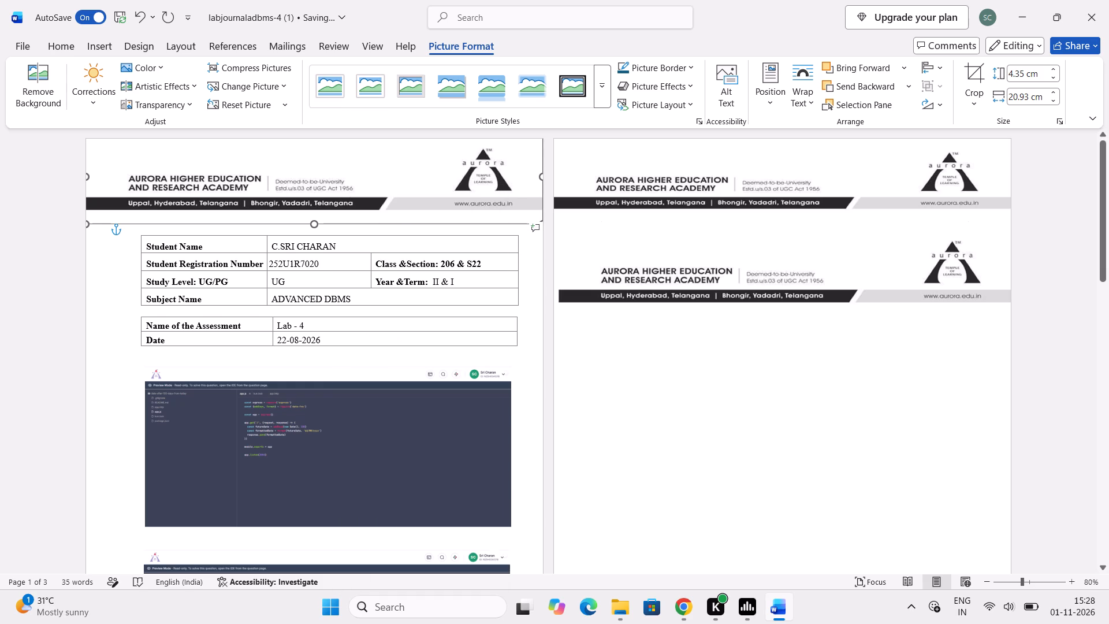
double_click(296, 151)
click(396, 190)
right_click(396, 190)
click(429, 200)
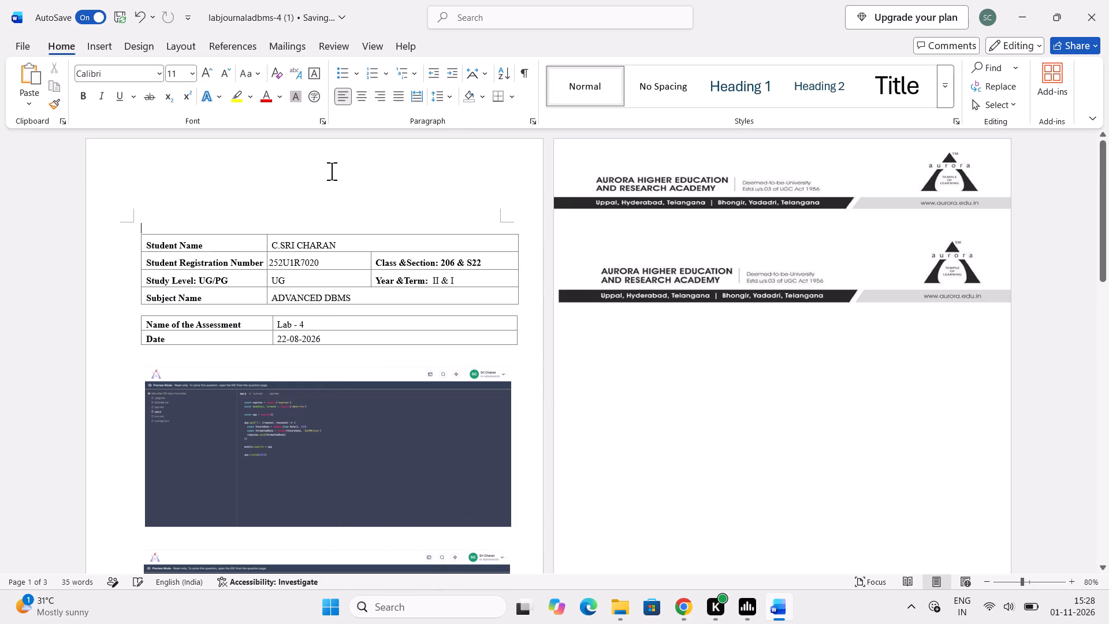
Paste the letterhead into the page header, move it to the page's top edge, slightly reduce its height, and leave header editing.
double_click(315, 168)
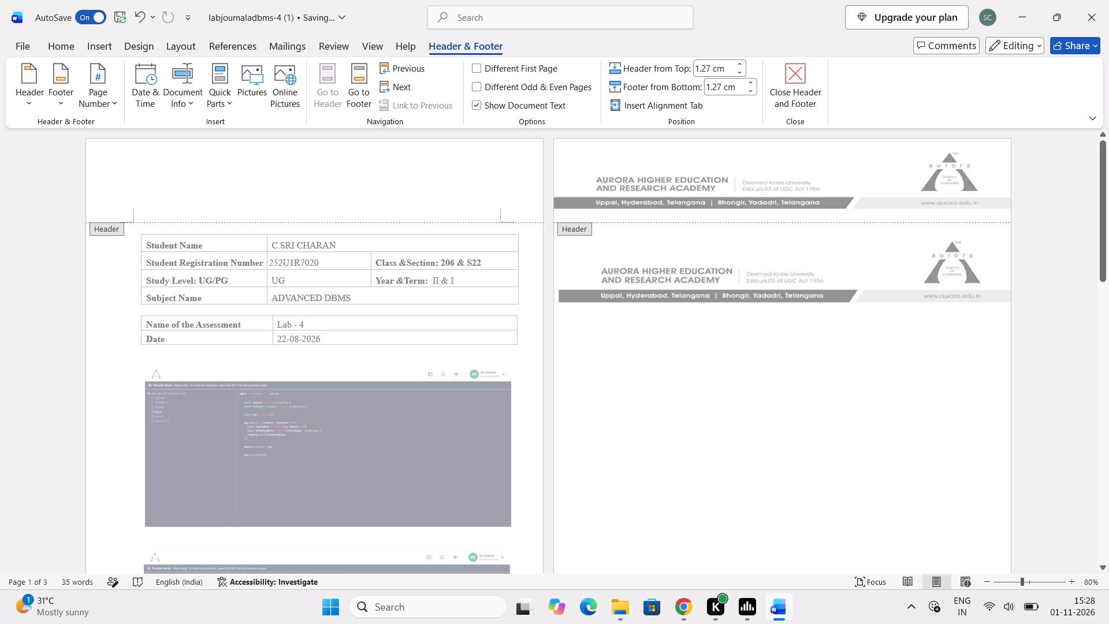
key(ctrl+v)
drag(363, 202, 312, 162)
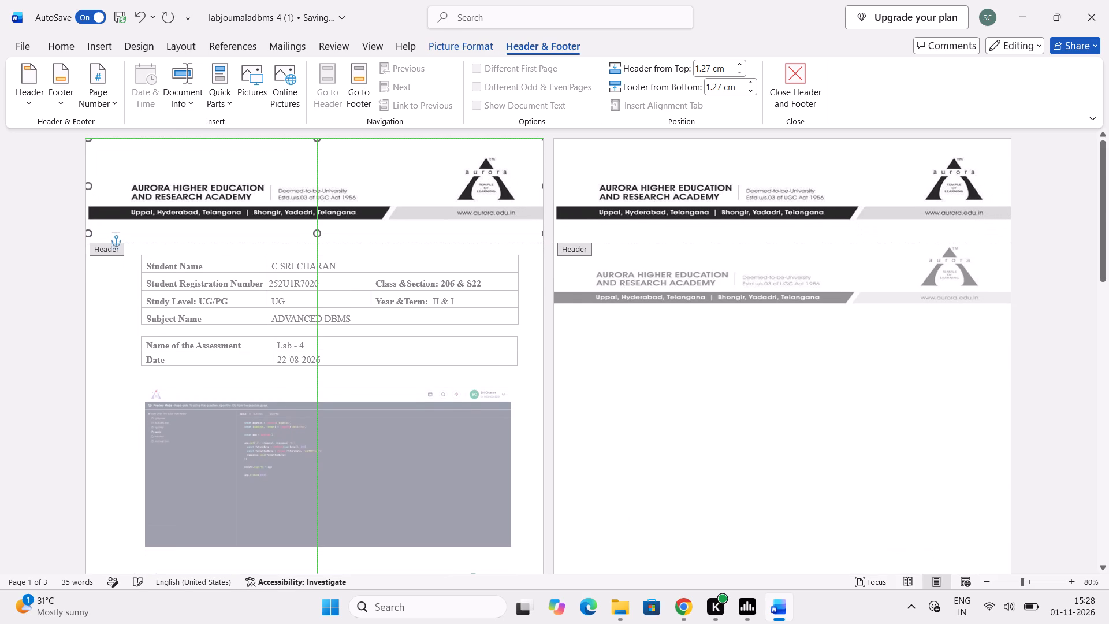
drag(312, 162, 311, 161)
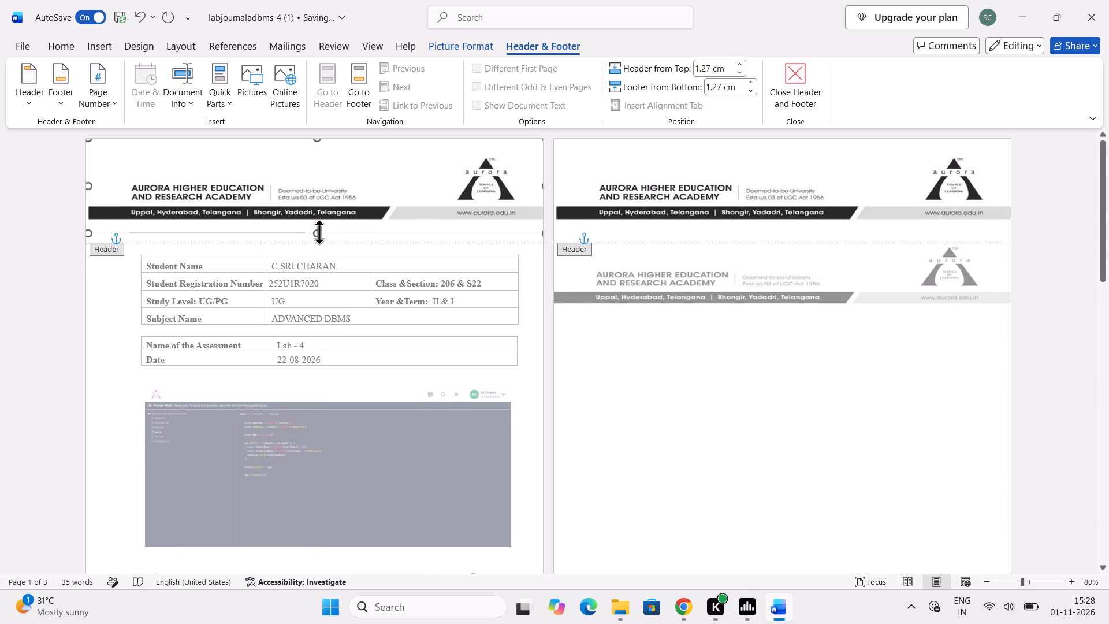
click(319, 232)
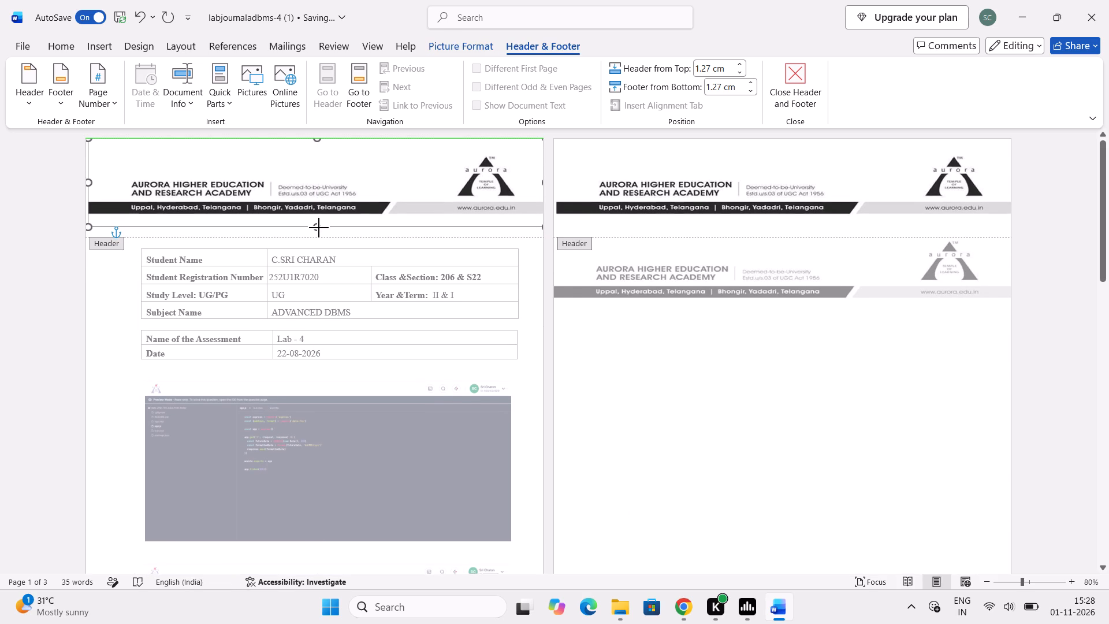
click(790, 80)
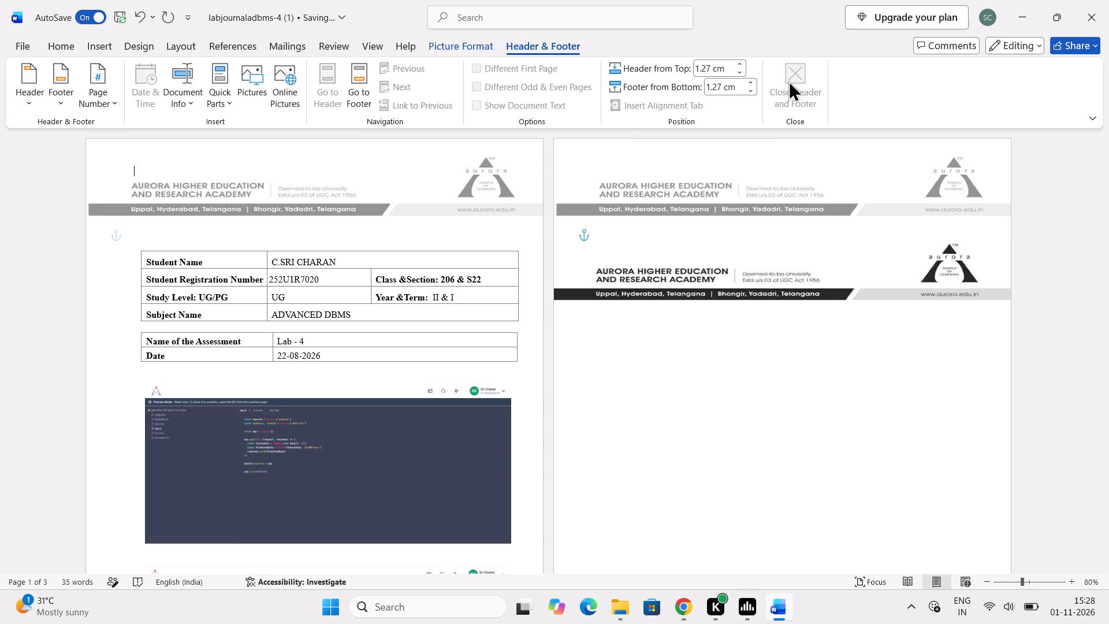
Cut the two leftover Aurora letterhead images from the body of the second page.
click(757, 270)
right_click(757, 270)
click(786, 209)
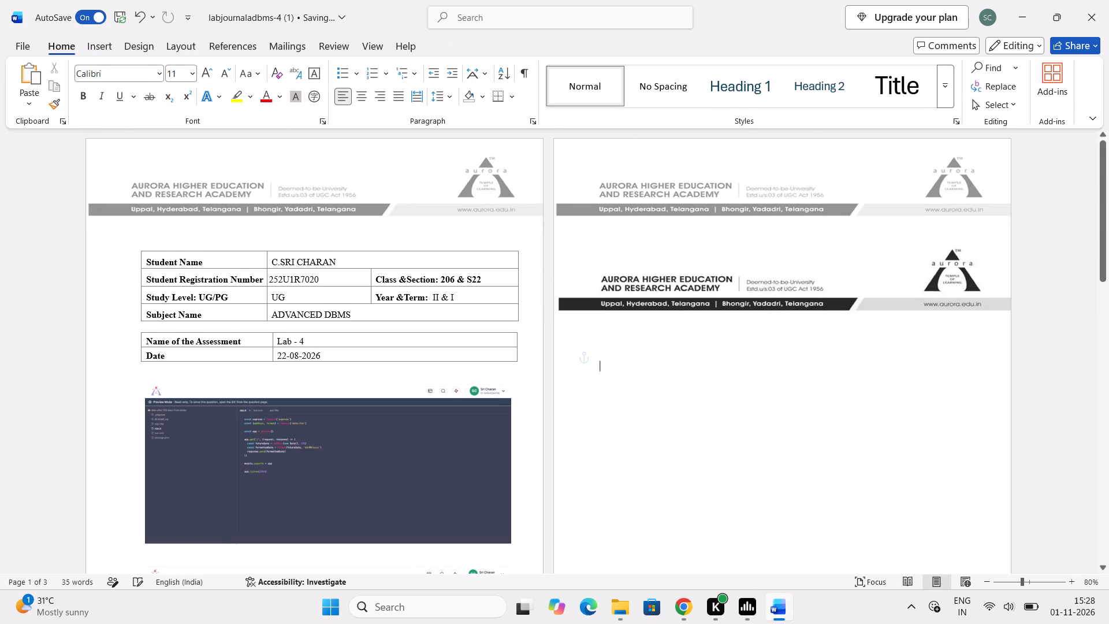
scroll(677, 322, down, 5)
right_click(743, 158)
click(772, 197)
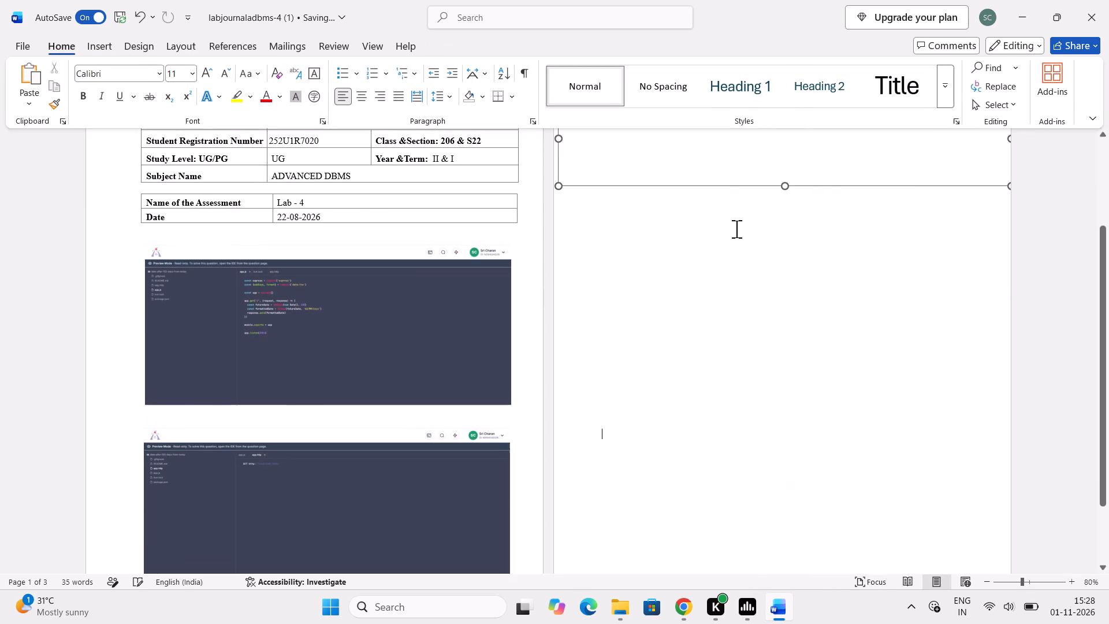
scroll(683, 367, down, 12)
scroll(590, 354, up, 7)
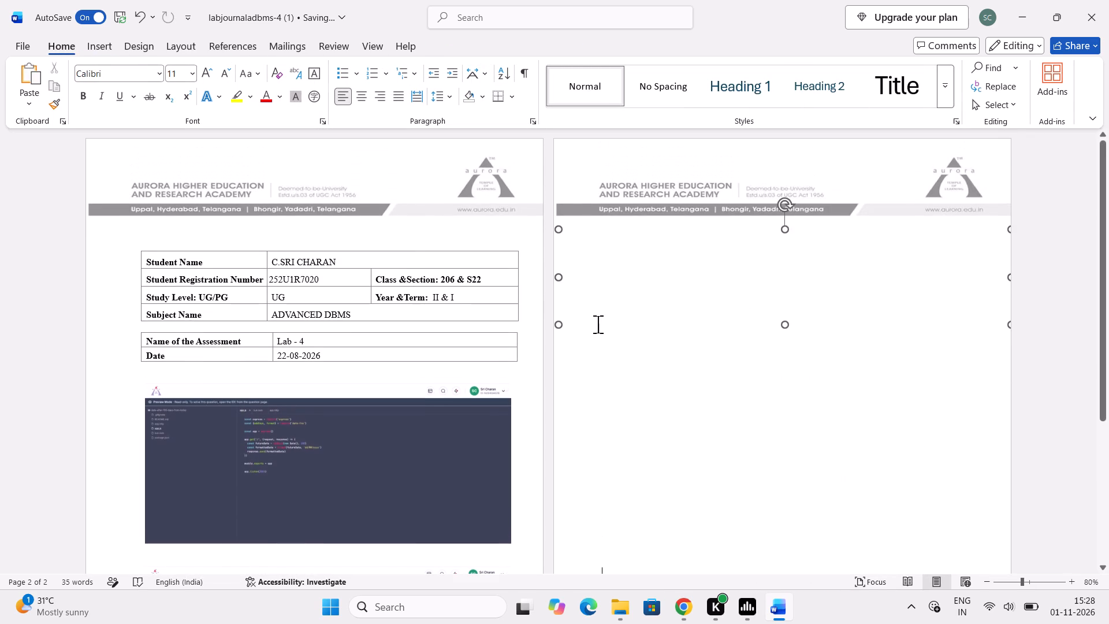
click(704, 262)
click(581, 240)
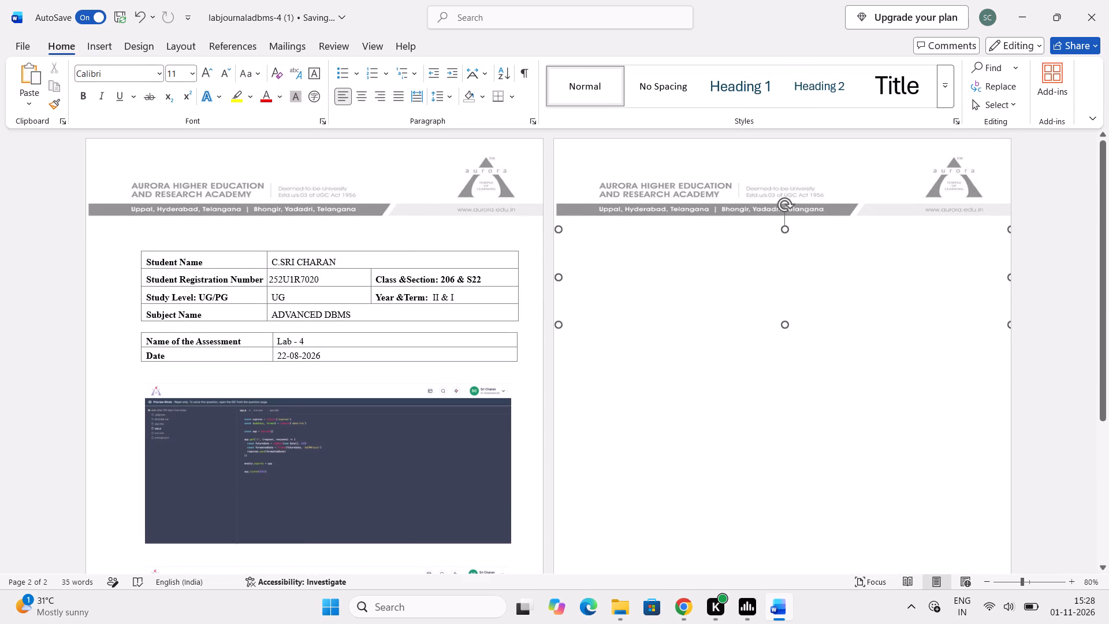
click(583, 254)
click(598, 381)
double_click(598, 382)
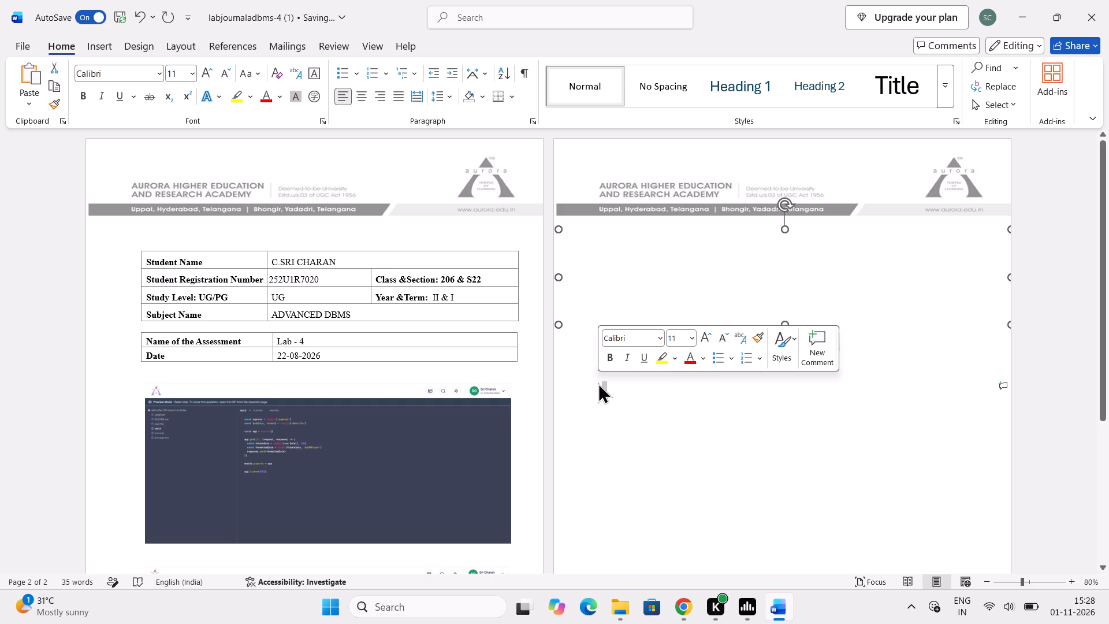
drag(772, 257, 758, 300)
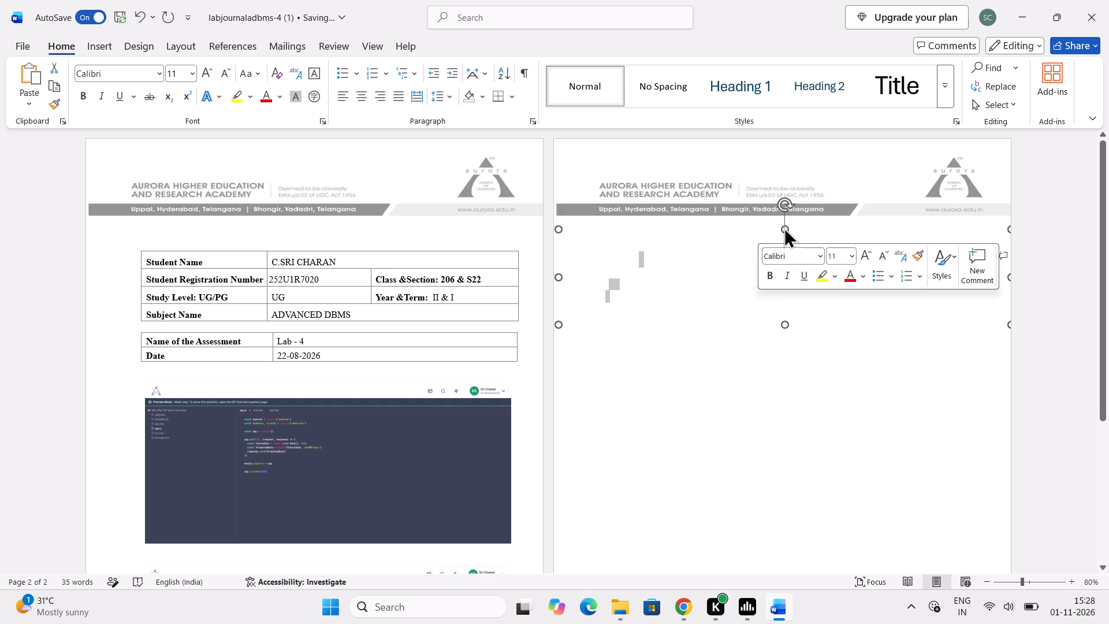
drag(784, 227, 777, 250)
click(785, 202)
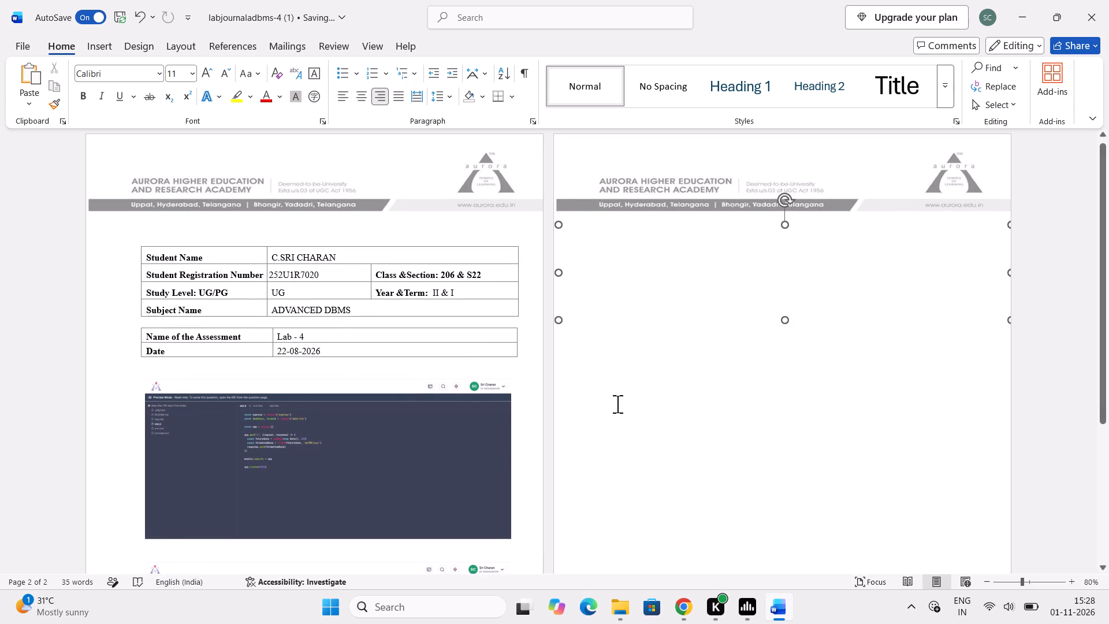
Left-align the empty second-page text and place the insertion point just below the letterhead.
double_click(617, 404)
click(344, 95)
click(341, 95)
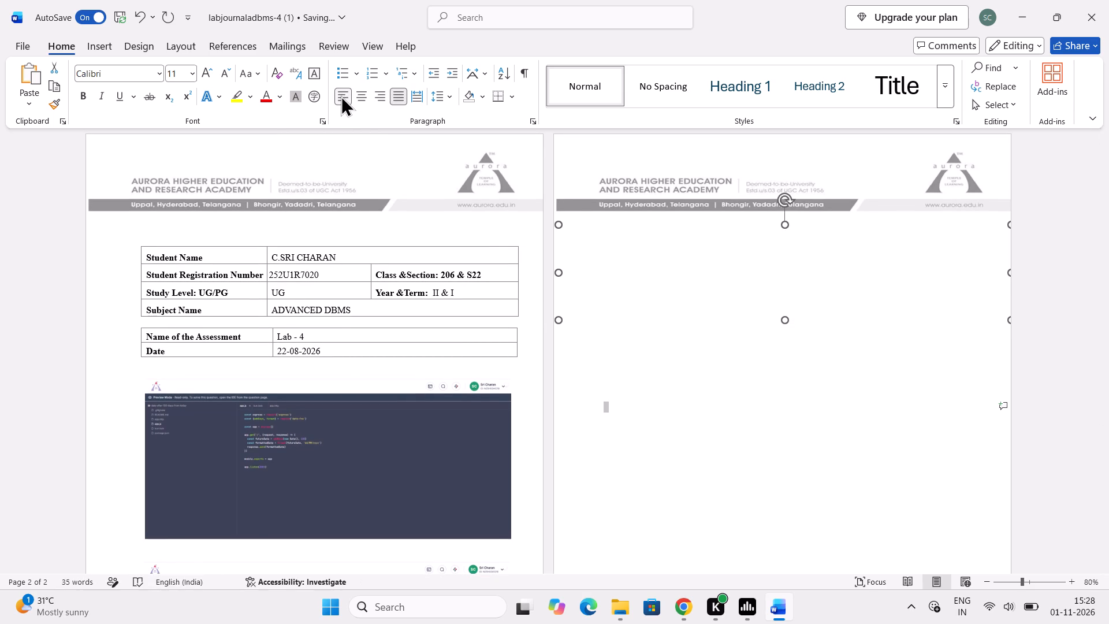
double_click(643, 349)
click(630, 369)
double_click(598, 248)
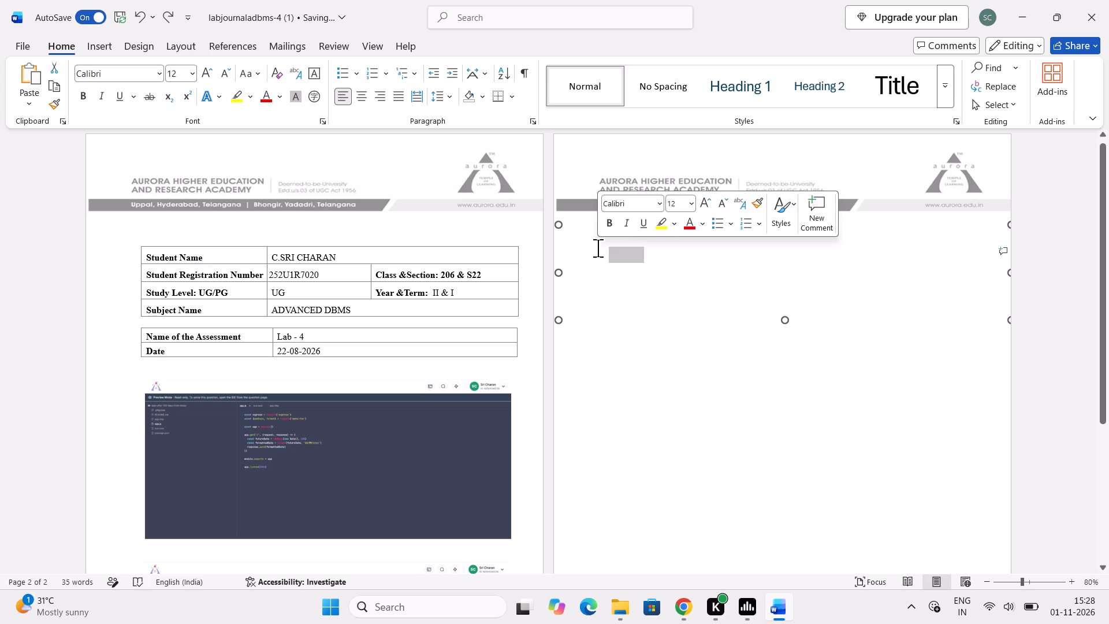
click(597, 250)
Switch to Chrome and capture a screenshot of the todays-day project's app.js code, from the site header to the editor's bottom.
key(alt+Tab)
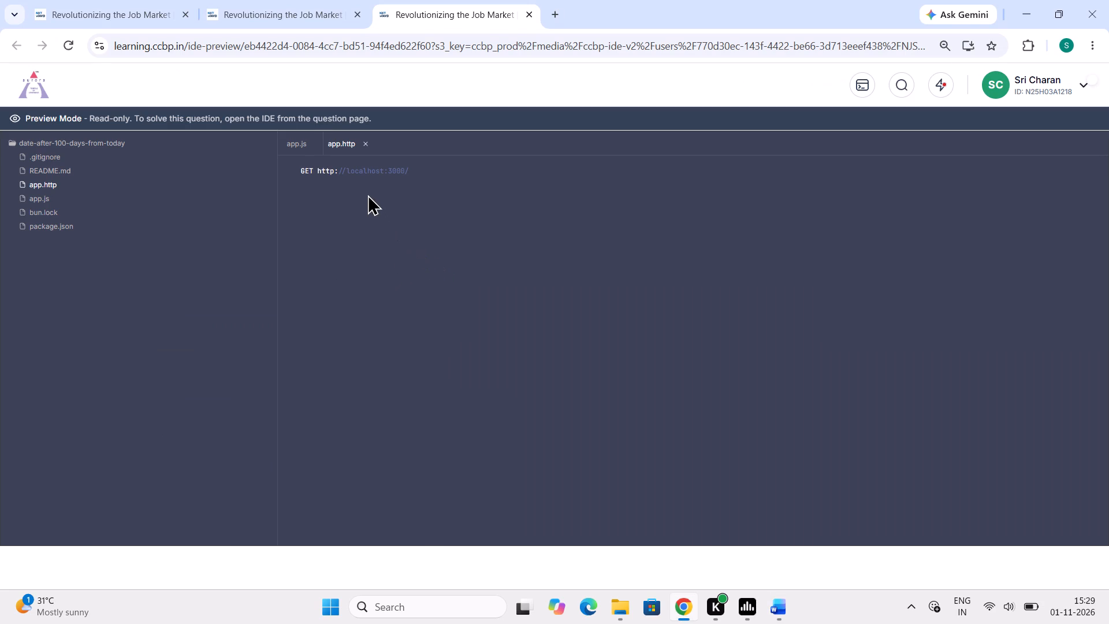
click(357, 176)
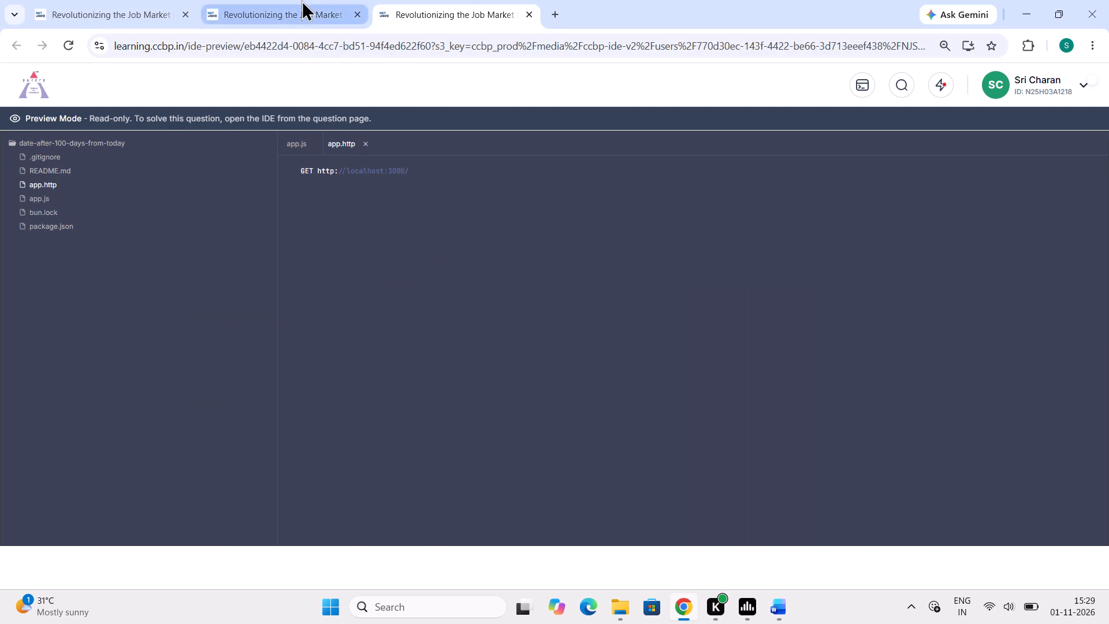
click(302, 0)
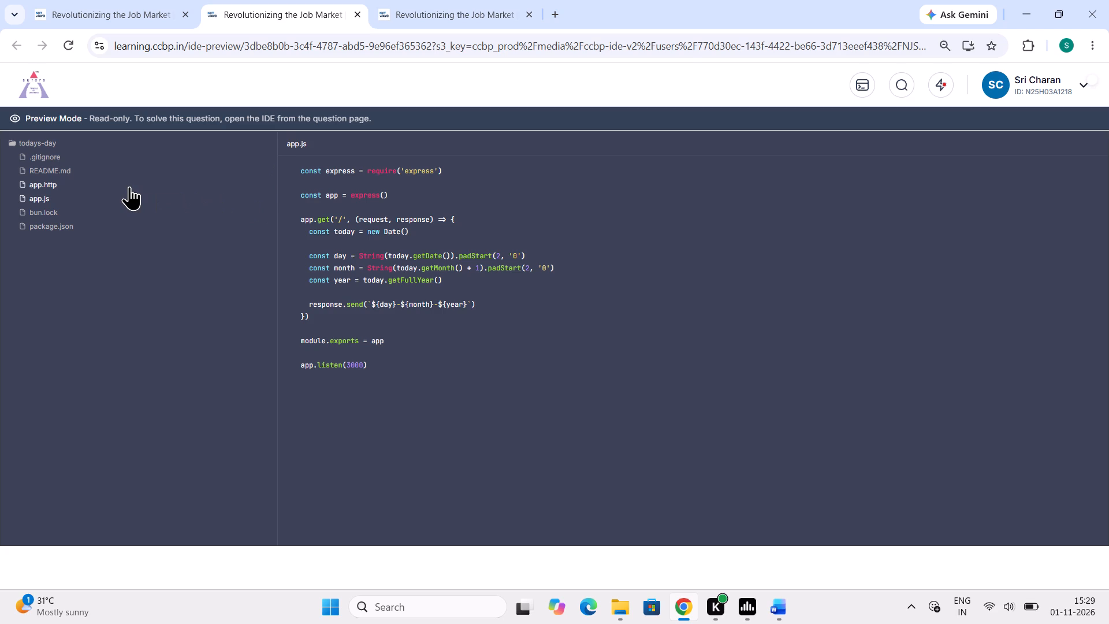
key(Print)
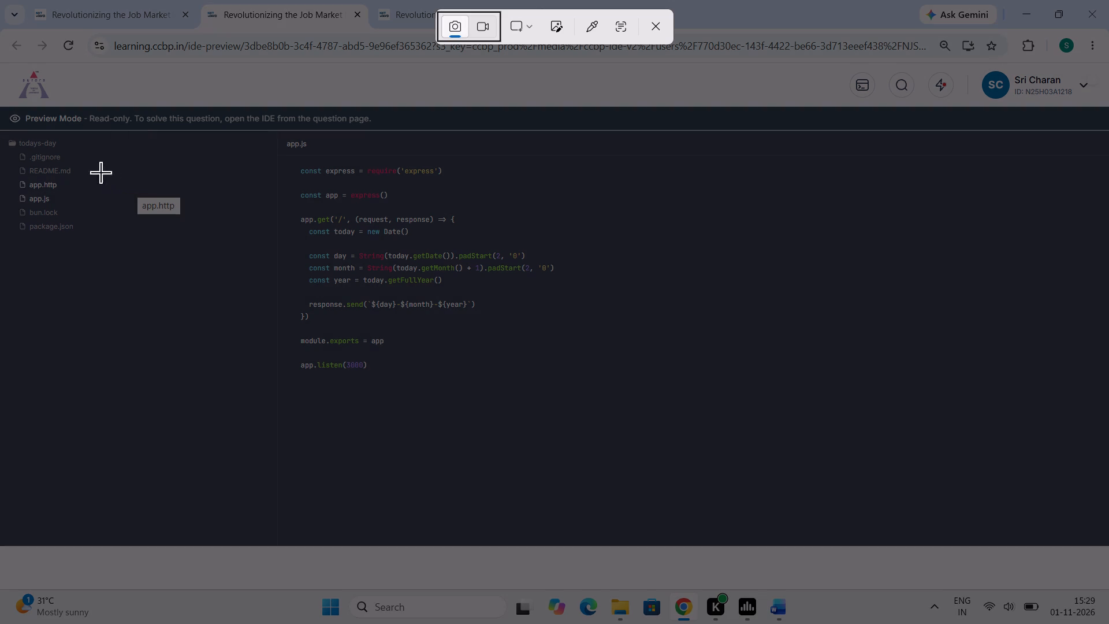
drag(0, 61, 1108, 546)
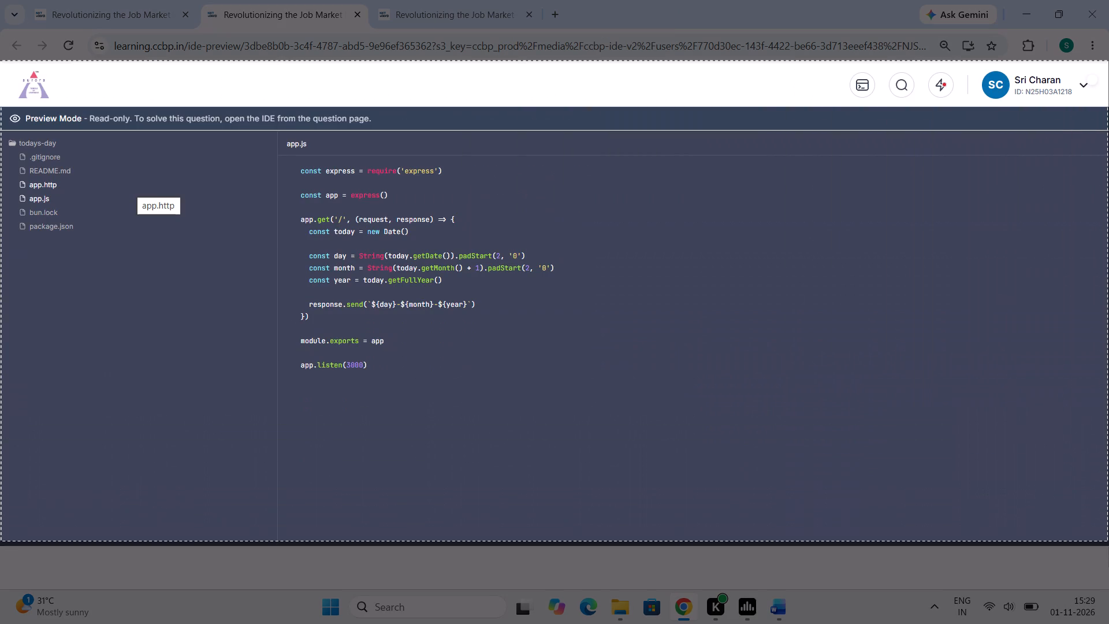
drag(1108, 546, 1108, 563)
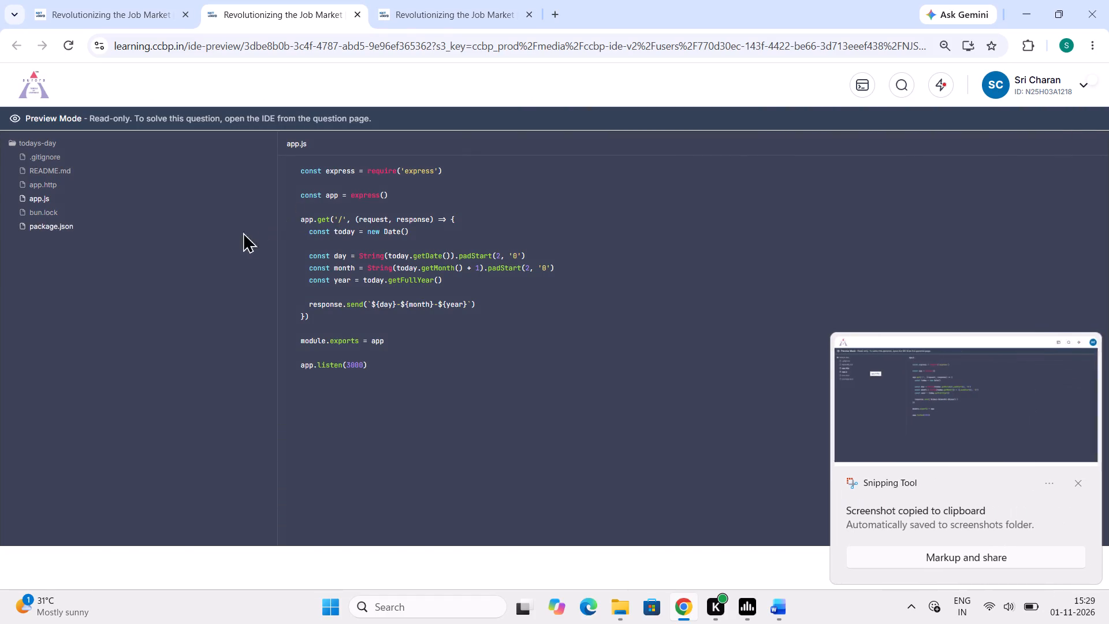
Return to the Word journal, insert the newest app.js screenshot below the second page's letterhead, and place the insertion point beneath it.
key(alt+Tab)
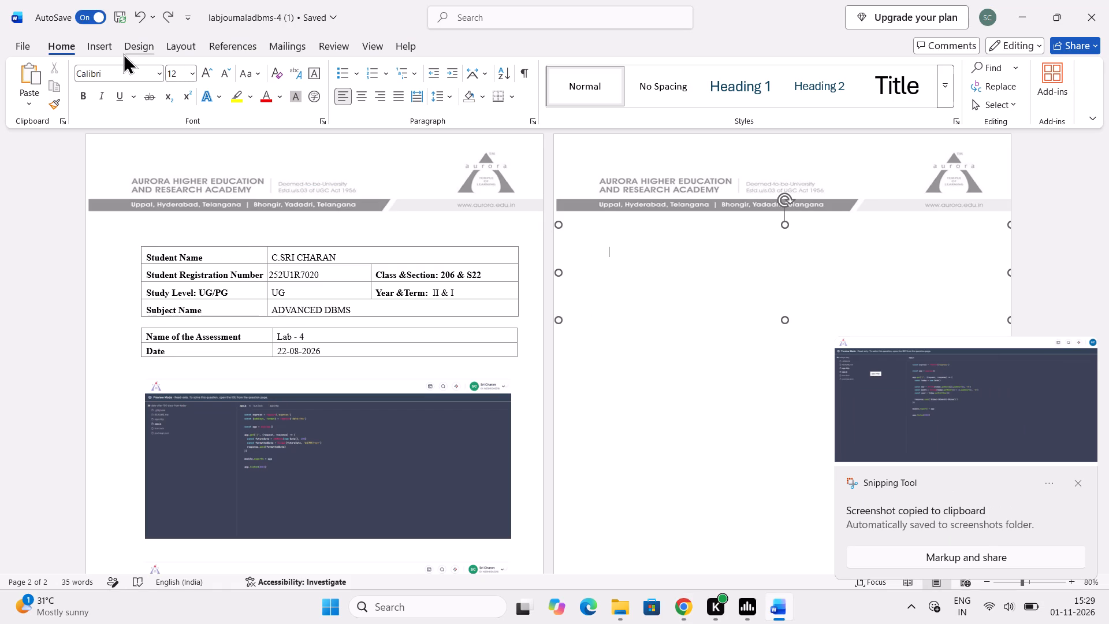
click(110, 48)
click(158, 95)
click(191, 140)
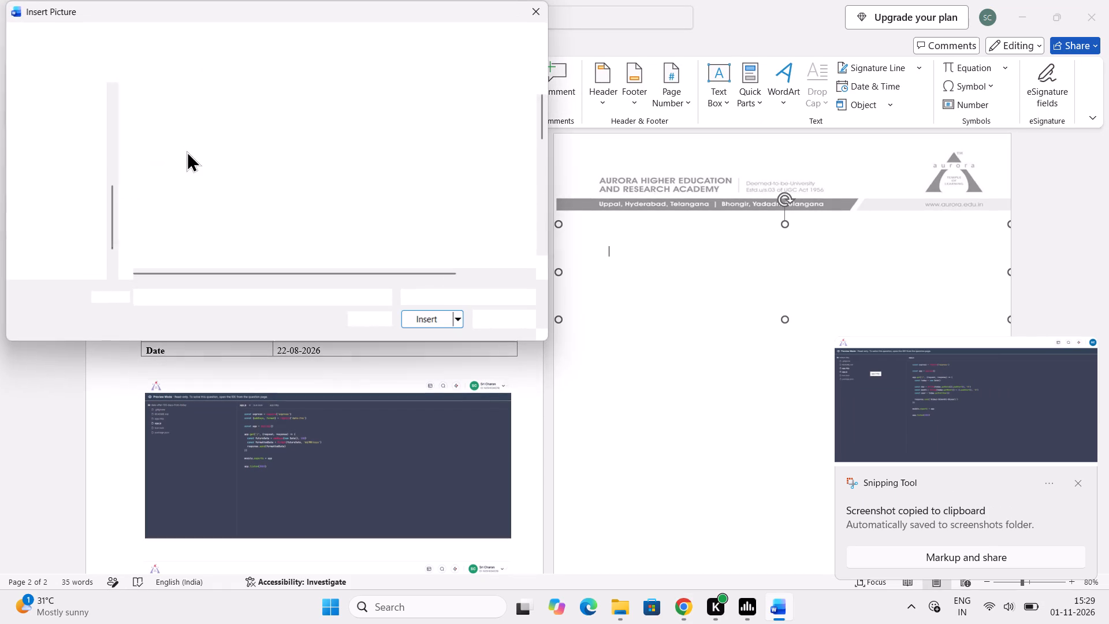
double_click(232, 117)
click(742, 298)
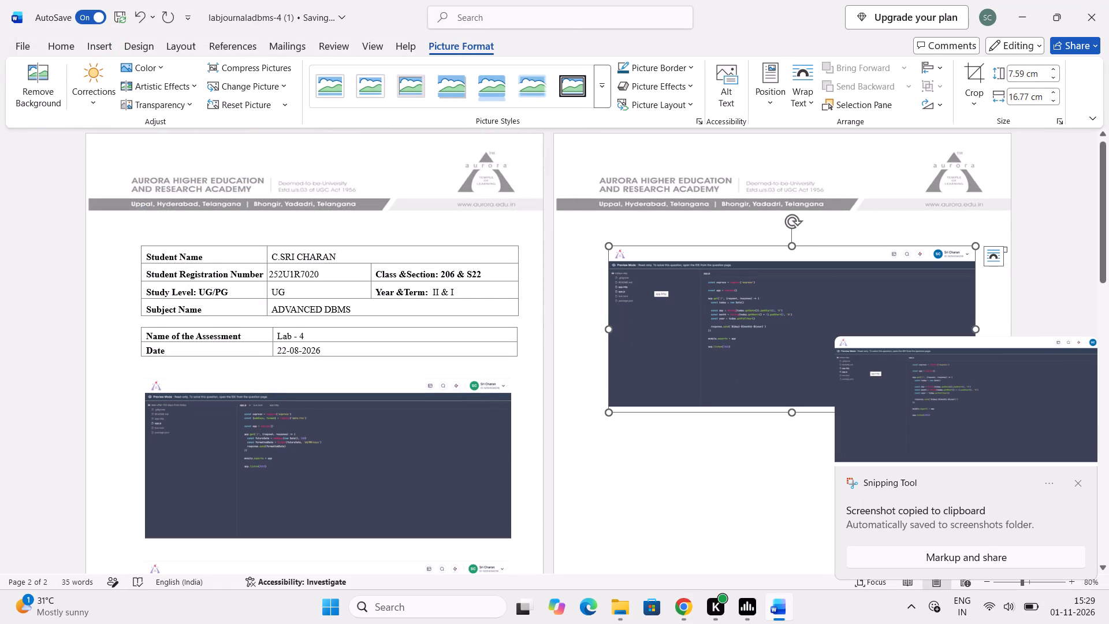
click(606, 445)
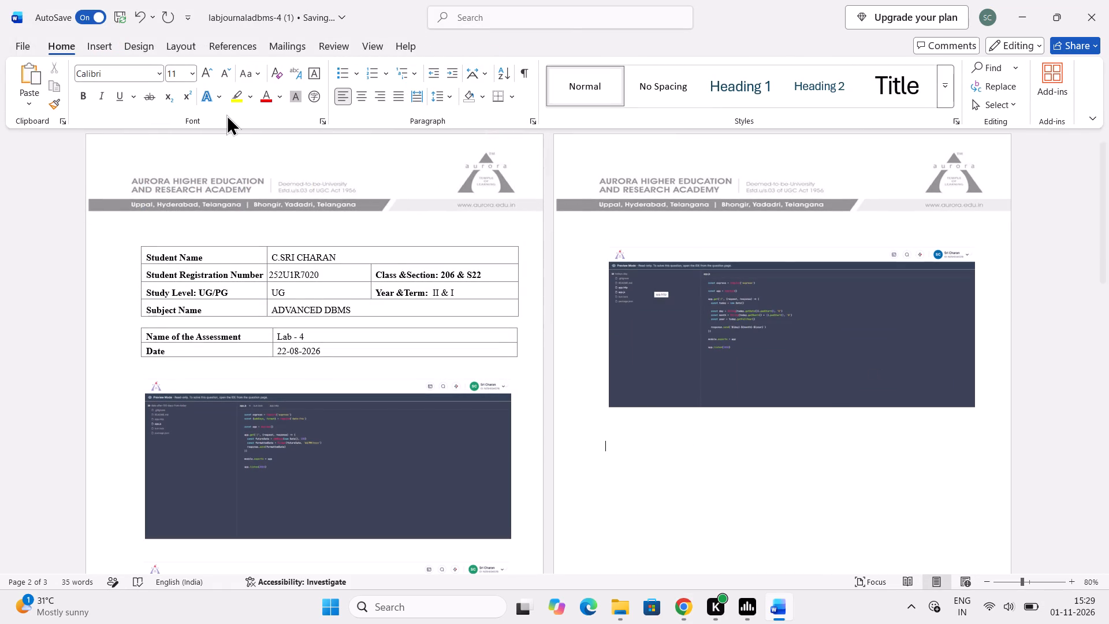
Switch to Chrome, open the todays-day project's app.http file, and capture a screenshot cropped just below the file list.
key(alt+Tab)
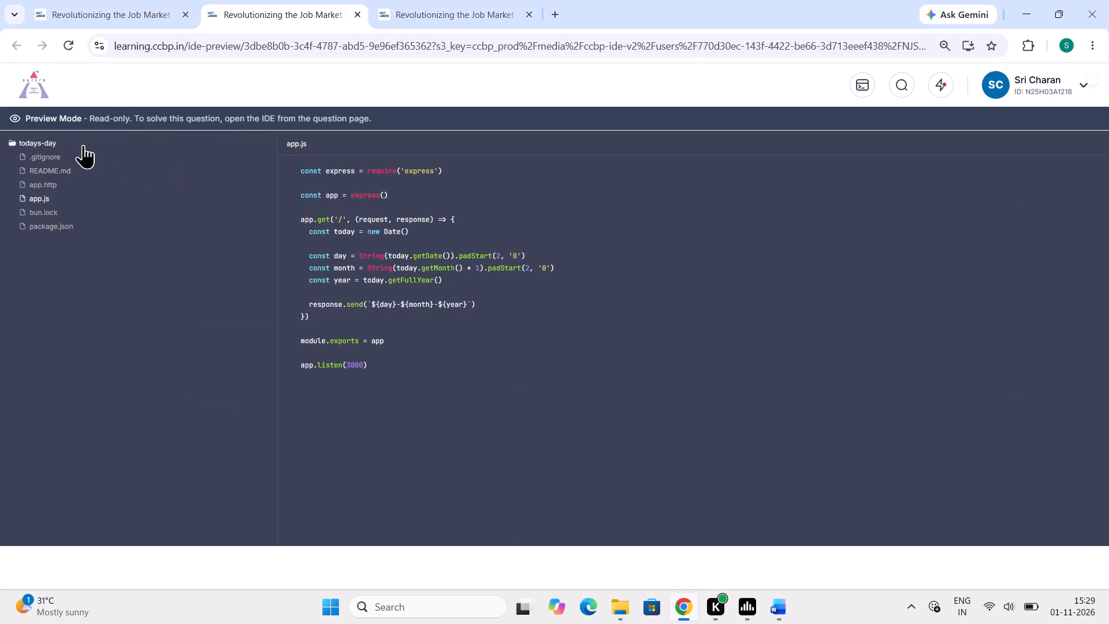
click(51, 185)
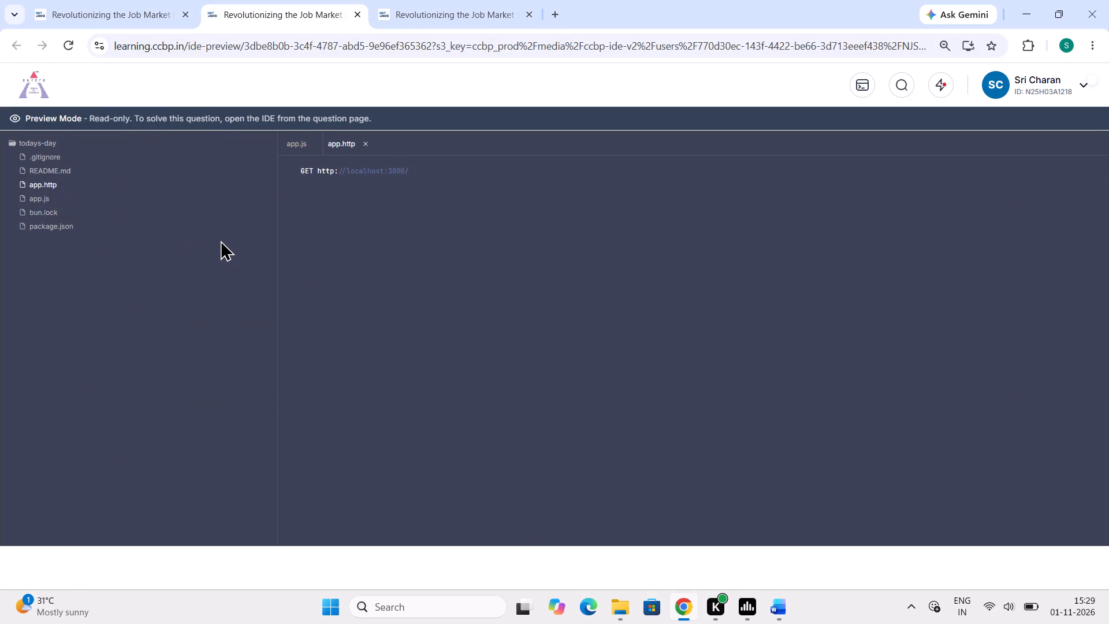
key(Print)
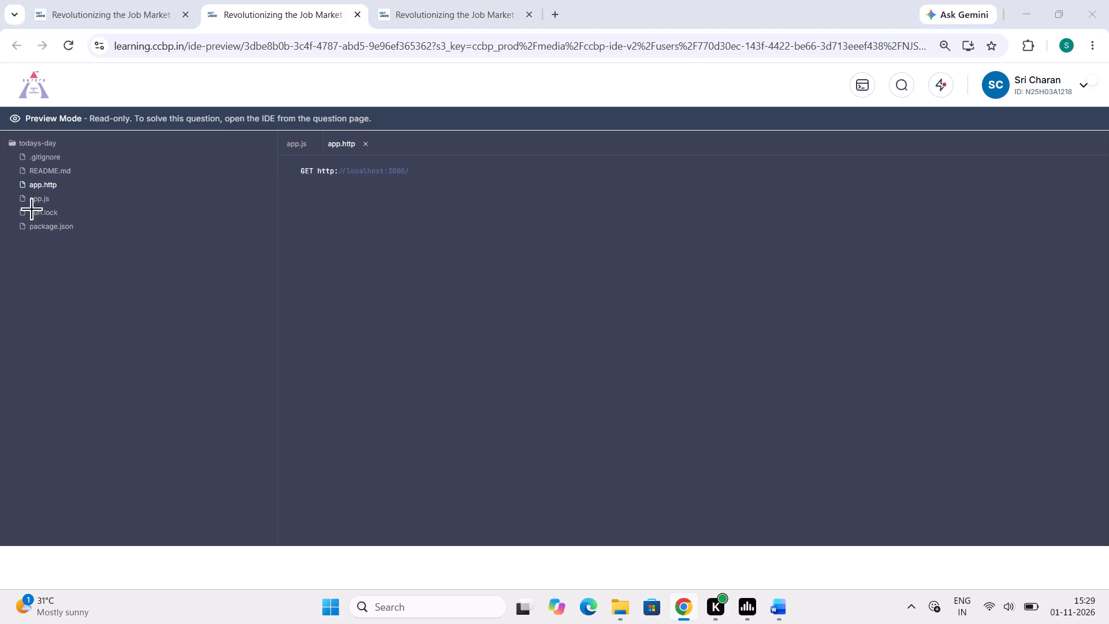
drag(0, 60, 1108, 268)
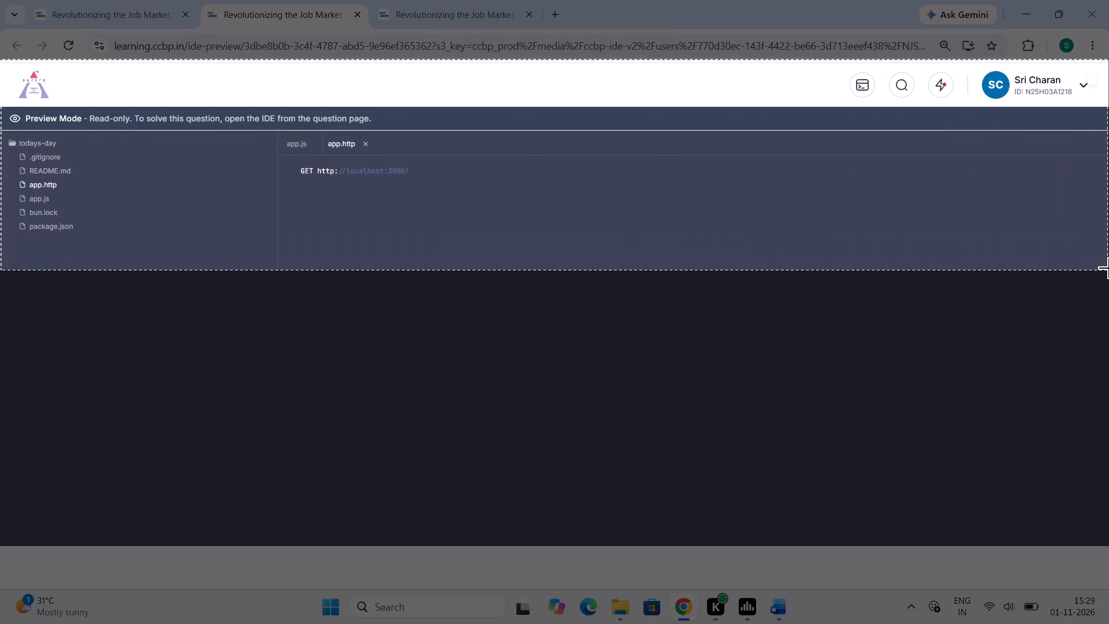
drag(1108, 268, 1108, 243)
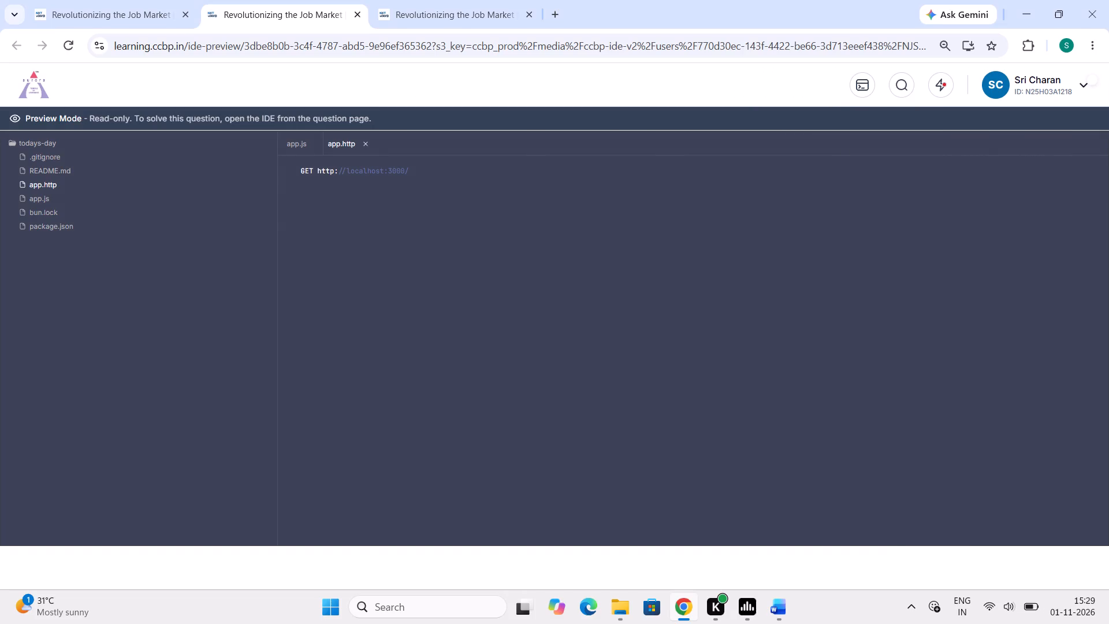
Switch to the Word journal and insert the newest app.http screenshot from this device below the second page's app.js screenshot.
key(alt+Tab)
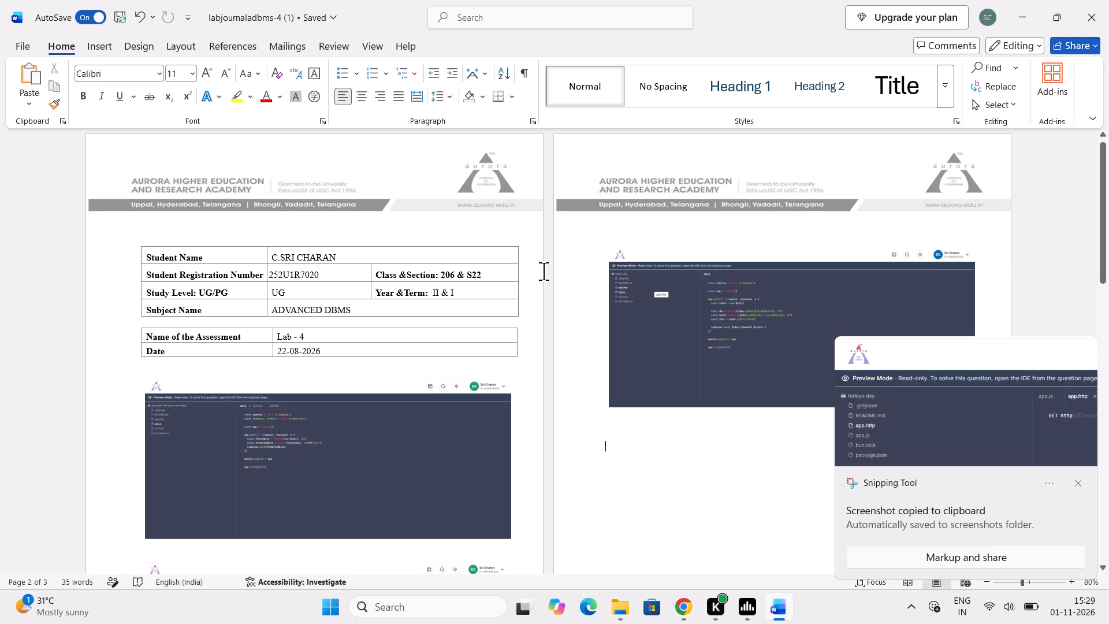
drag(88, 53, 96, 53)
click(157, 87)
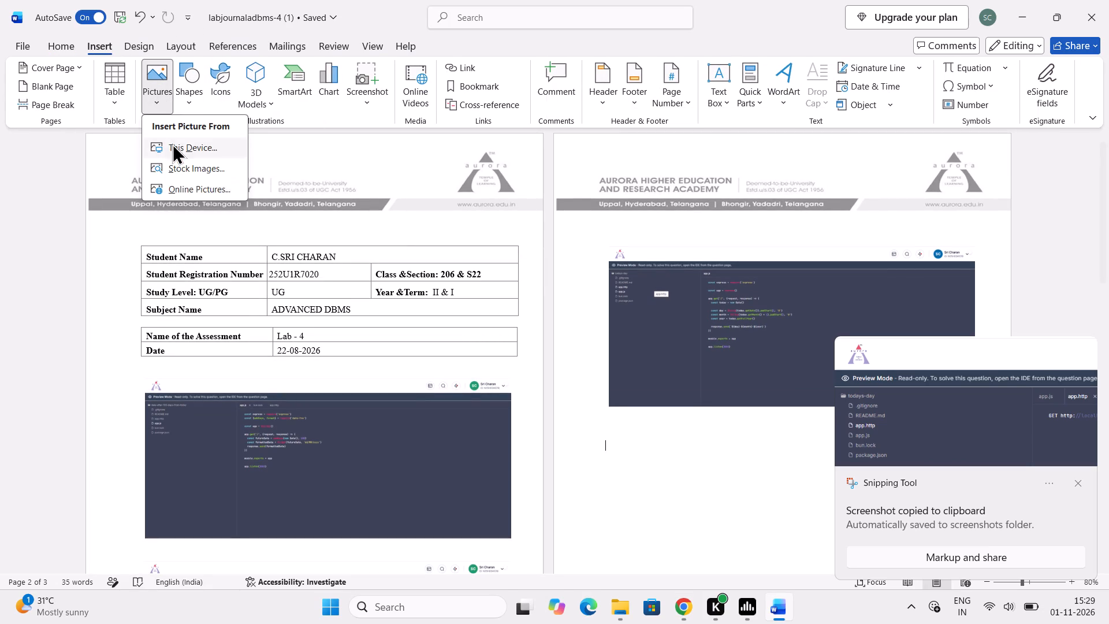
click(173, 143)
double_click(217, 118)
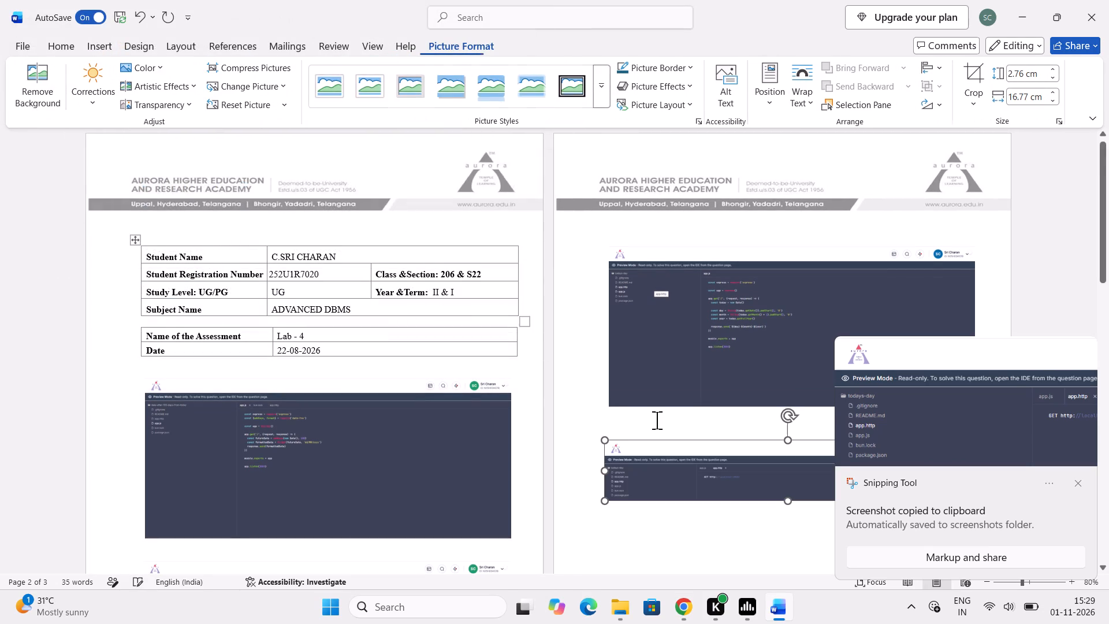
Position the app.http screenshot in the middle center with square text wrapping, and move it up close below the app.js screenshot.
scroll(732, 459, down, 3)
double_click(740, 399)
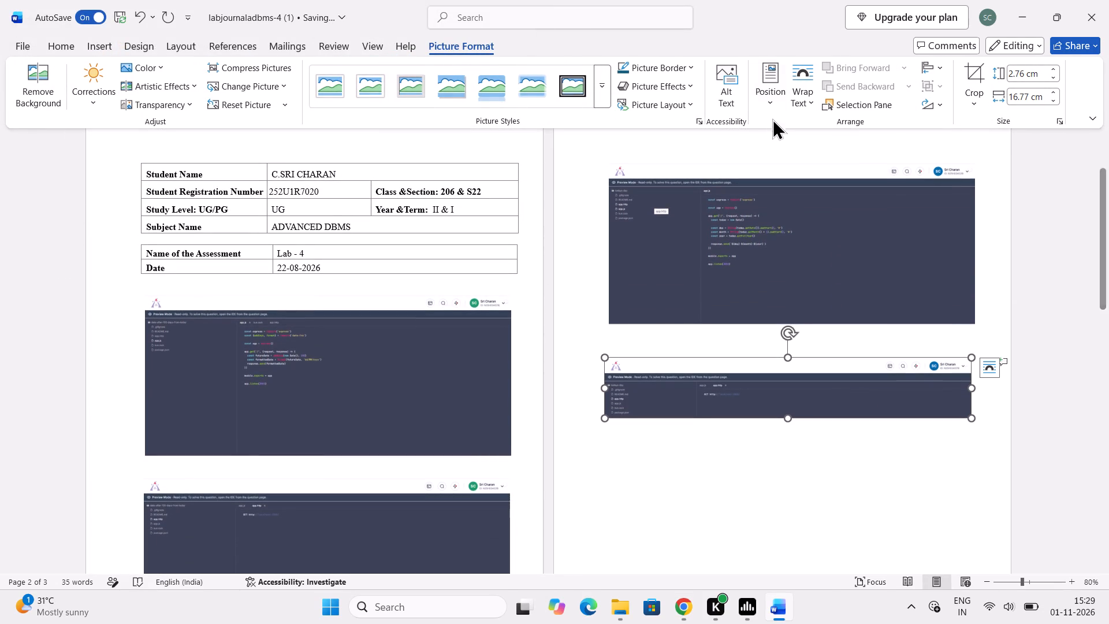
click(771, 106)
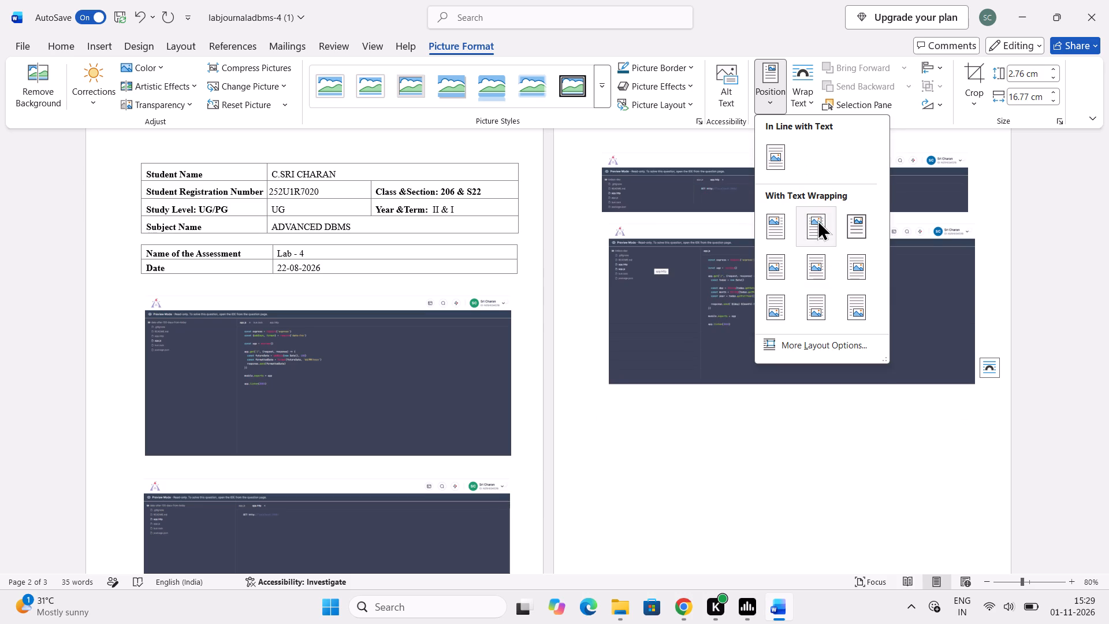
click(820, 257)
drag(788, 388, 792, 368)
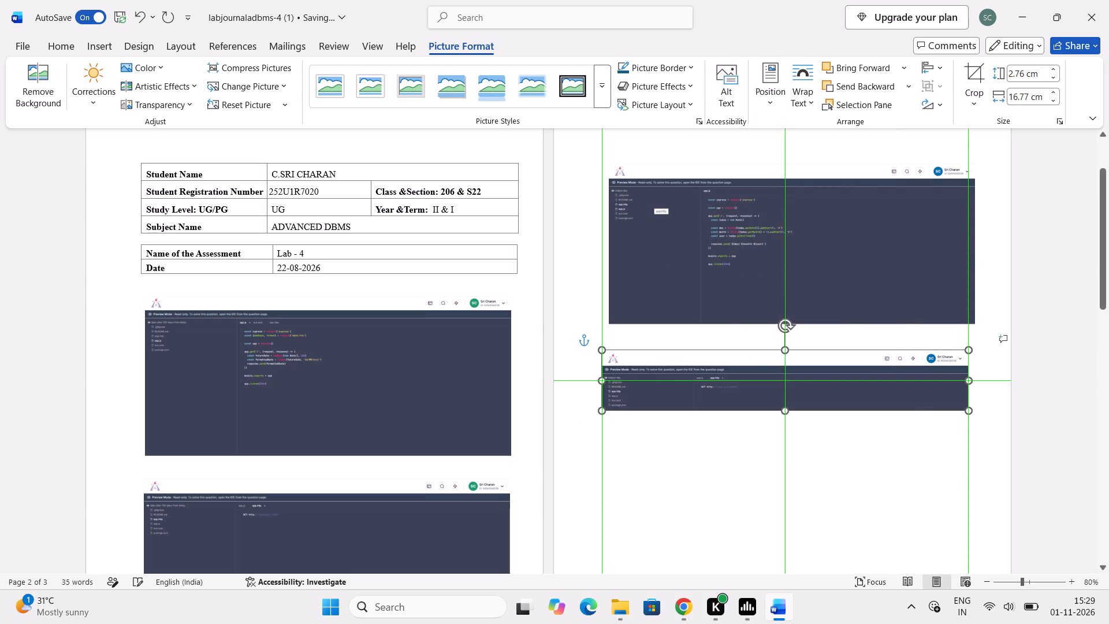
drag(792, 368, 798, 364)
Position the second page's app.js screenshot at the top left with square text wrapping, and nudge it slightly to the right.
double_click(765, 257)
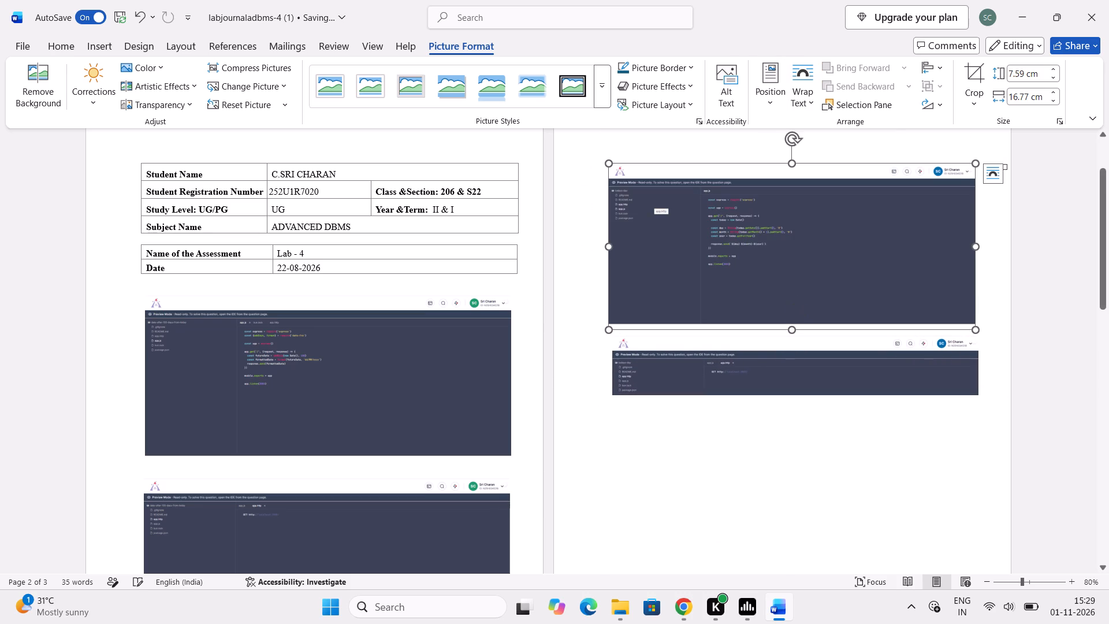
click(760, 90)
click(773, 221)
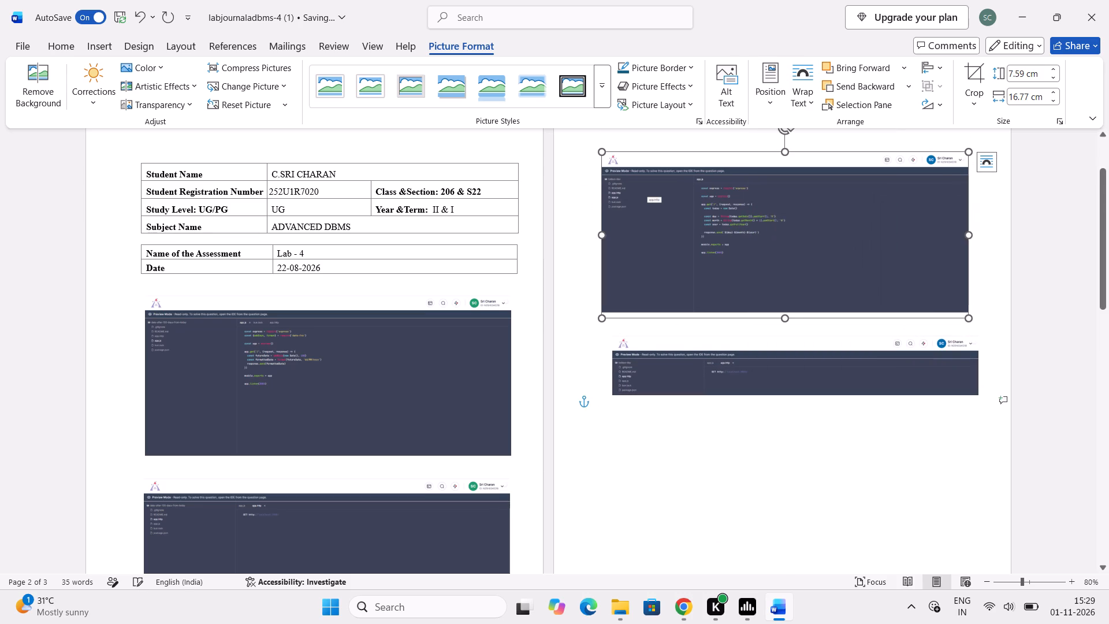
drag(769, 235, 777, 235)
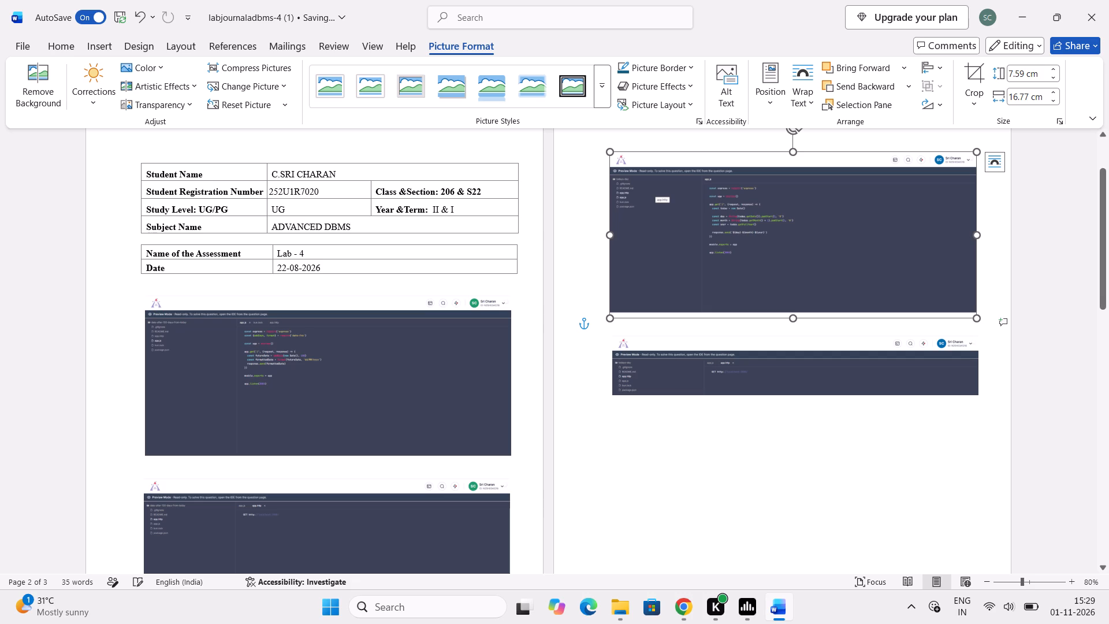
Move the app.http screenshot up directly against the app.js screenshot's bottom edge and place the insertion point below the pair.
drag(791, 367, 786, 339)
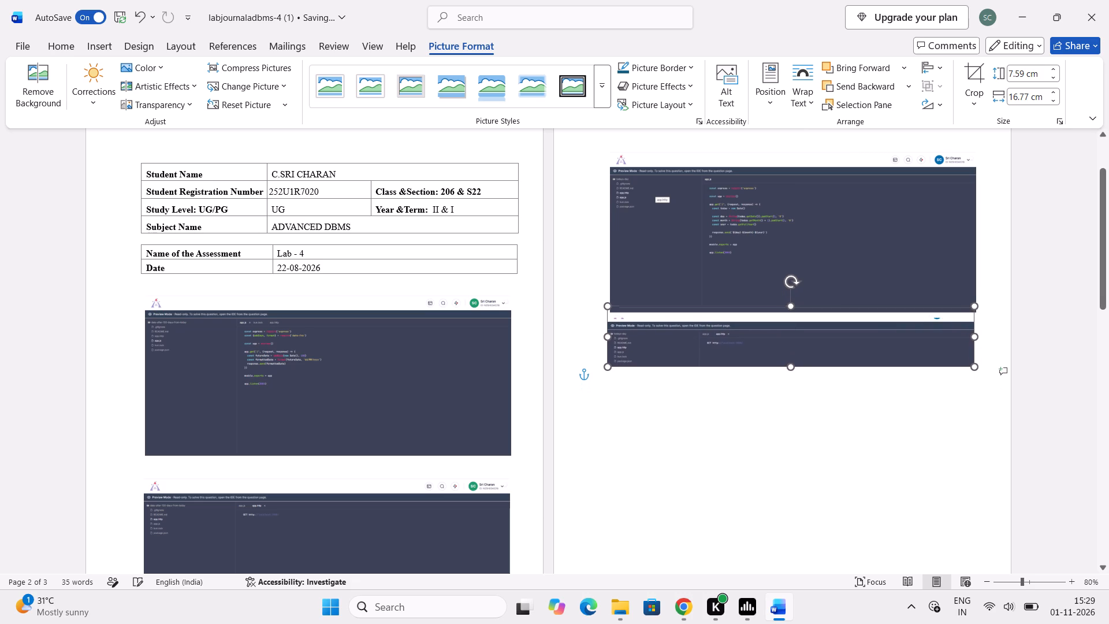
drag(786, 339, 787, 336)
click(716, 415)
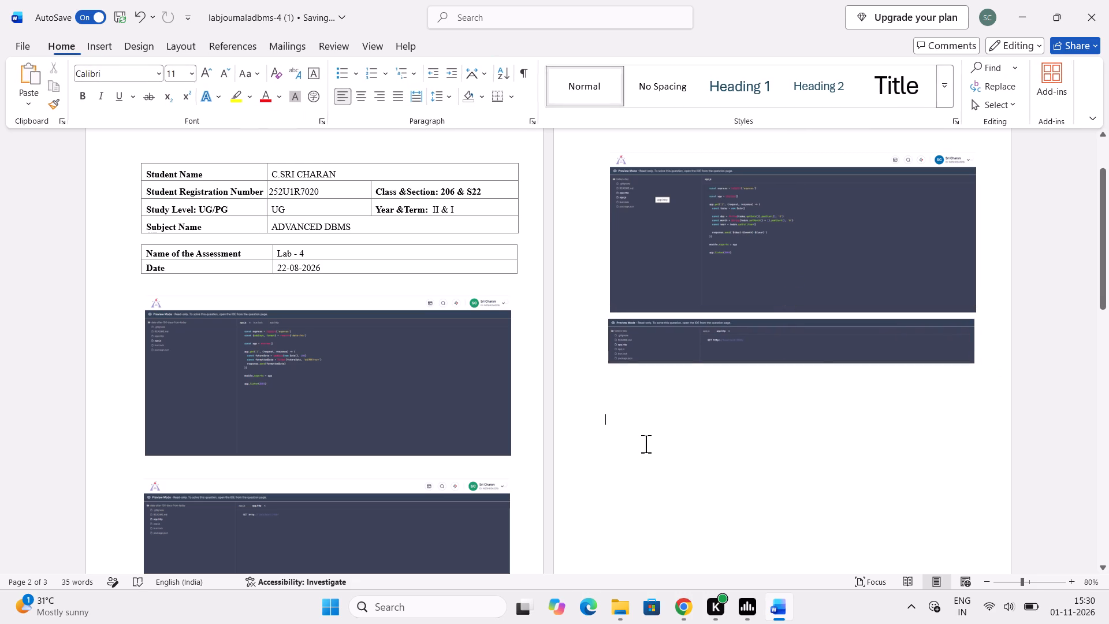
scroll(570, 400, down, 4)
click(598, 294)
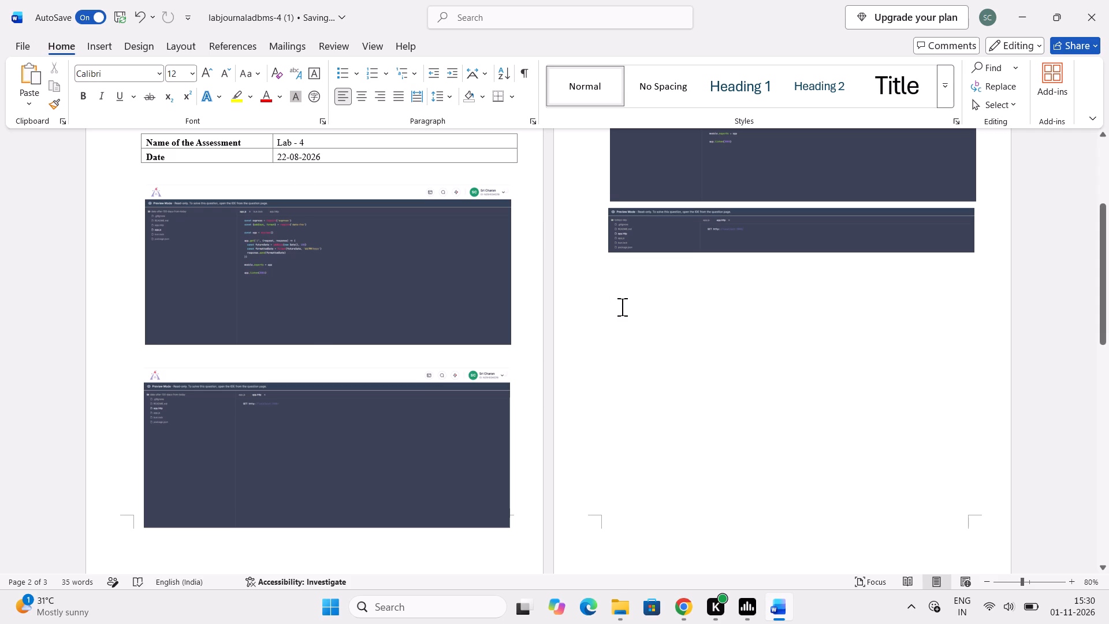
Switch to Chrome and go back from the Today's Date question to the NodeJS and ExpressJS Coding Practice list.
key(alt+Tab)
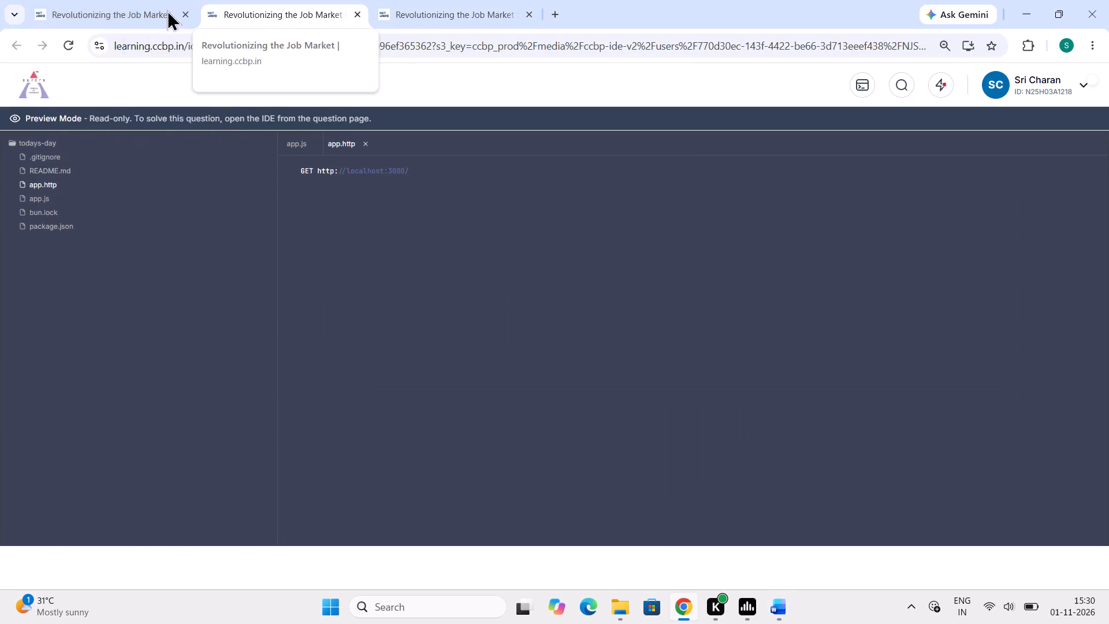
click(128, 1)
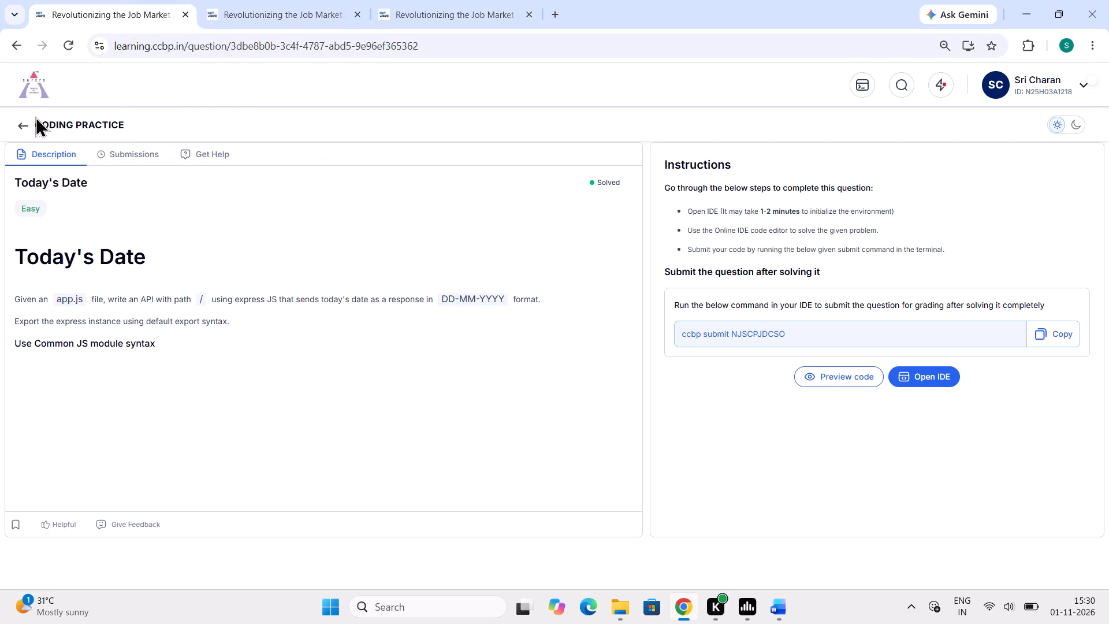
click(20, 128)
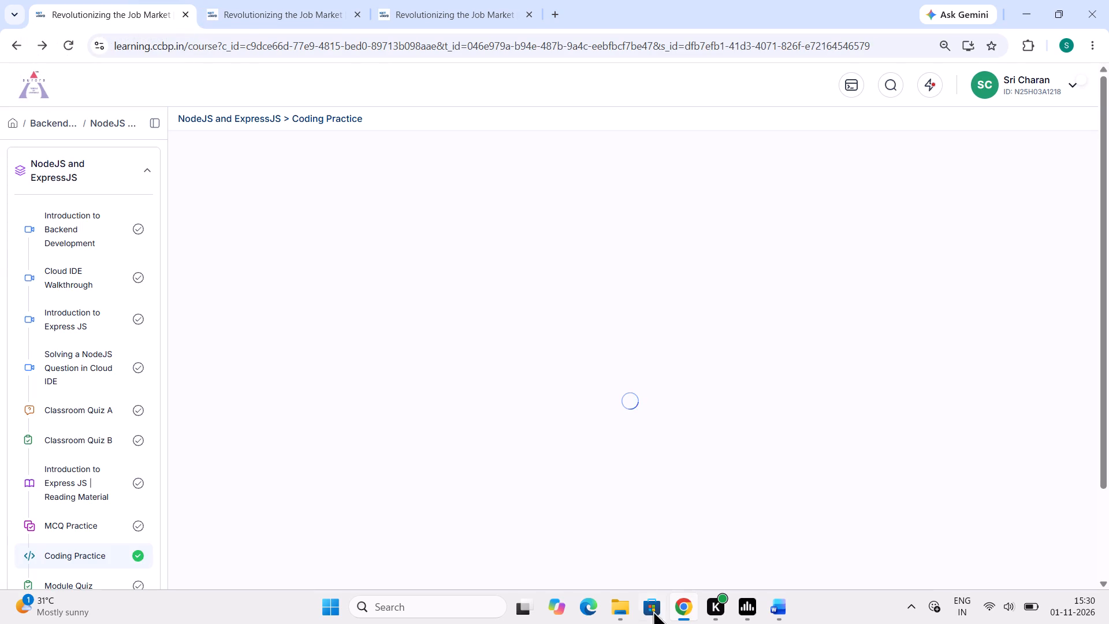
Open the Windows search.
click(460, 605)
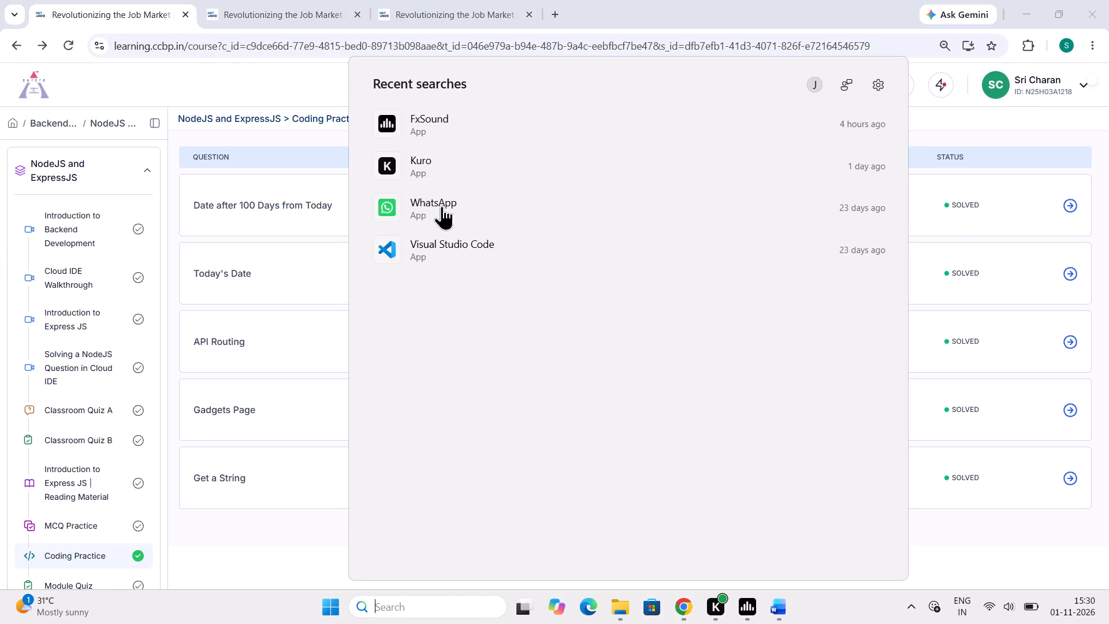
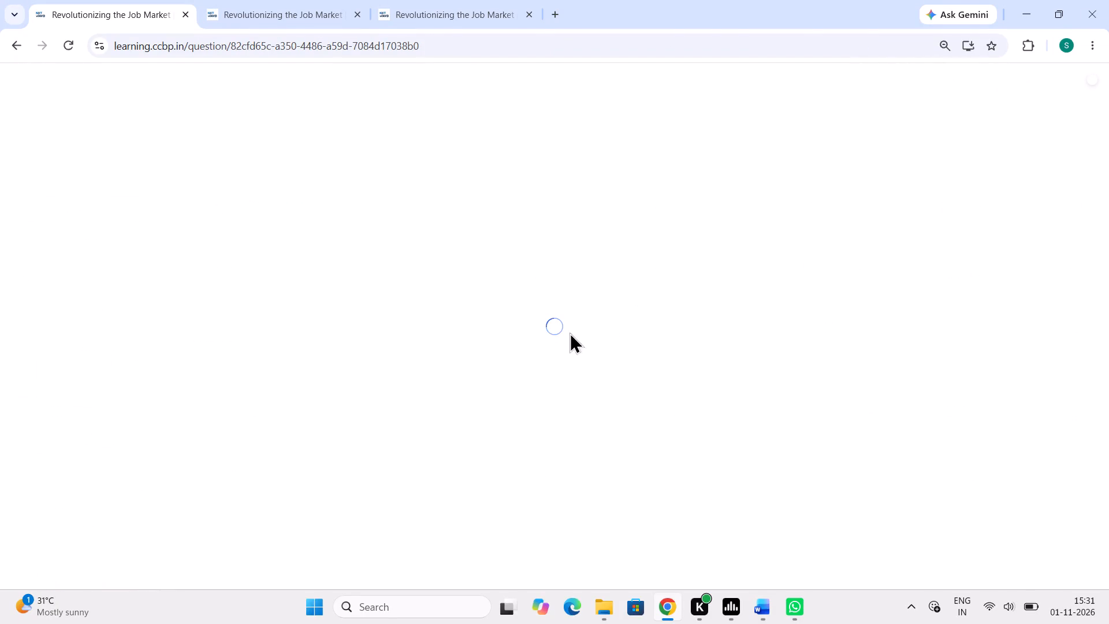
Close the two older preview tabs and open the code preview of the API Routing question.
double_click(356, 12)
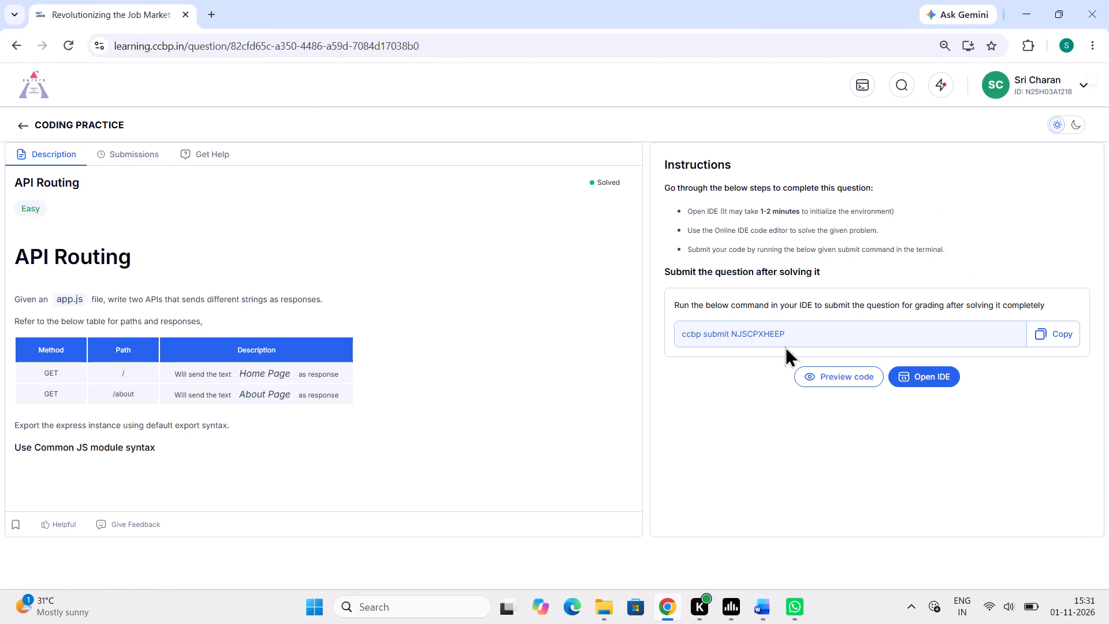
click(823, 376)
Return to the Coding Practice list, open the Gadgets Page question and open its code preview.
click(125, 17)
click(134, 113)
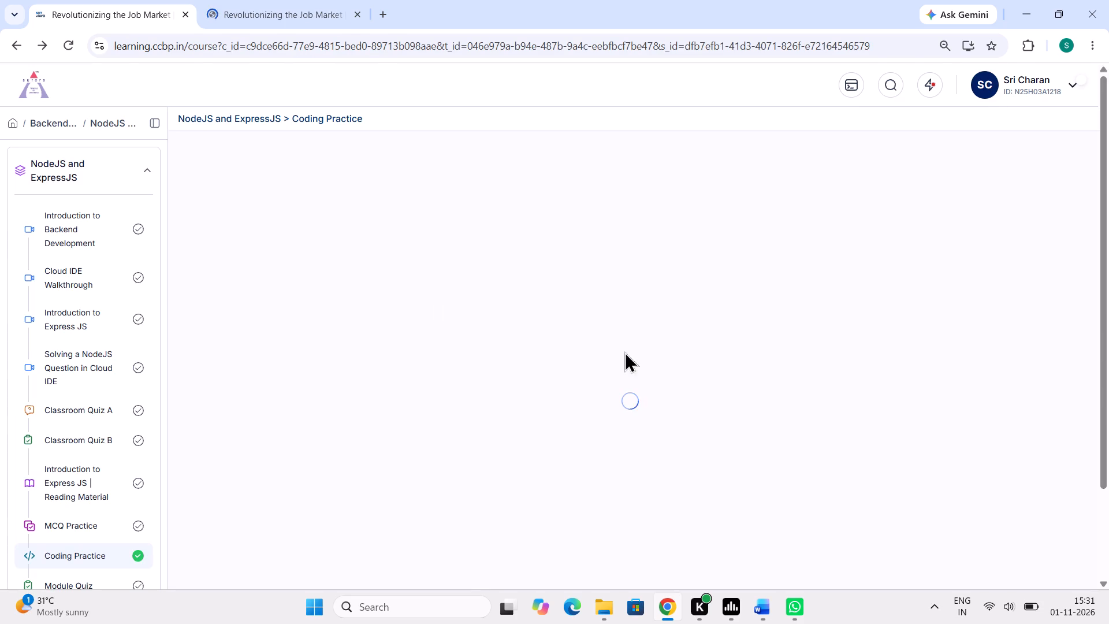
click(332, 402)
click(310, 20)
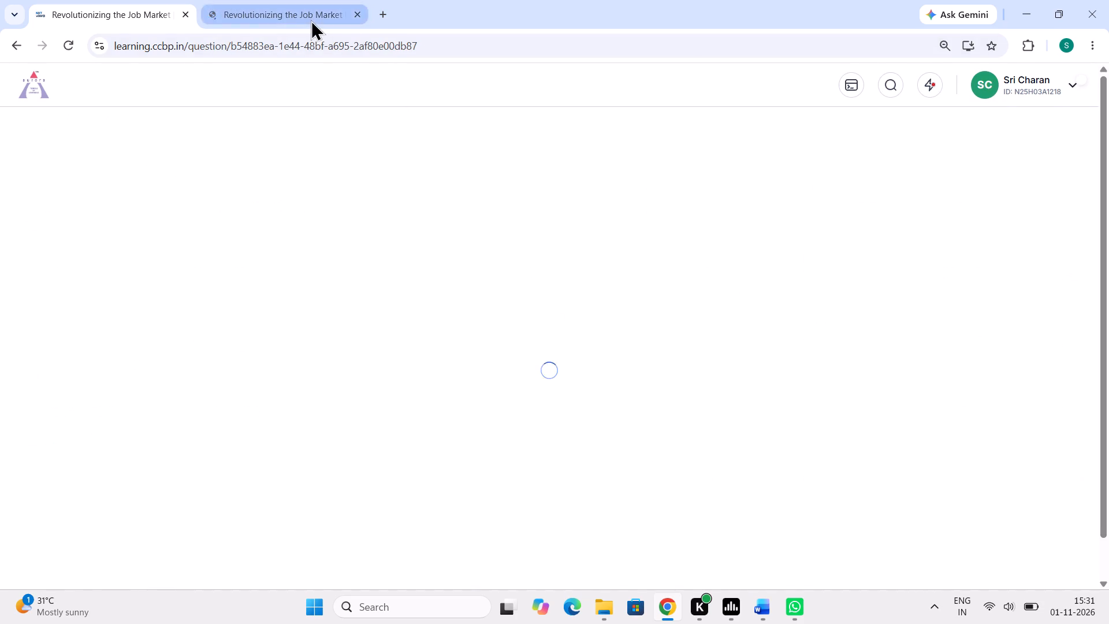
click(96, 1)
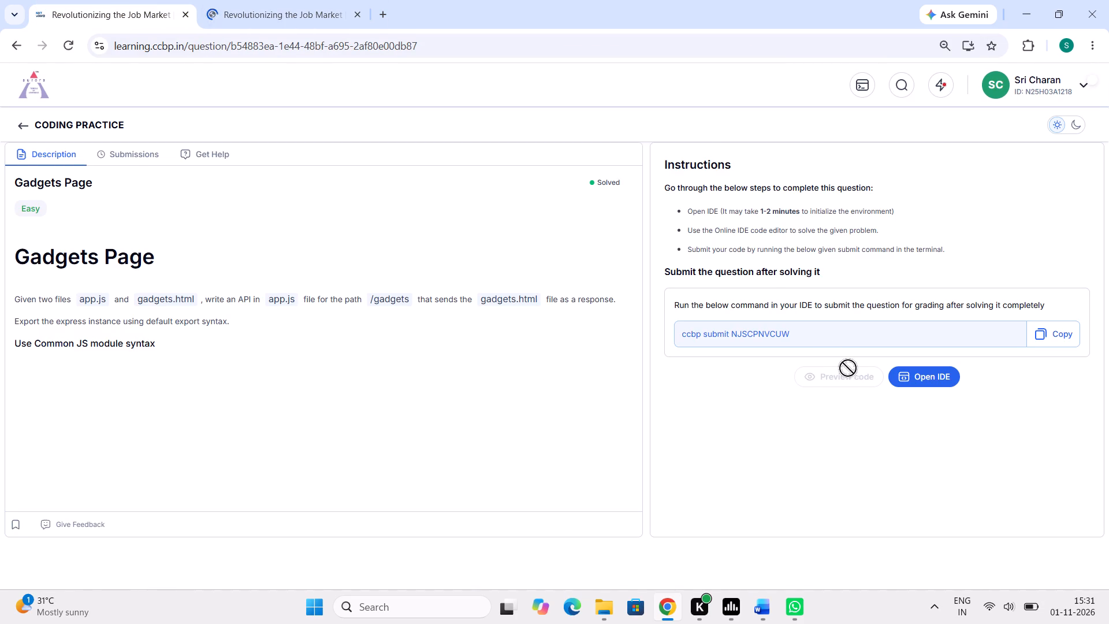
click(845, 380)
Capture a screenshot of the API Routing app.js preview, from the site header down to the end of the code area.
click(425, 14)
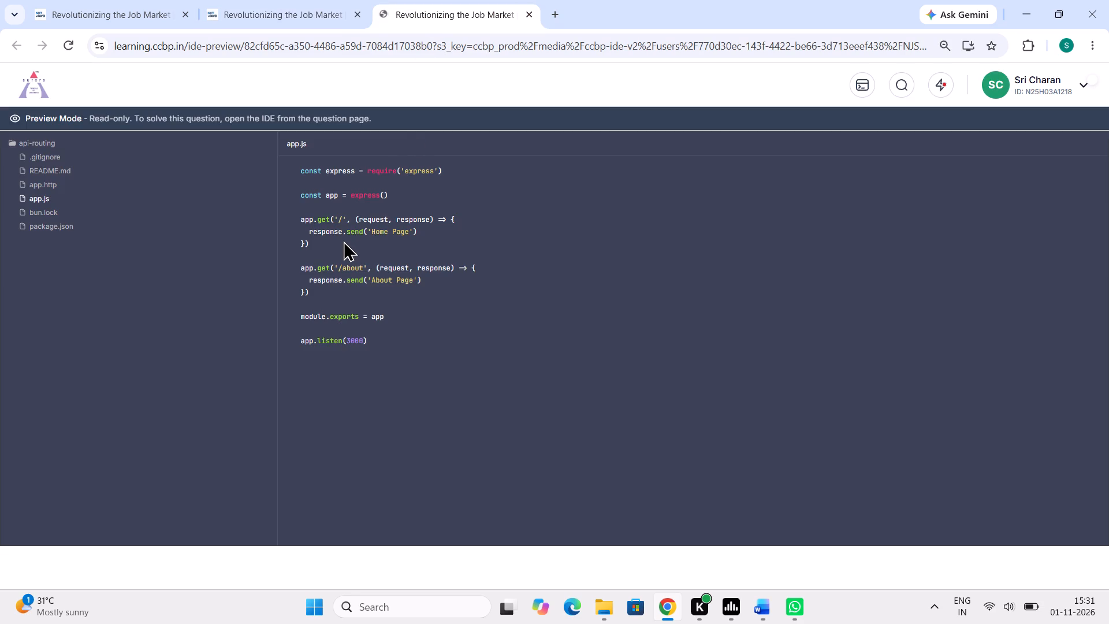
key(Print)
drag(0, 62, 1108, 564)
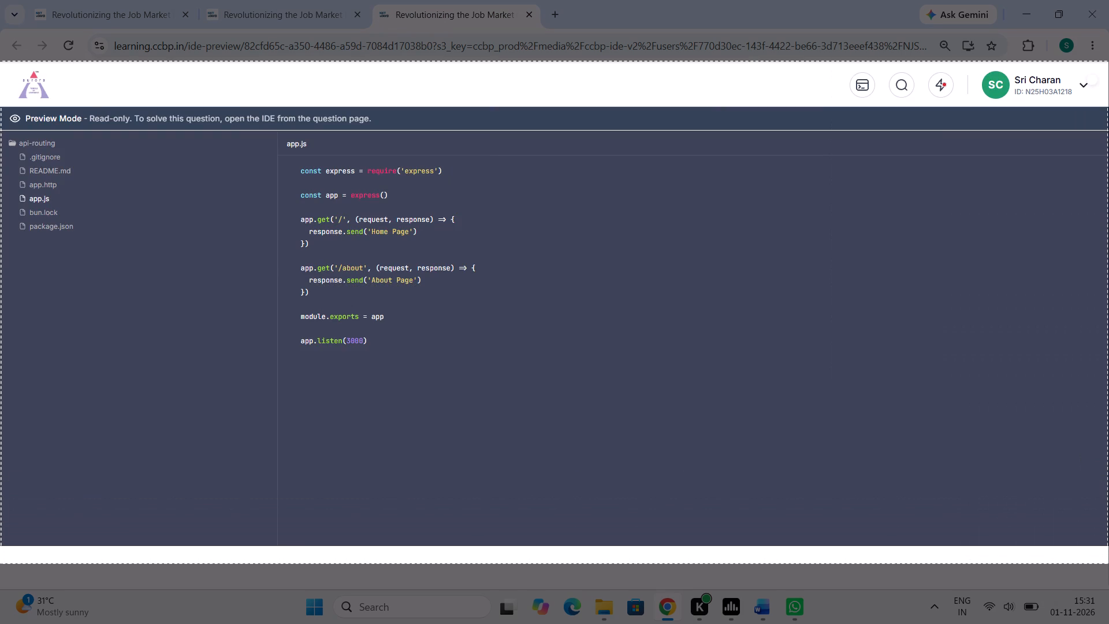
drag(1108, 564, 1108, 565)
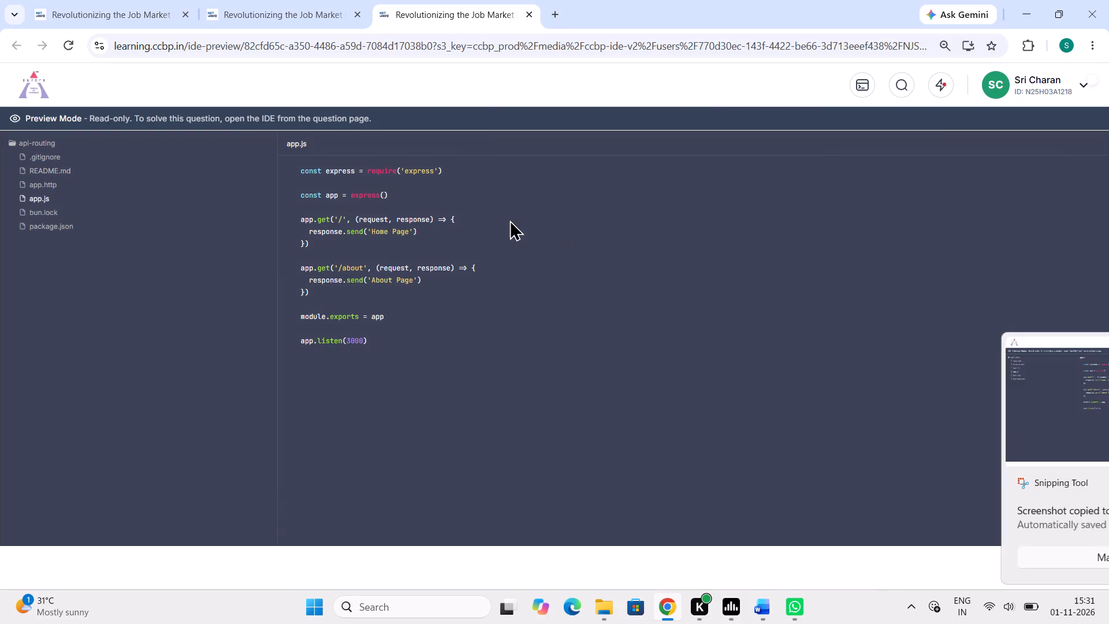
Switch to Word, insert the API Routing app.js screenshot below the second page's app.http screenshot, and place the insertion point beneath it.
key(alt+Tab)
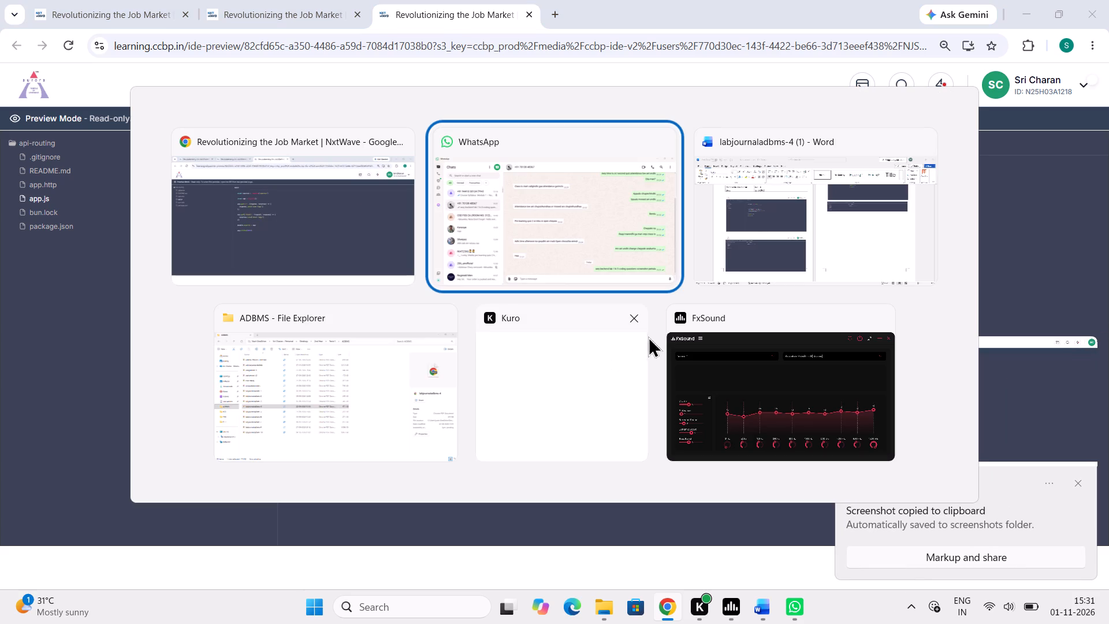
key(alt+Tab)
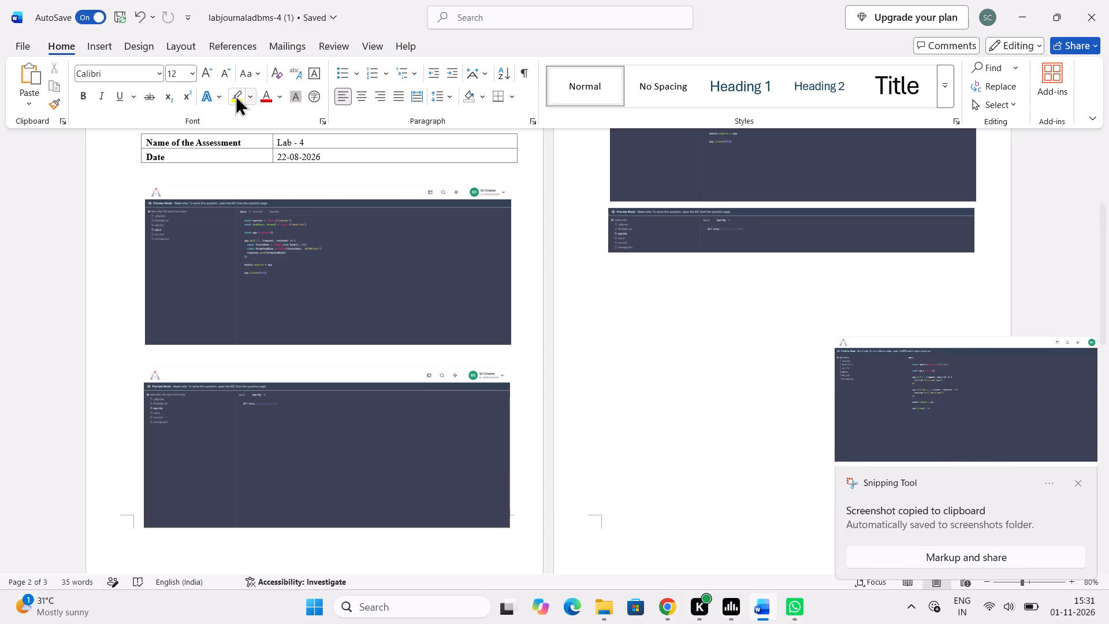
click(108, 51)
click(157, 91)
click(176, 141)
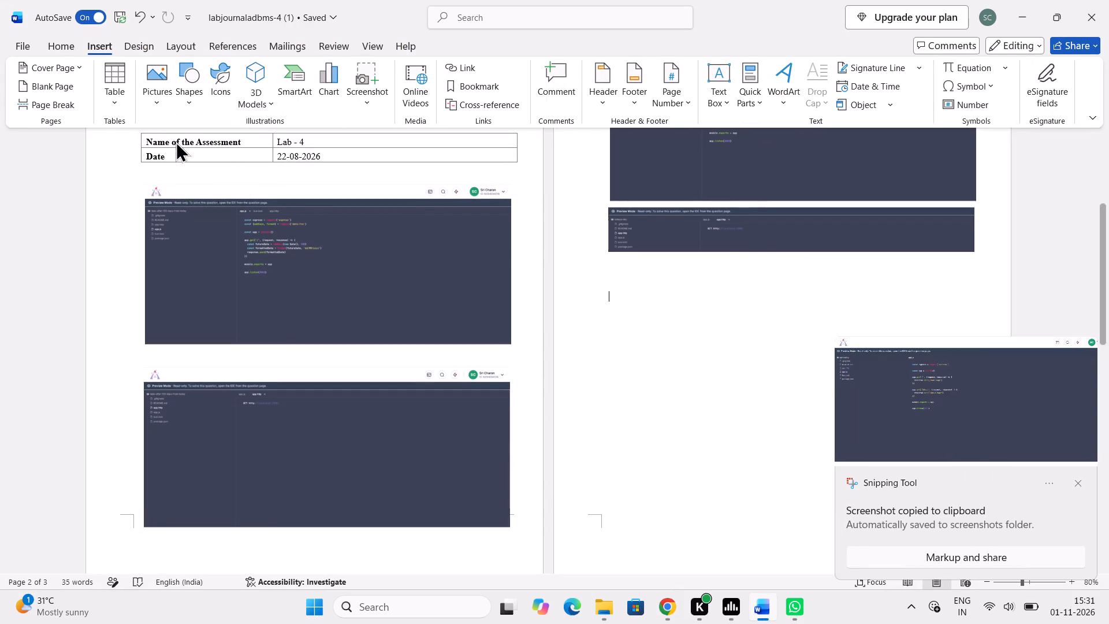
double_click(251, 117)
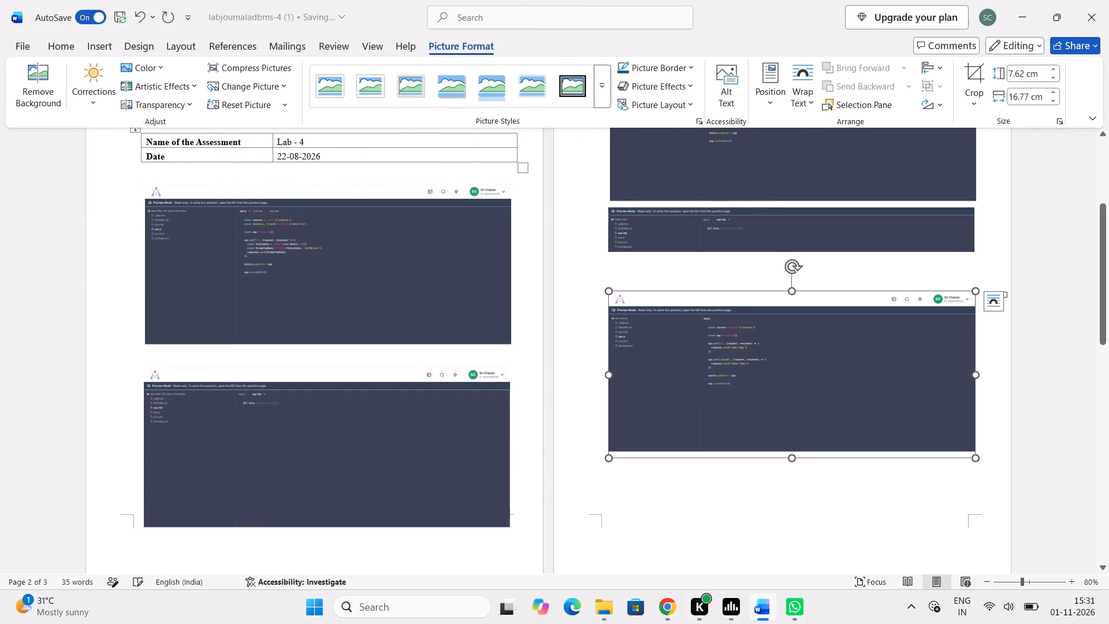
click(680, 358)
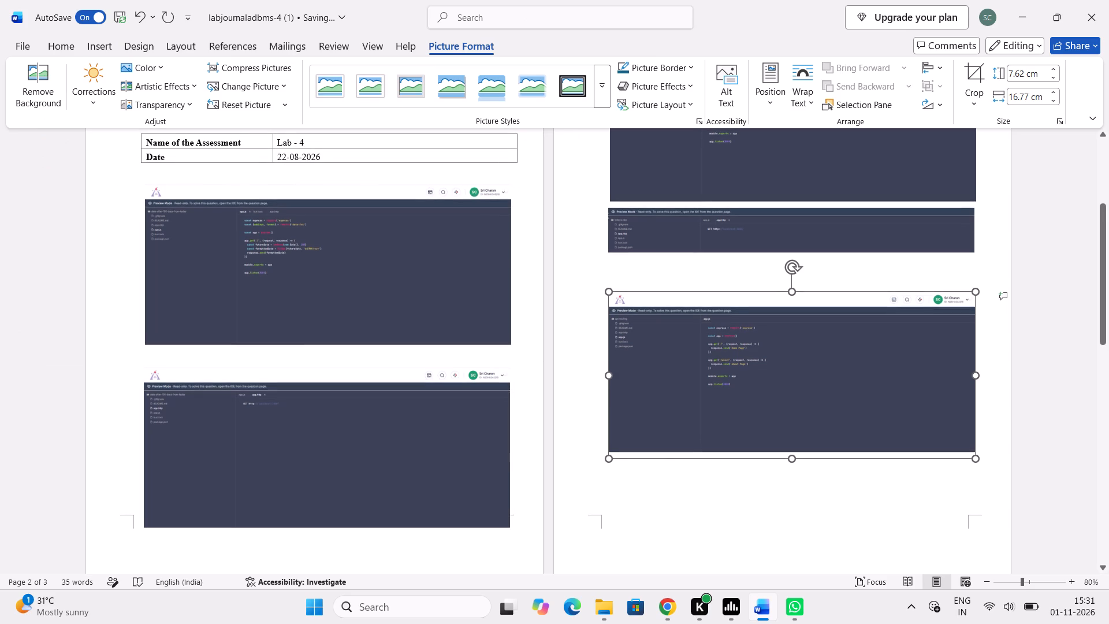
click(609, 504)
Switch to Chrome, open app.http in the API Routing preview and capture its upper part from the site header to below the file list.
key(alt+Tab)
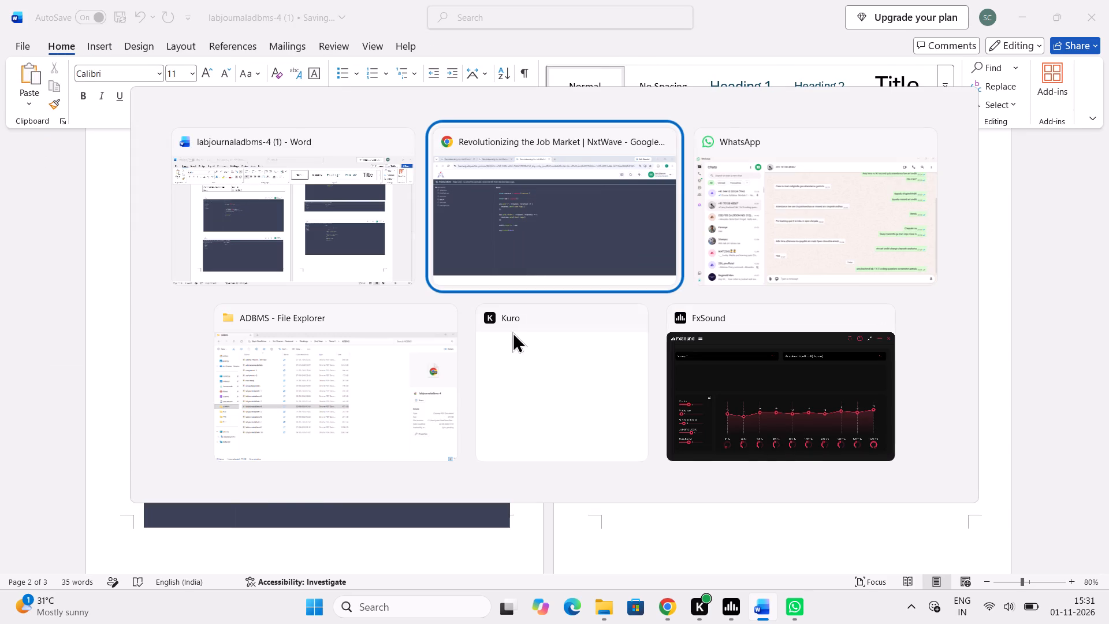
click(33, 183)
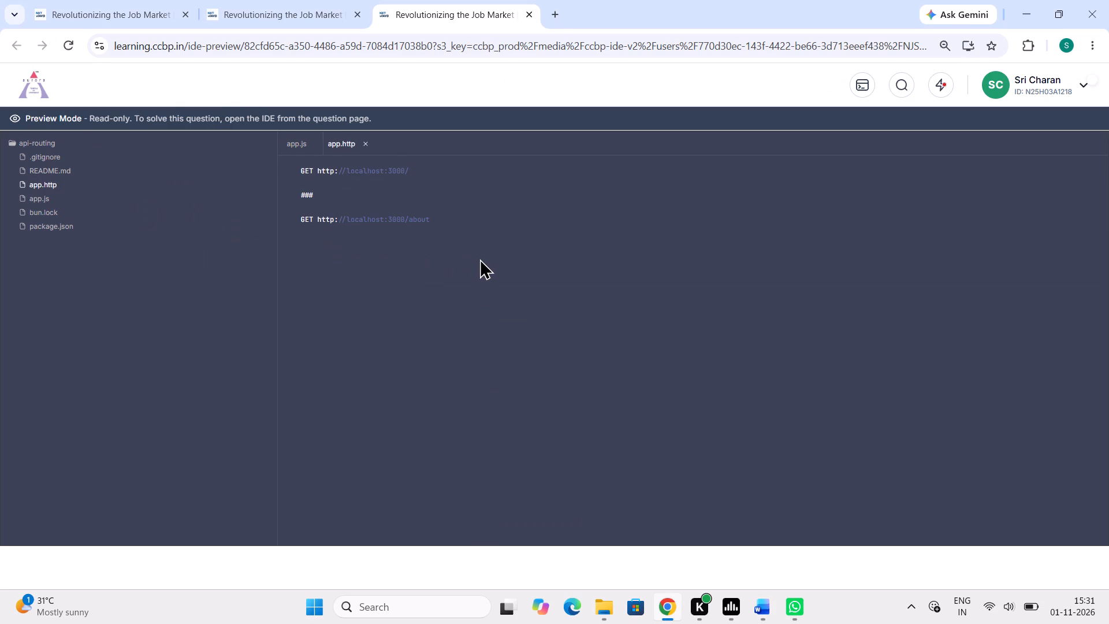
key(Print)
drag(0, 60, 1108, 246)
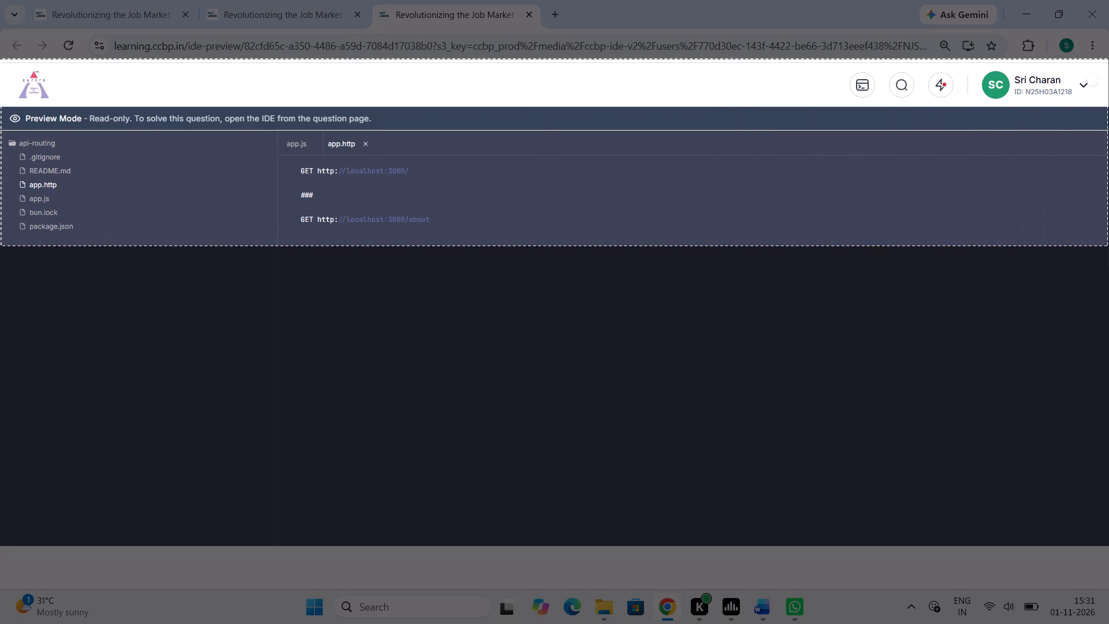
drag(1108, 246, 1108, 246)
Switch to Word and paste the API Routing app.http screenshot after the app.js screenshot.
key(alt+Tab)
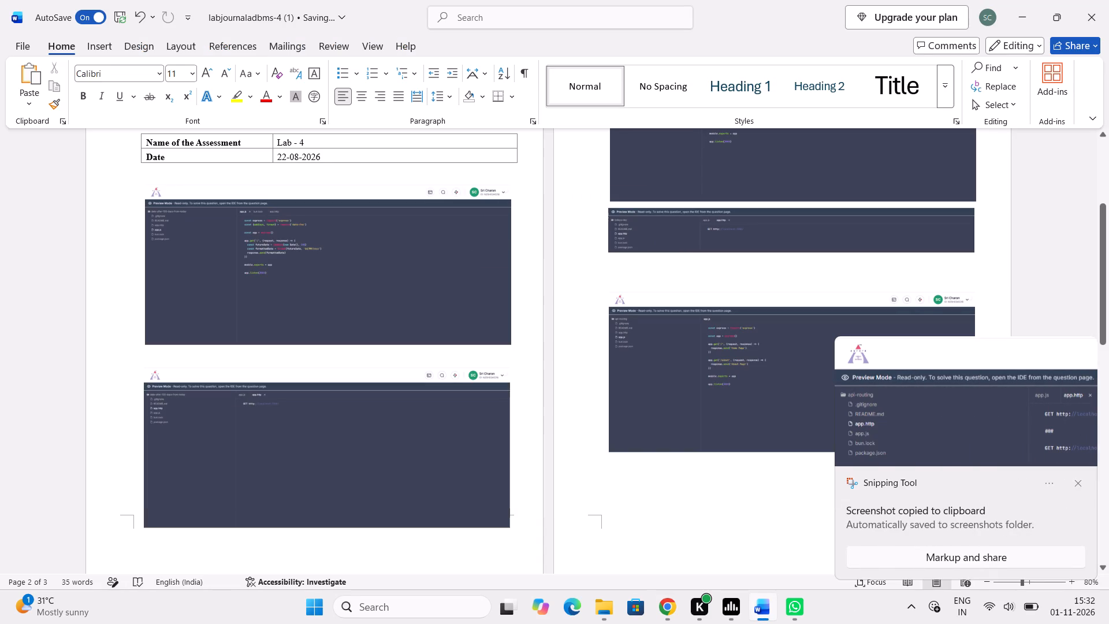
key(ctrl+v)
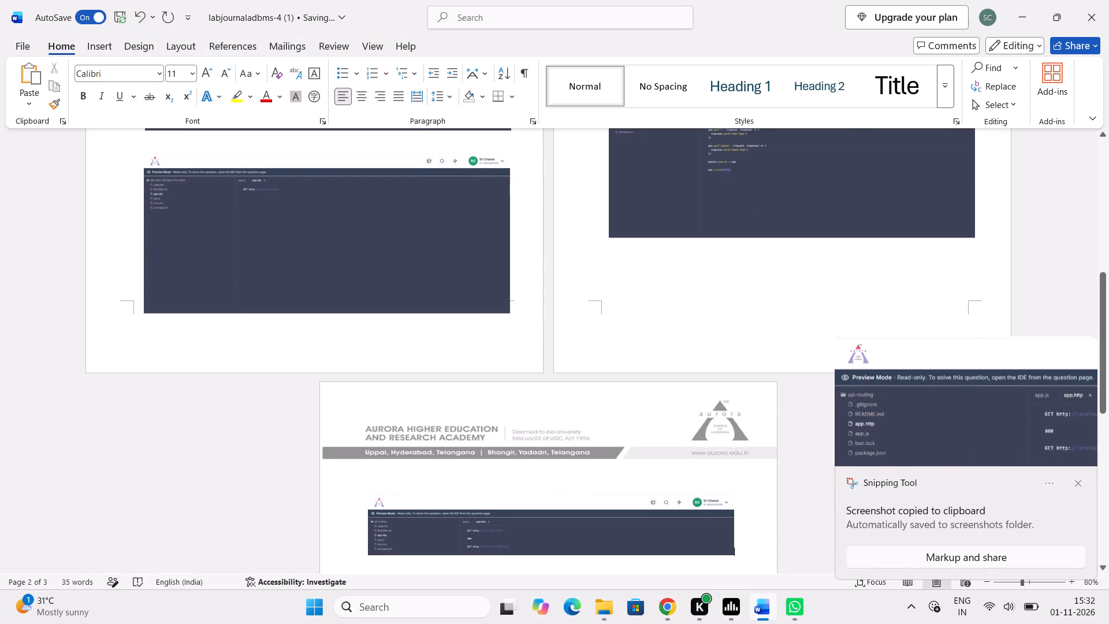
double_click(522, 540)
Position the API Routing app.js screenshot at bottom center with square text wrapping, and move it up just beneath the second page's first app.http screenshot.
scroll(710, 240, up, 9)
double_click(743, 382)
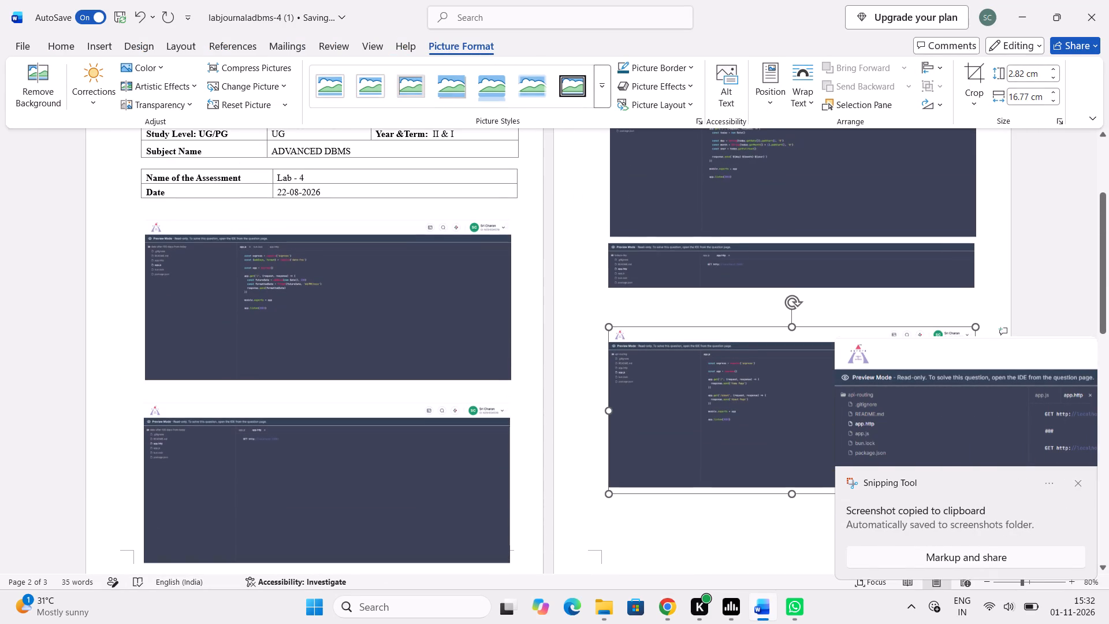
click(765, 107)
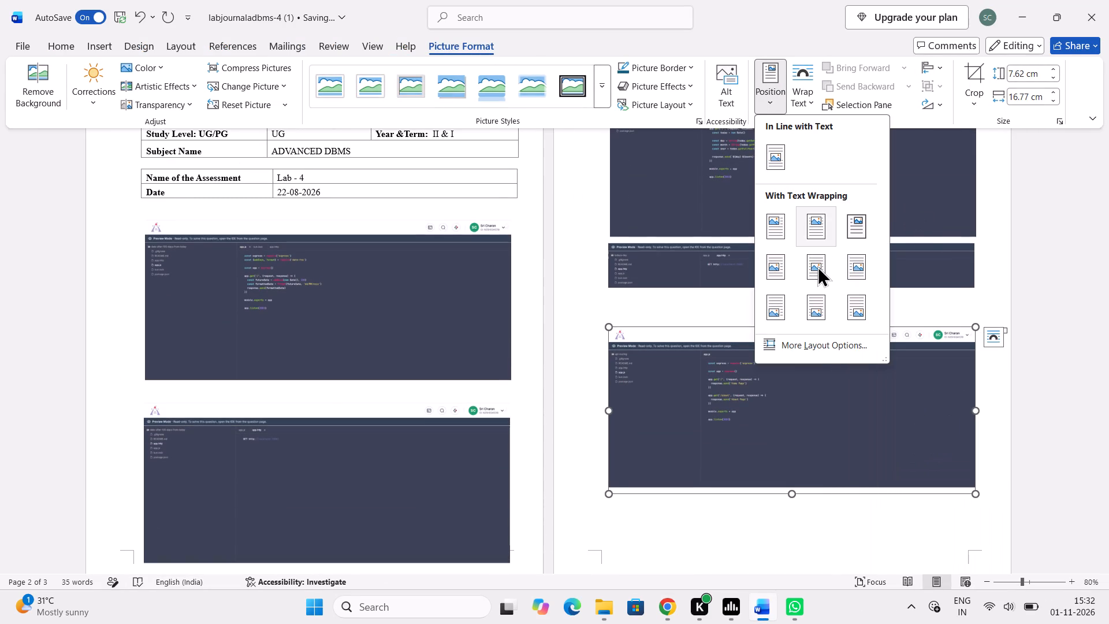
click(817, 297)
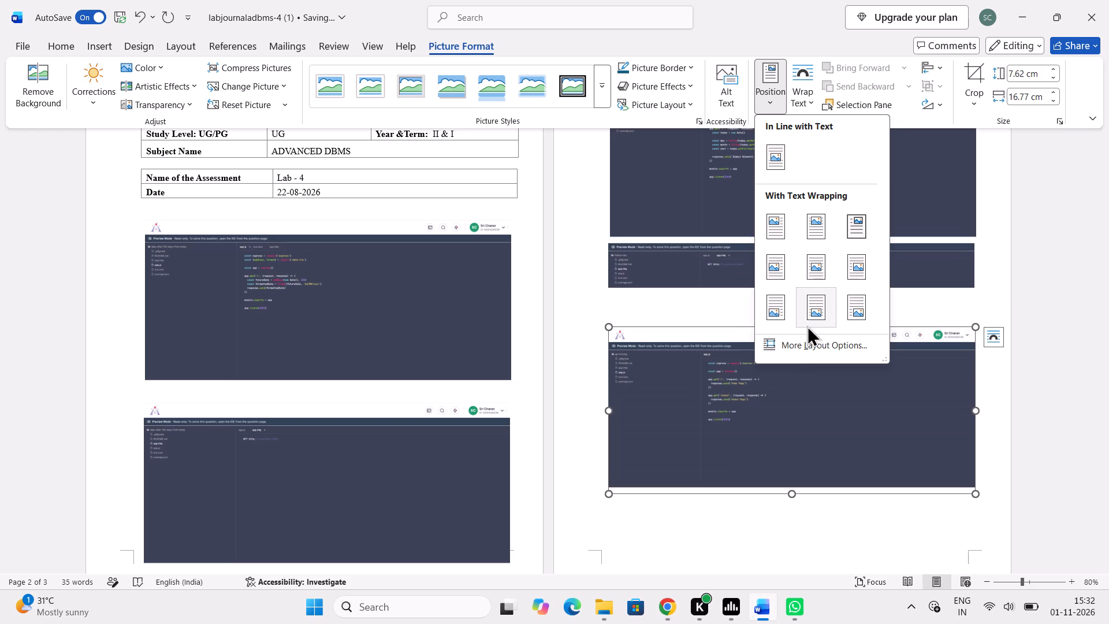
click(780, 444)
drag(780, 443, 781, 402)
double_click(781, 403)
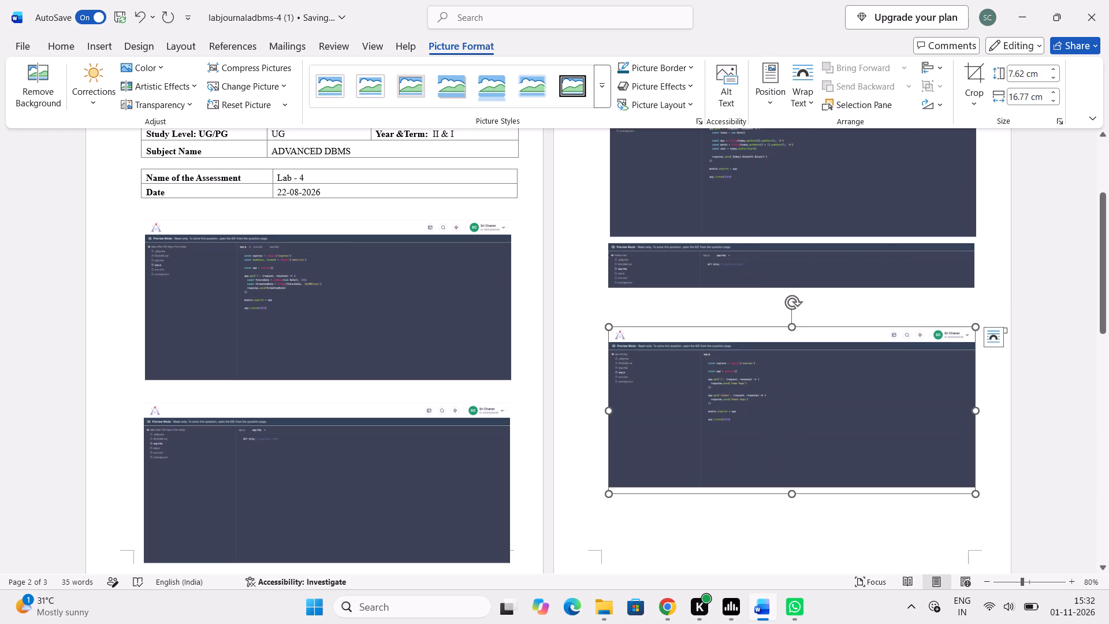
click(765, 95)
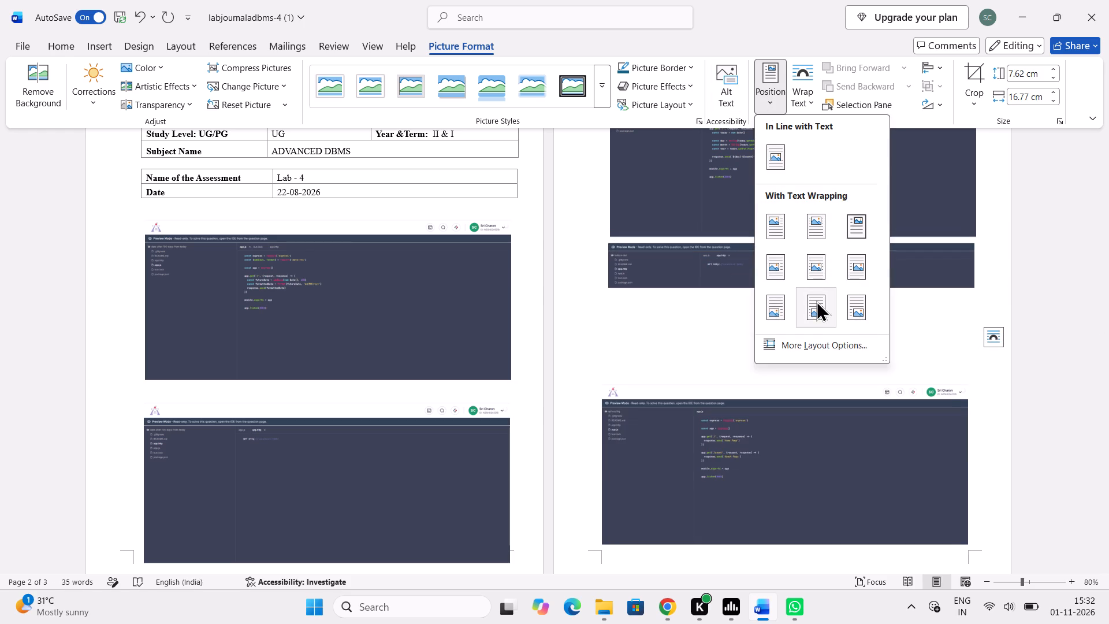
click(816, 300)
drag(786, 465, 792, 389)
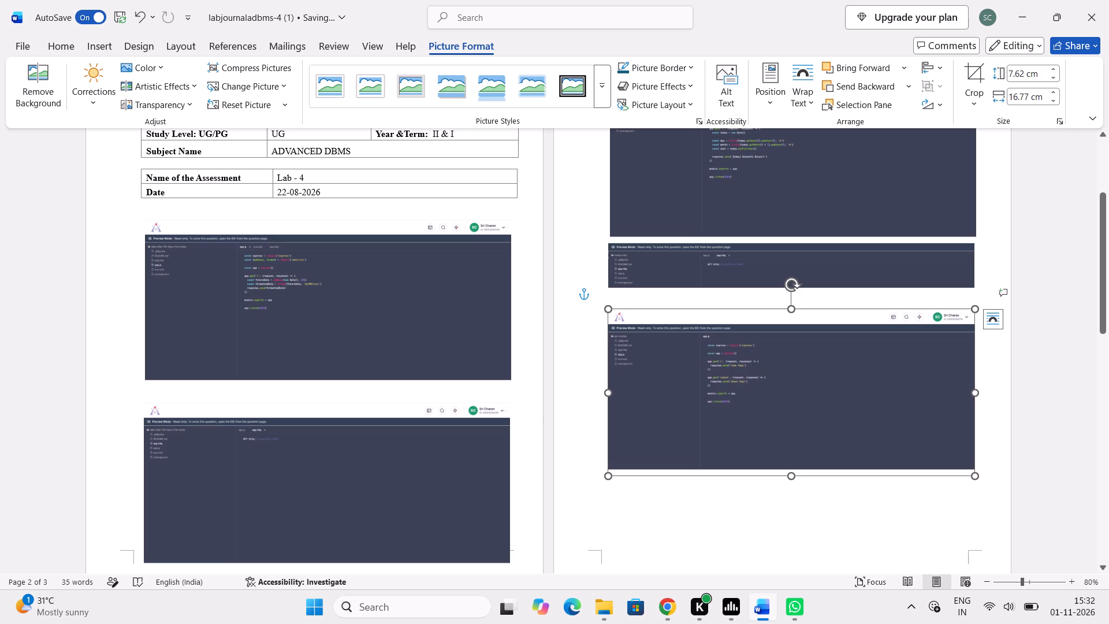
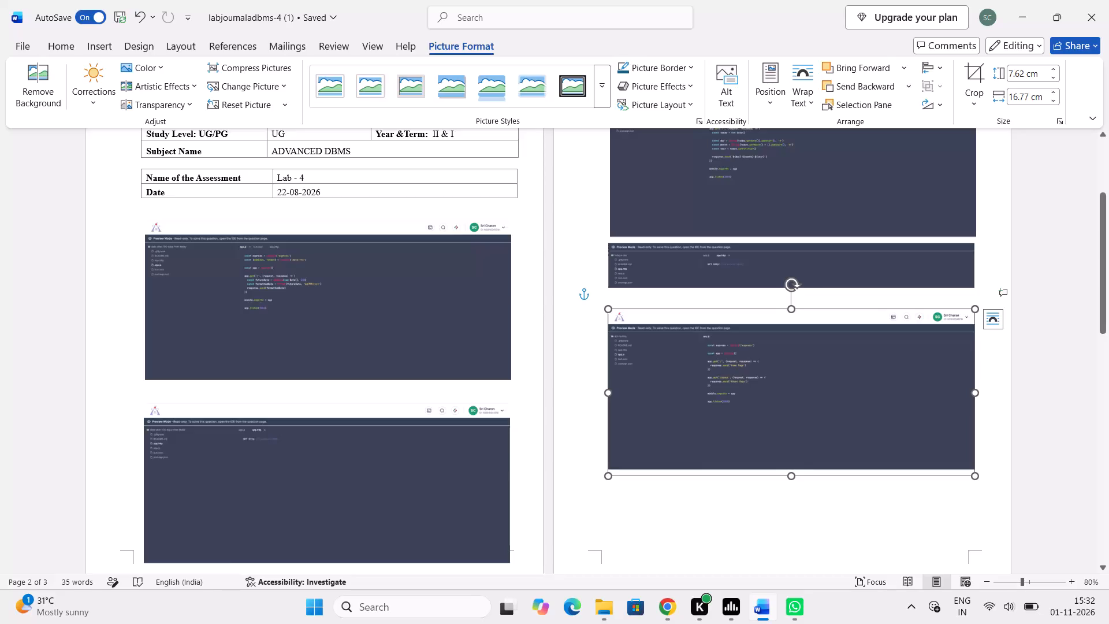
Give the API Routing app.http screenshot a text-wrapping position and move it onto the second page, just beneath the API Routing app.js screenshot.
click(607, 499)
scroll(528, 370, down, 13)
double_click(538, 422)
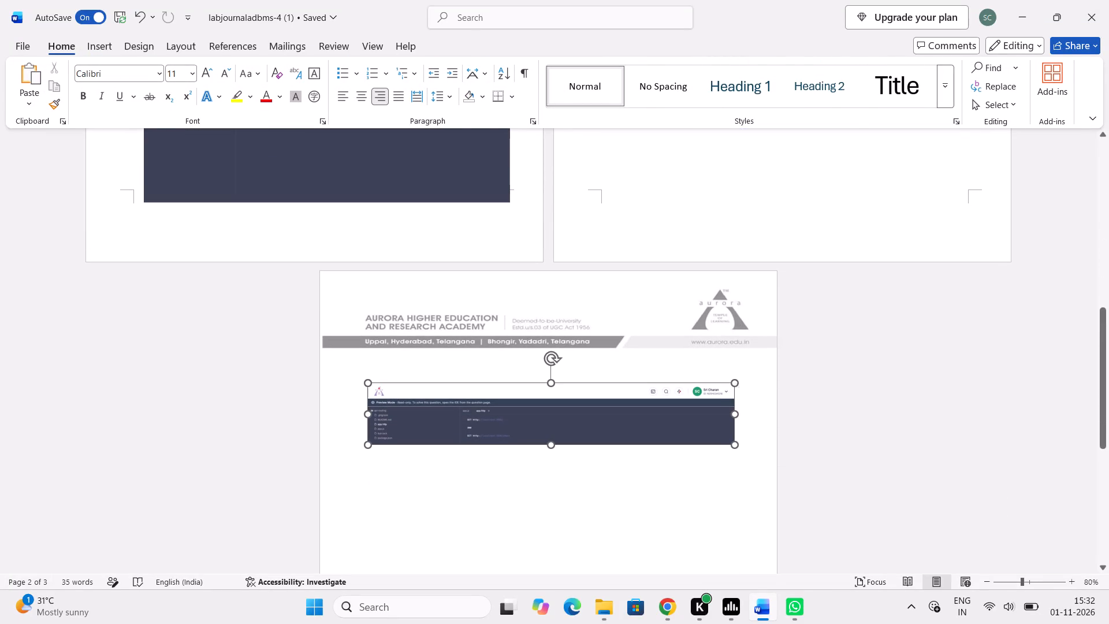
click(763, 95)
click(773, 228)
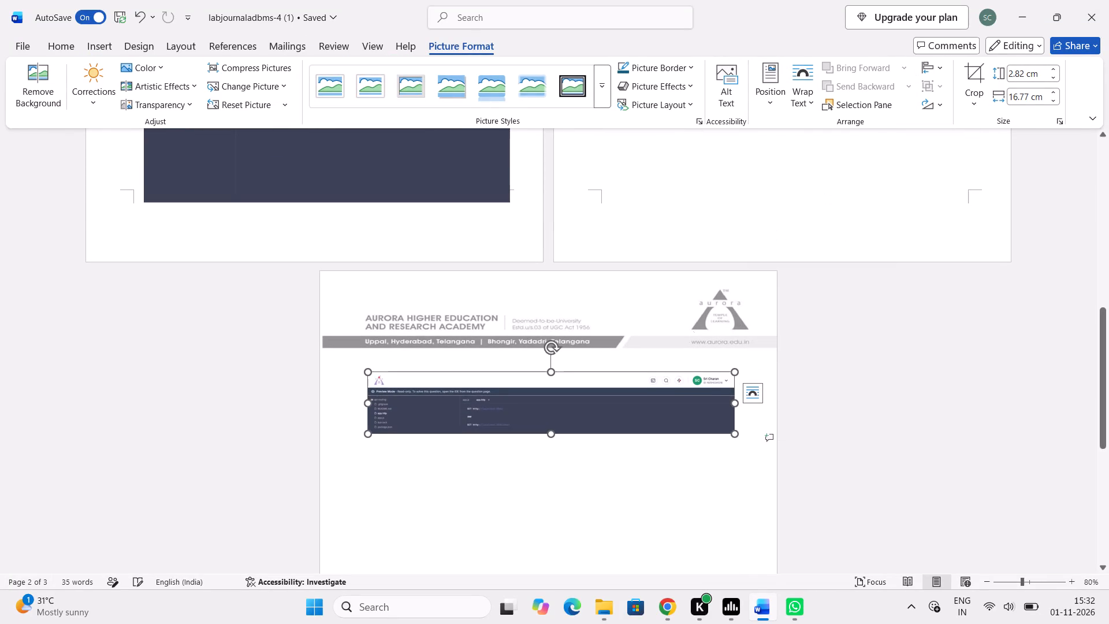
scroll(638, 391, up, 4)
drag(578, 523, 817, 269)
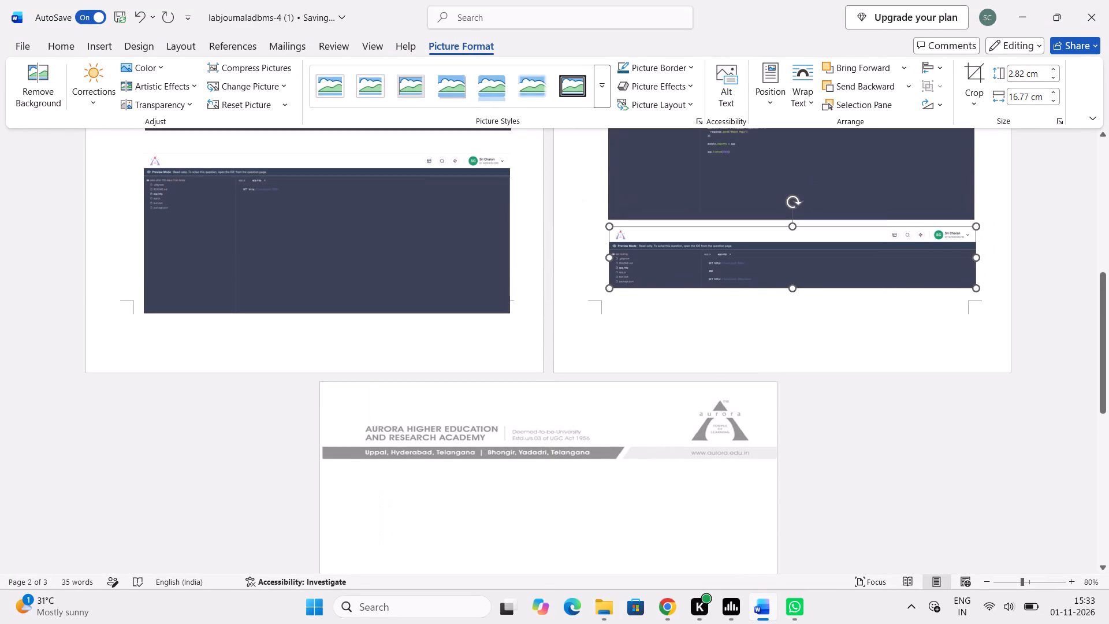
drag(817, 269, 818, 274)
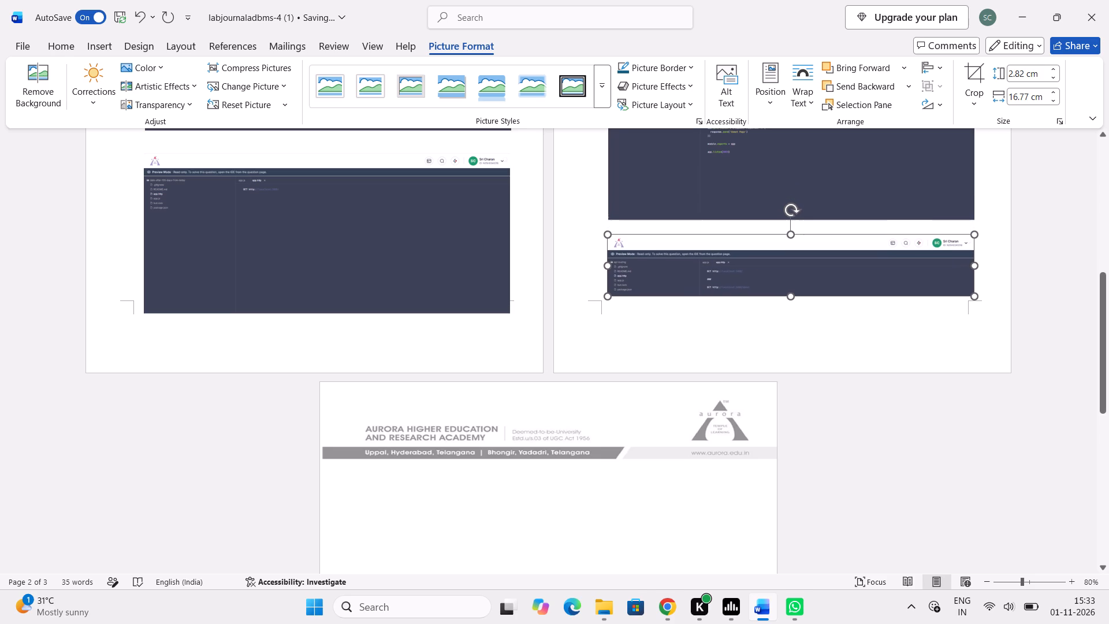
drag(818, 274, 818, 262)
Shift the second page's API Routing app.js screenshot slightly down, closer to the API Routing app.http screenshot below it.
scroll(818, 262, up, 4)
click(820, 243)
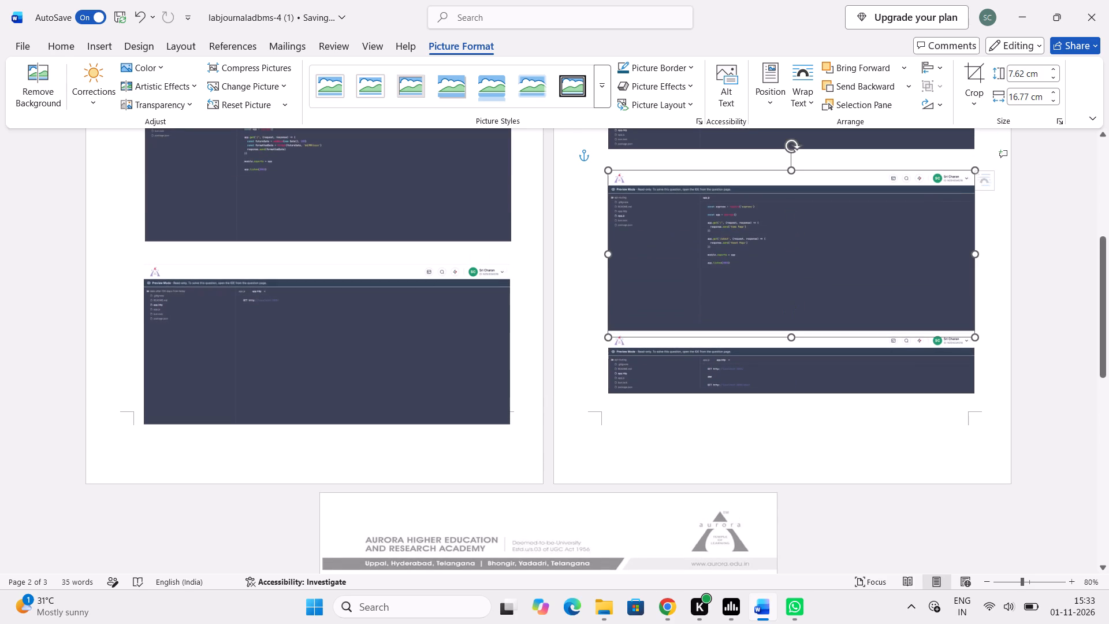
drag(820, 243, 821, 270)
drag(818, 256, 821, 270)
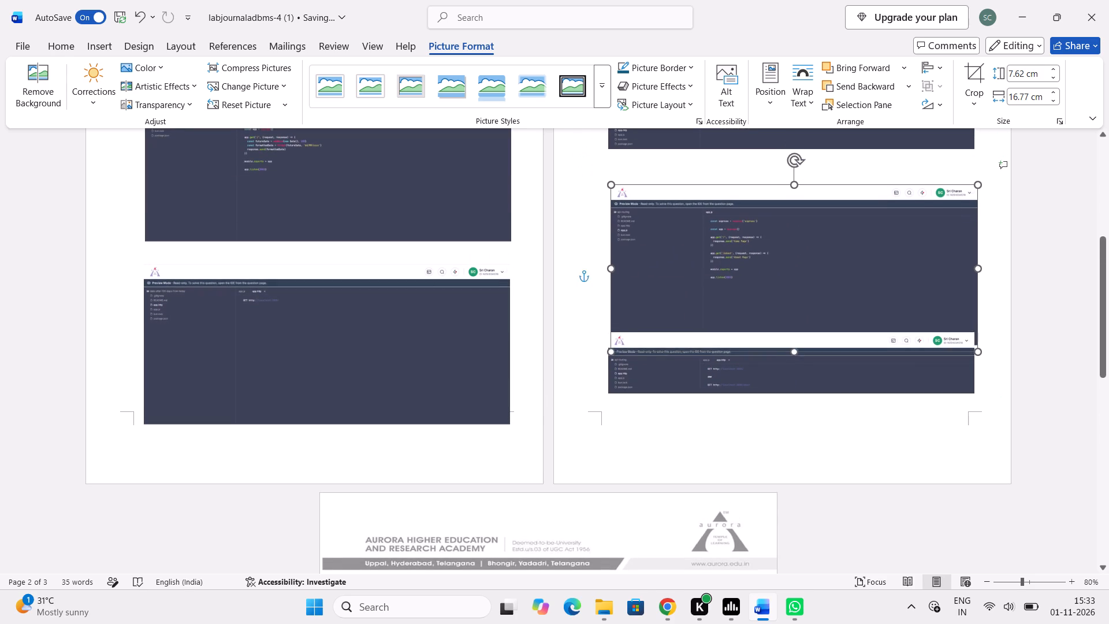
drag(821, 270, 816, 267)
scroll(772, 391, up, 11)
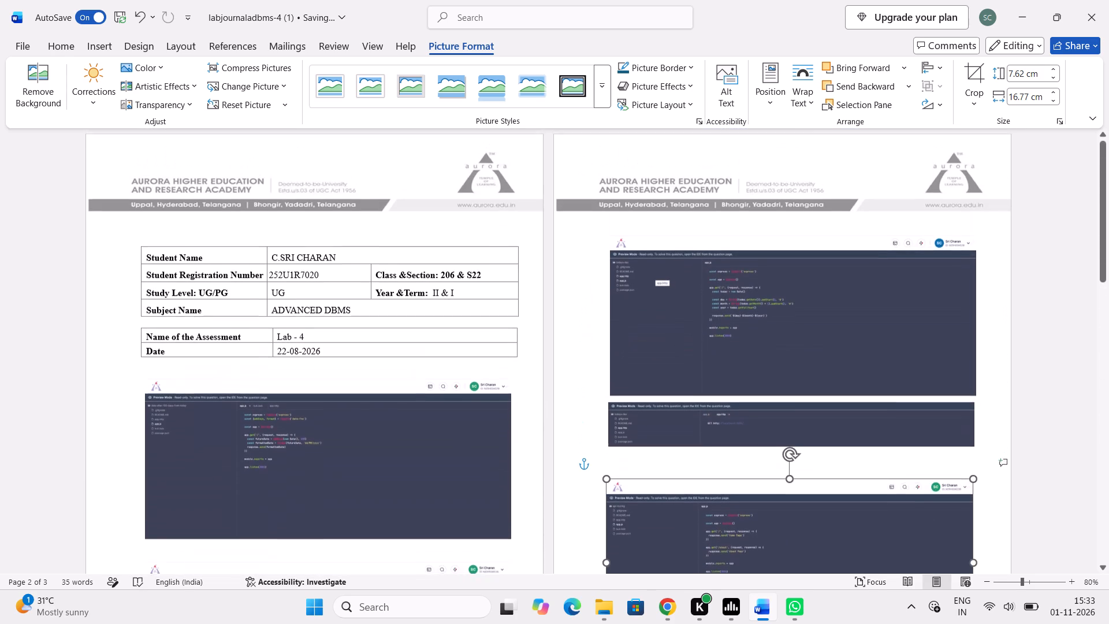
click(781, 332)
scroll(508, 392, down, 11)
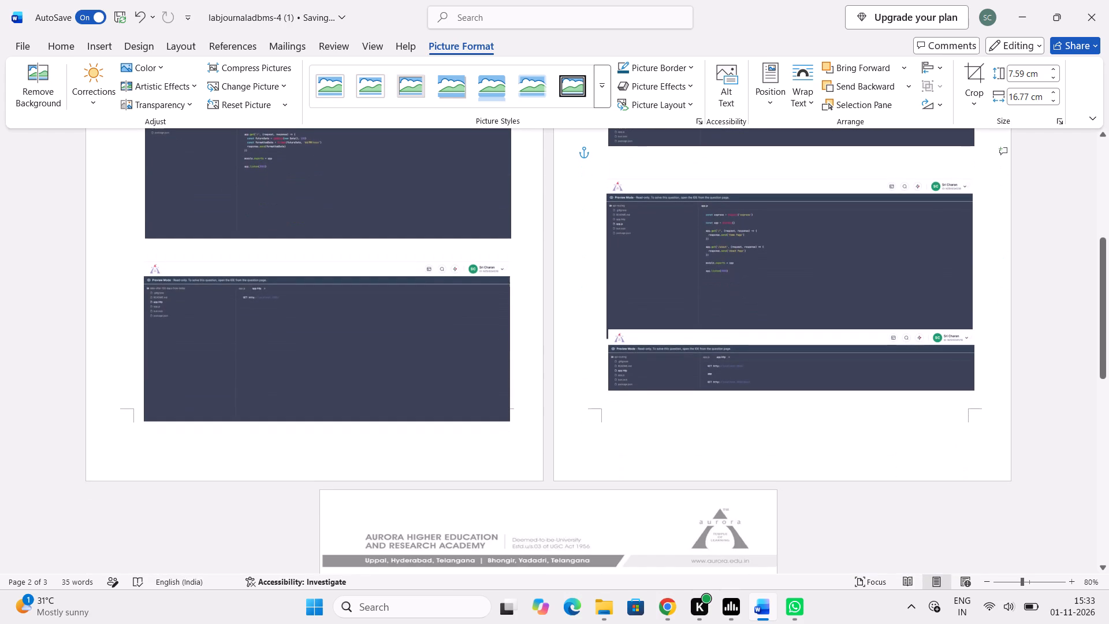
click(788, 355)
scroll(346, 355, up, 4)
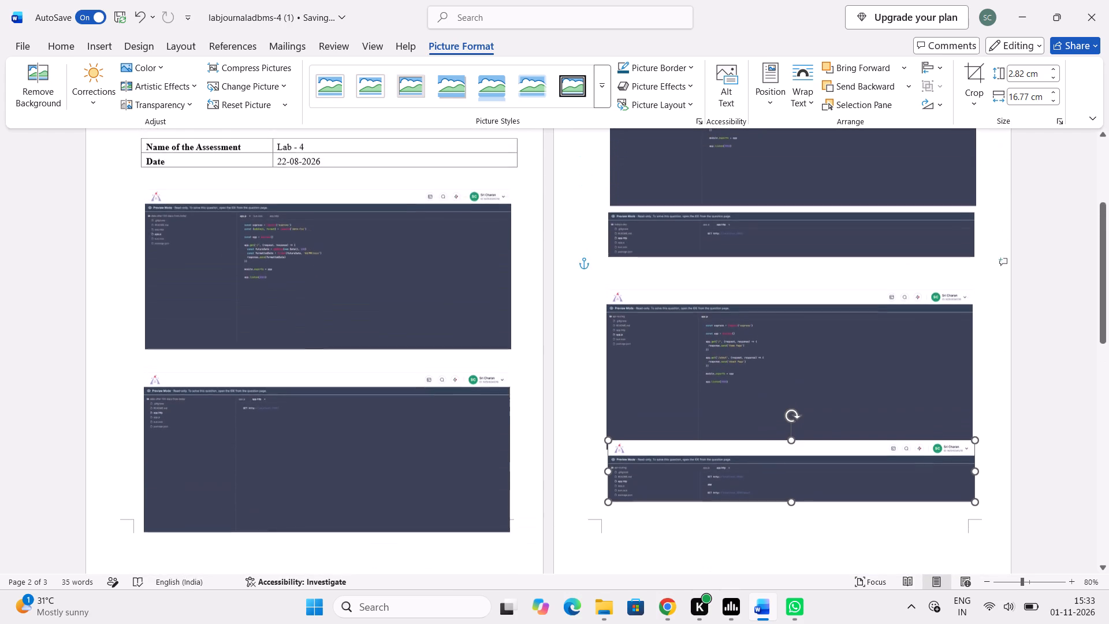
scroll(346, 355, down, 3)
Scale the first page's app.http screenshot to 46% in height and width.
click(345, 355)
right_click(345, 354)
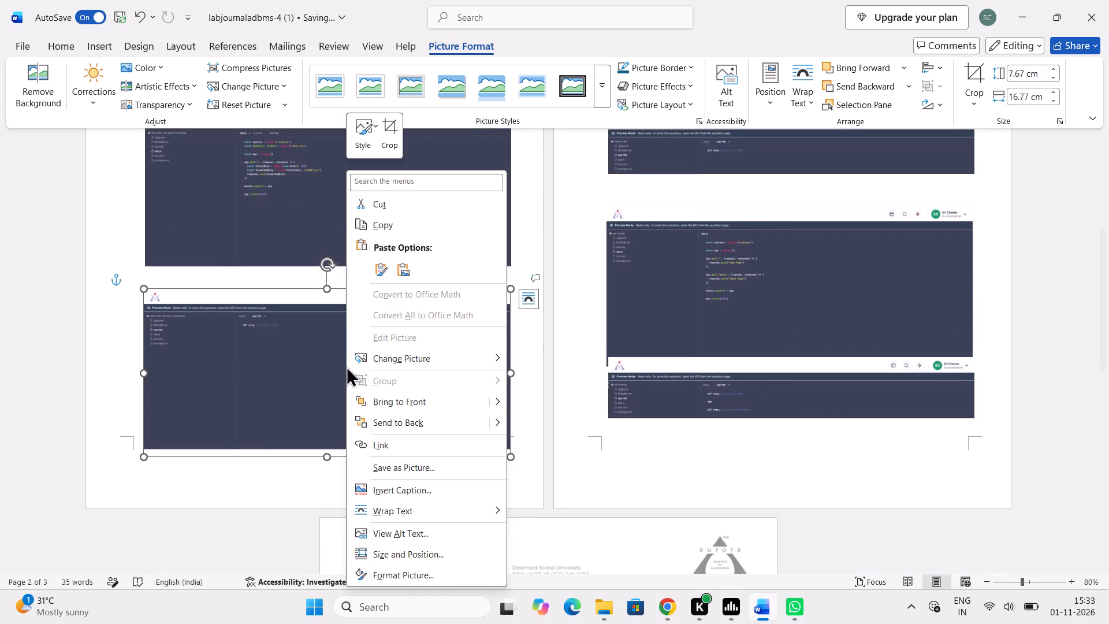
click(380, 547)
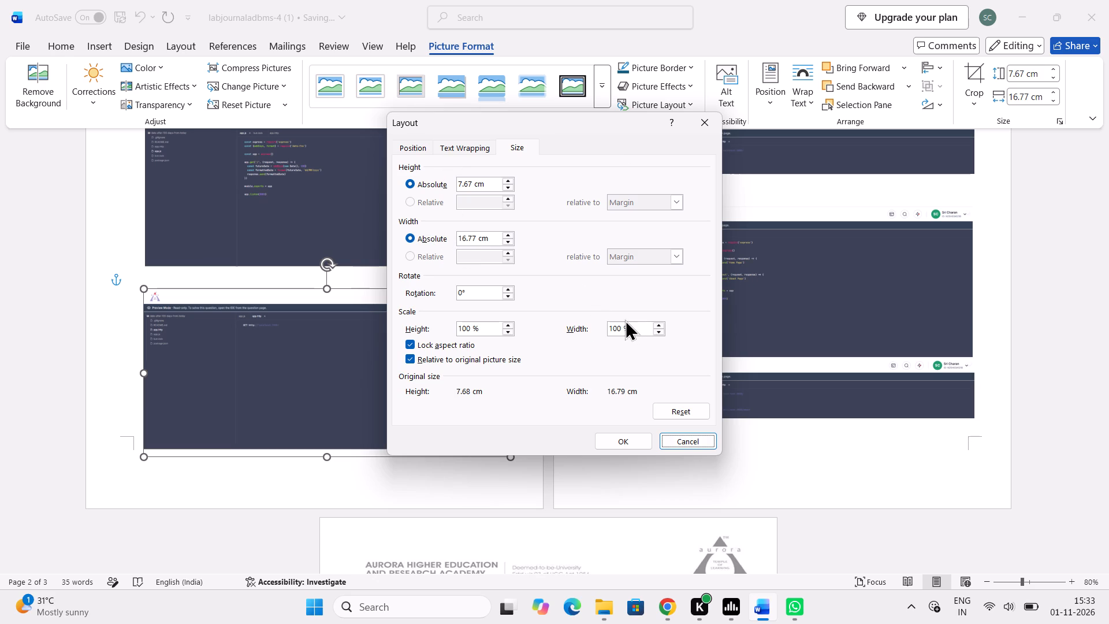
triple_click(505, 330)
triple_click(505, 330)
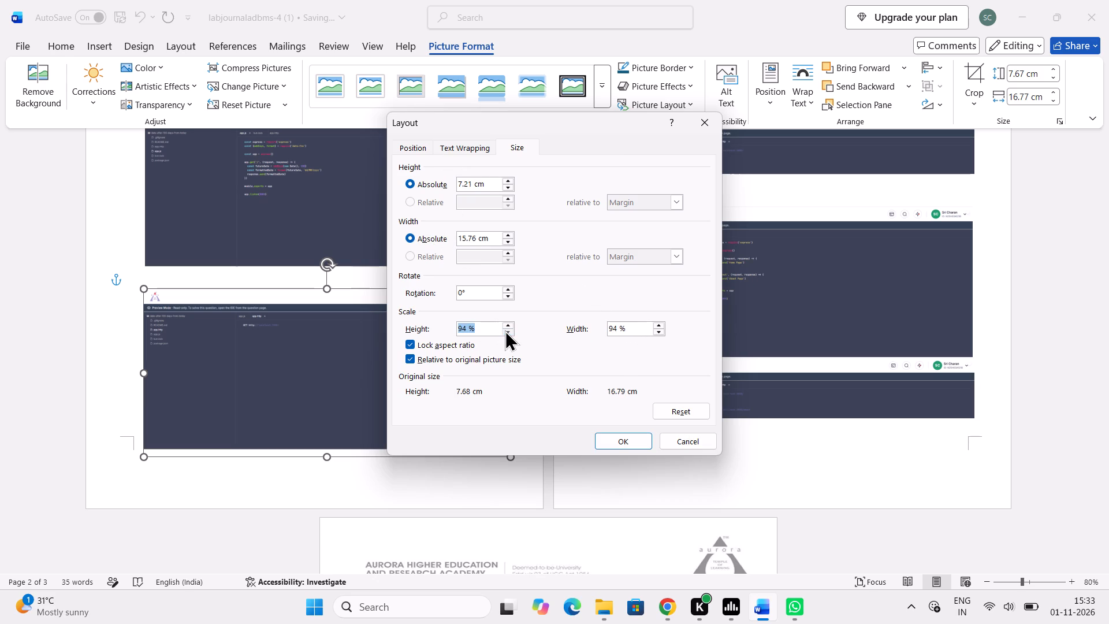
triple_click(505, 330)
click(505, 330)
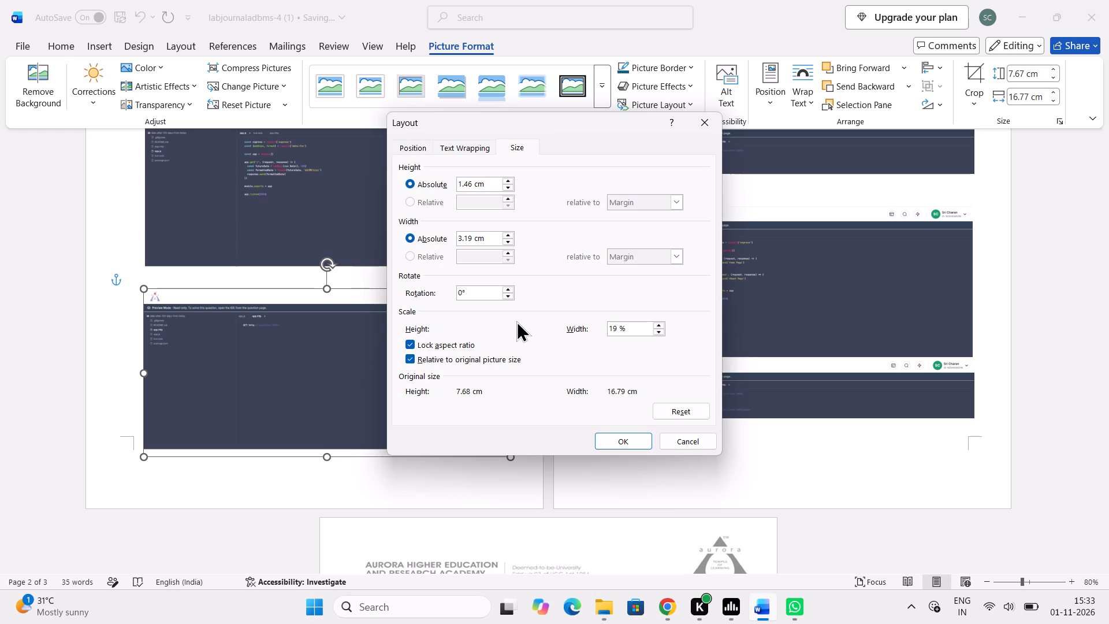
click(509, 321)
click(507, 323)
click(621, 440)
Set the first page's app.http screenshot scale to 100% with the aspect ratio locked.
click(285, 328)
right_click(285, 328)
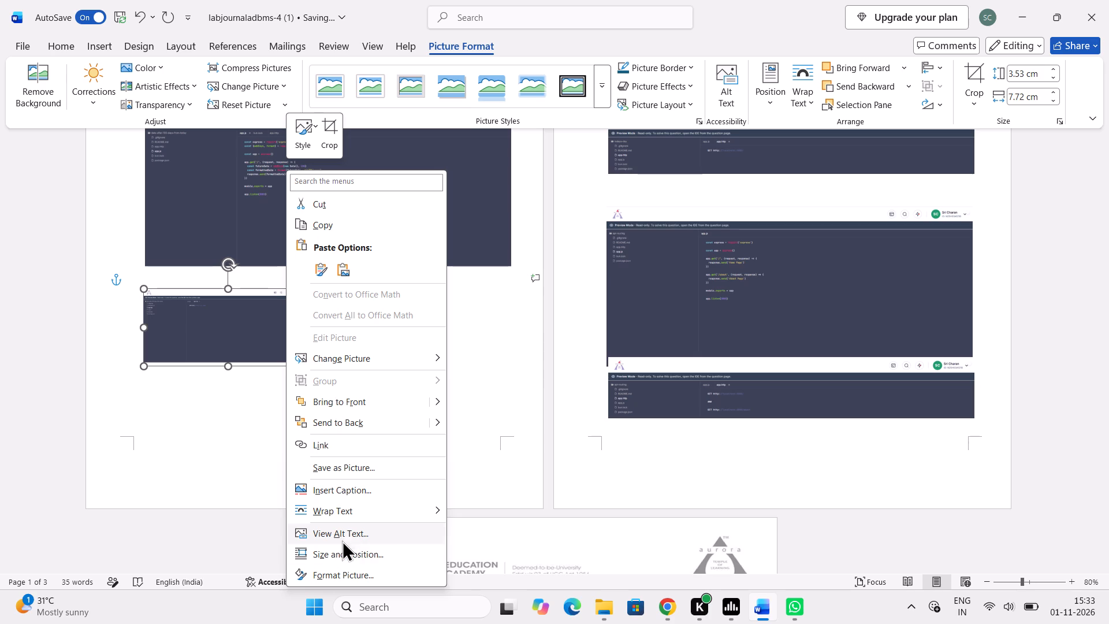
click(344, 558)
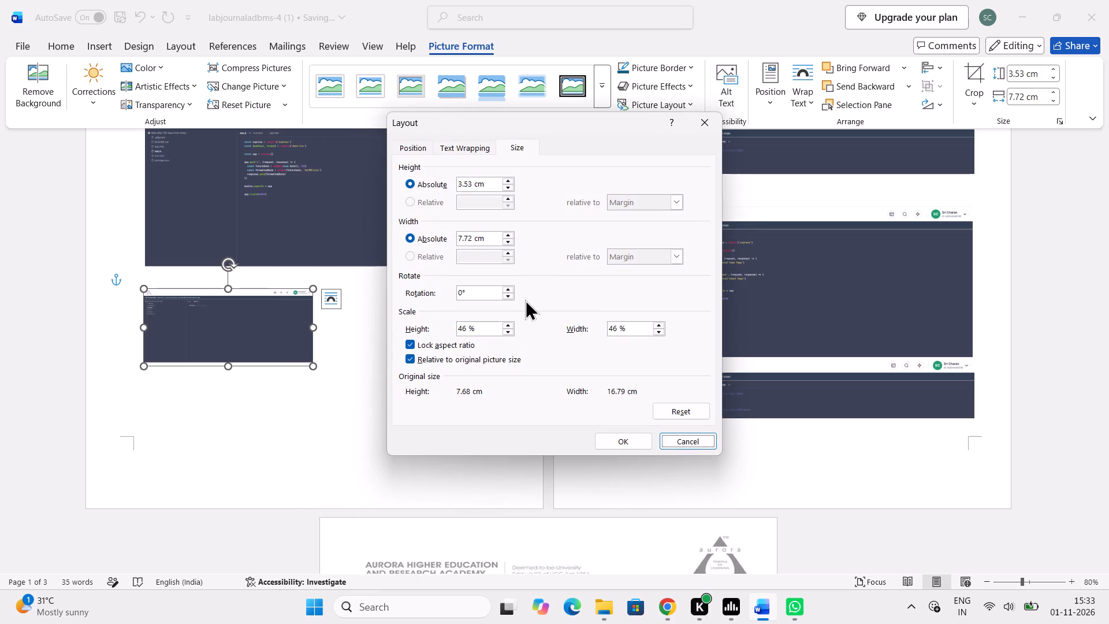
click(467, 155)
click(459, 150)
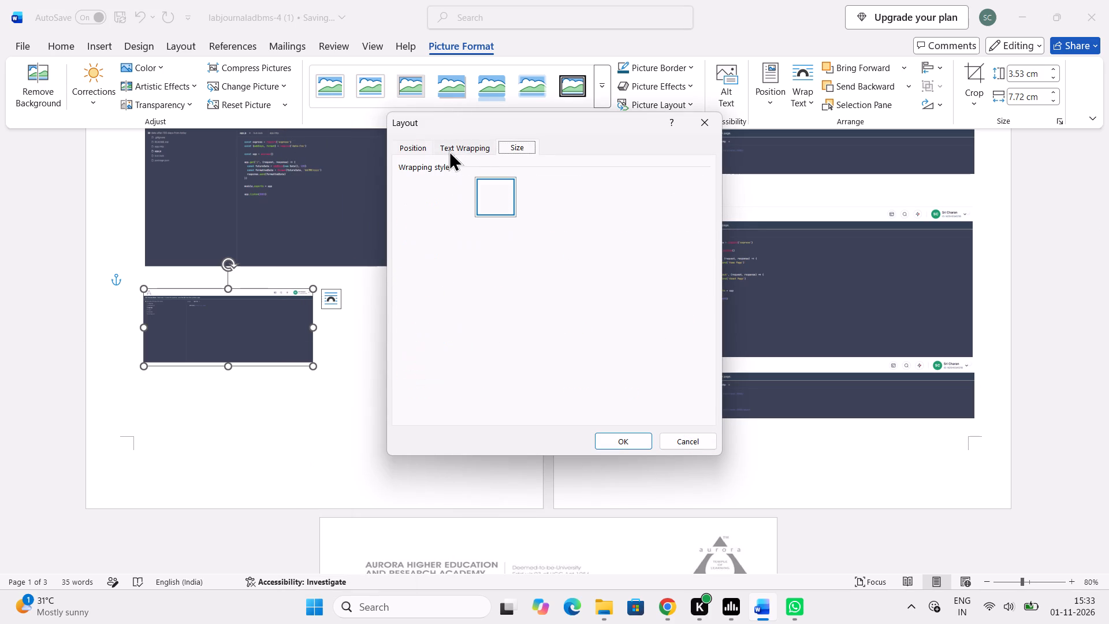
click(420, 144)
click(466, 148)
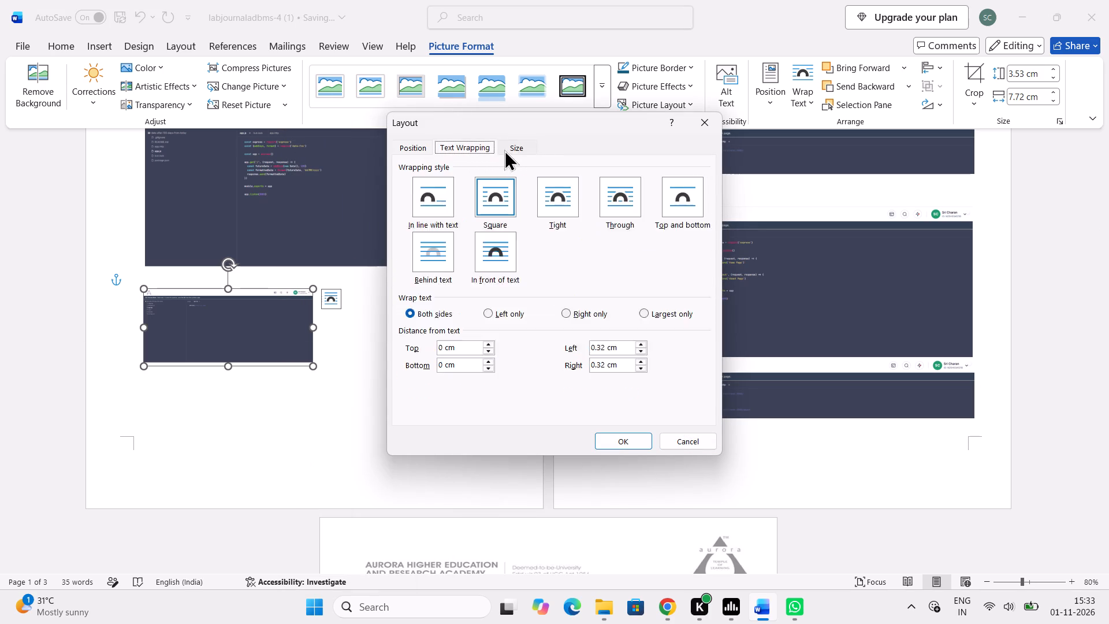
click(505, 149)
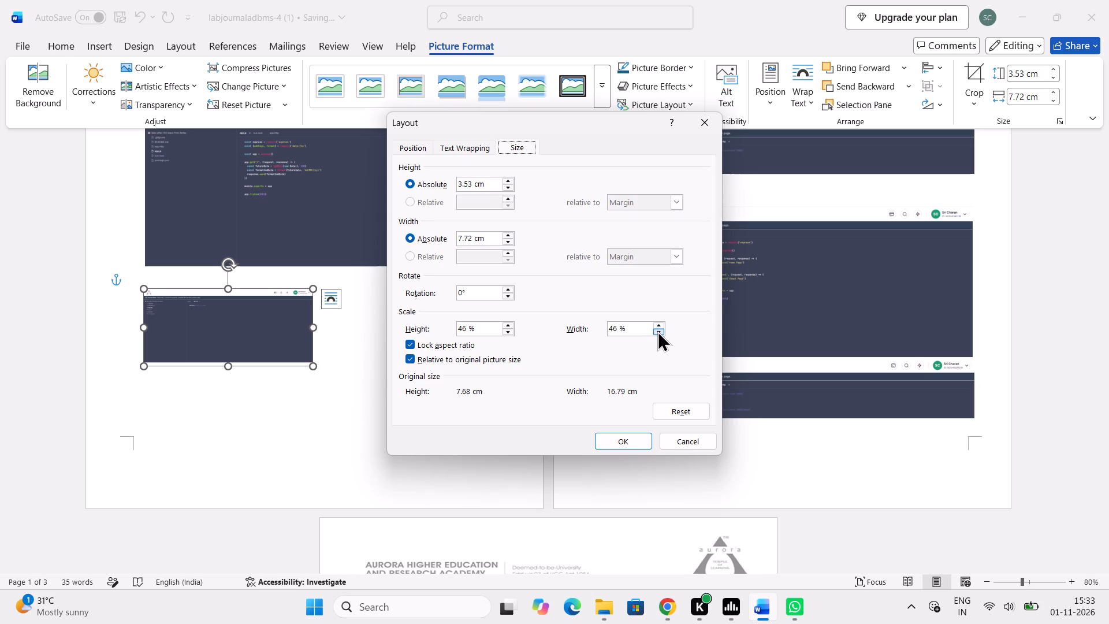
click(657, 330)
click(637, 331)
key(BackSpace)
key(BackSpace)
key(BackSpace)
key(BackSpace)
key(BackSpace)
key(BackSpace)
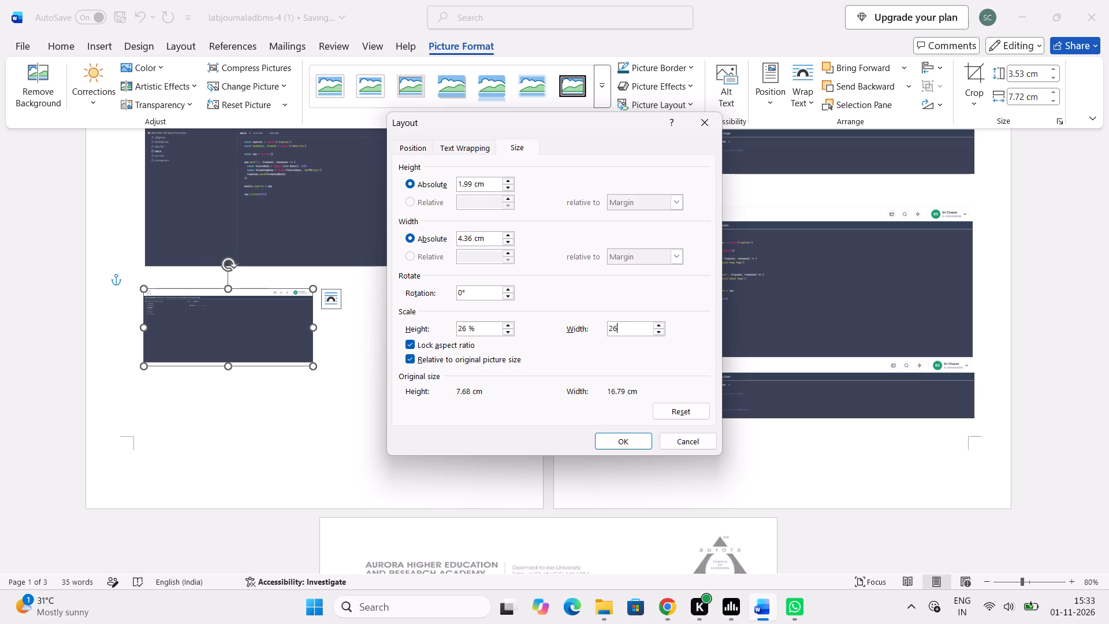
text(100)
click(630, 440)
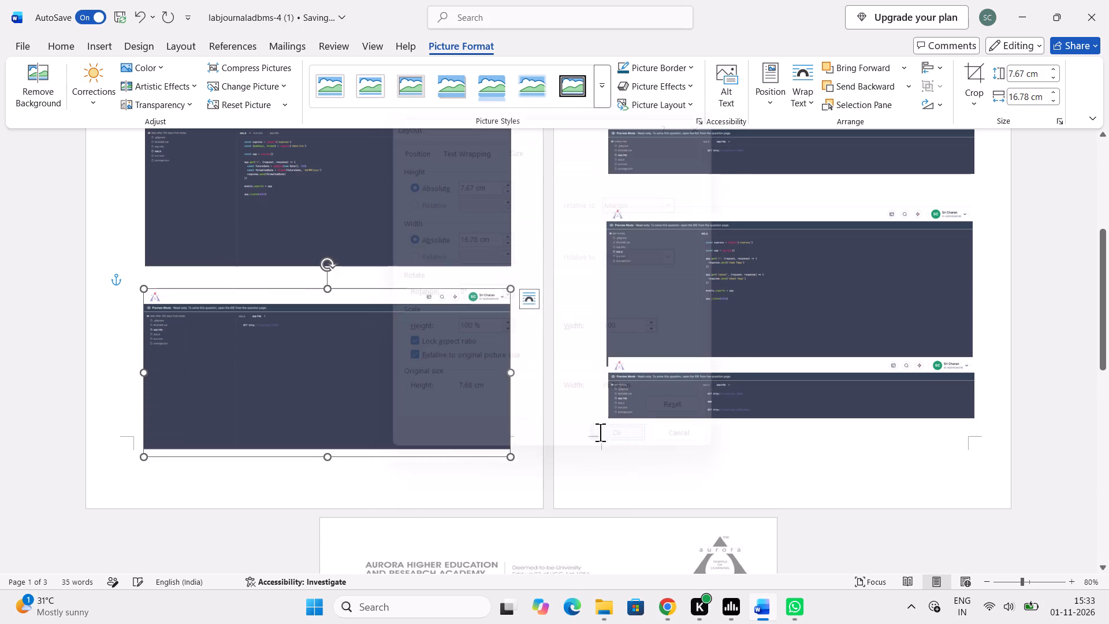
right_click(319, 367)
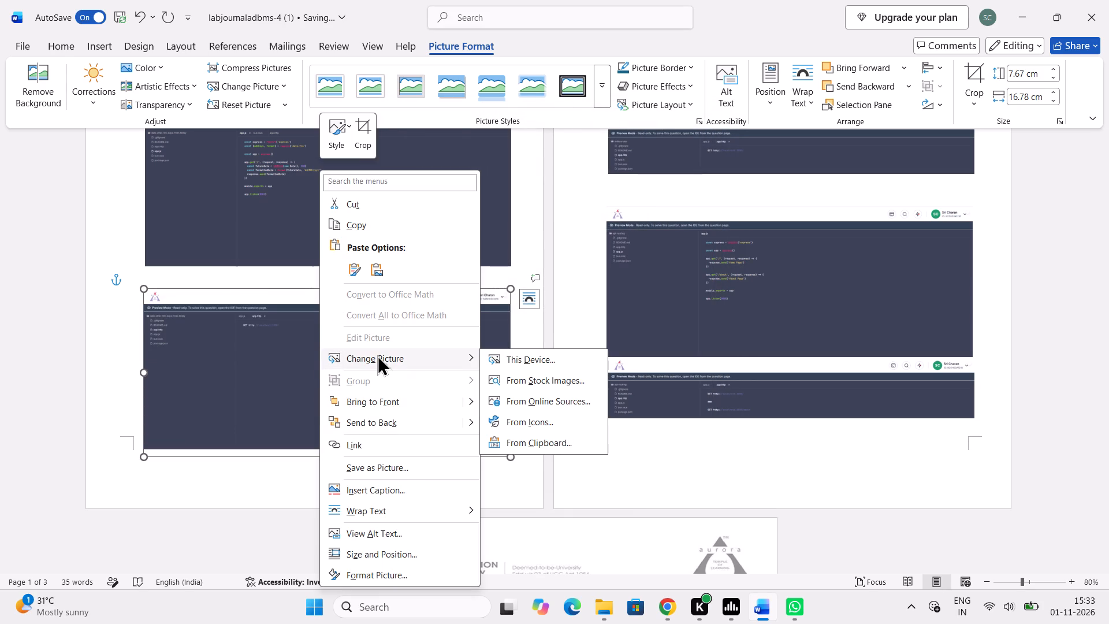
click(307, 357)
Place the insertion point at the top of the blank third page's body.
scroll(597, 350, down, 12)
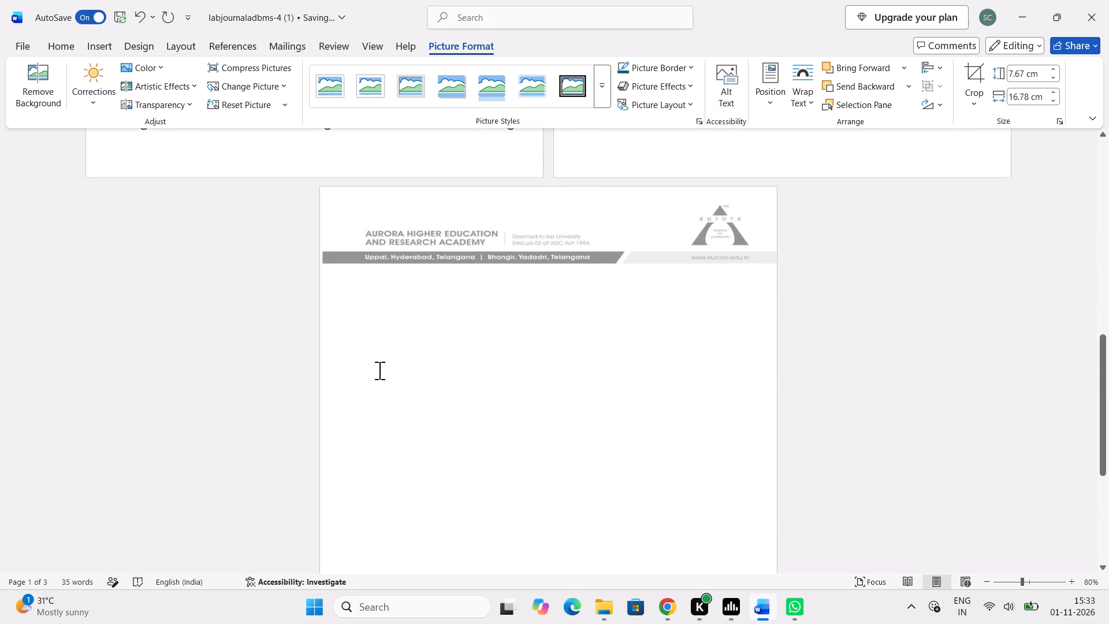
click(385, 294)
Switch to Chrome and bring up the gadgets-page preview with its app.js code.
click(673, 617)
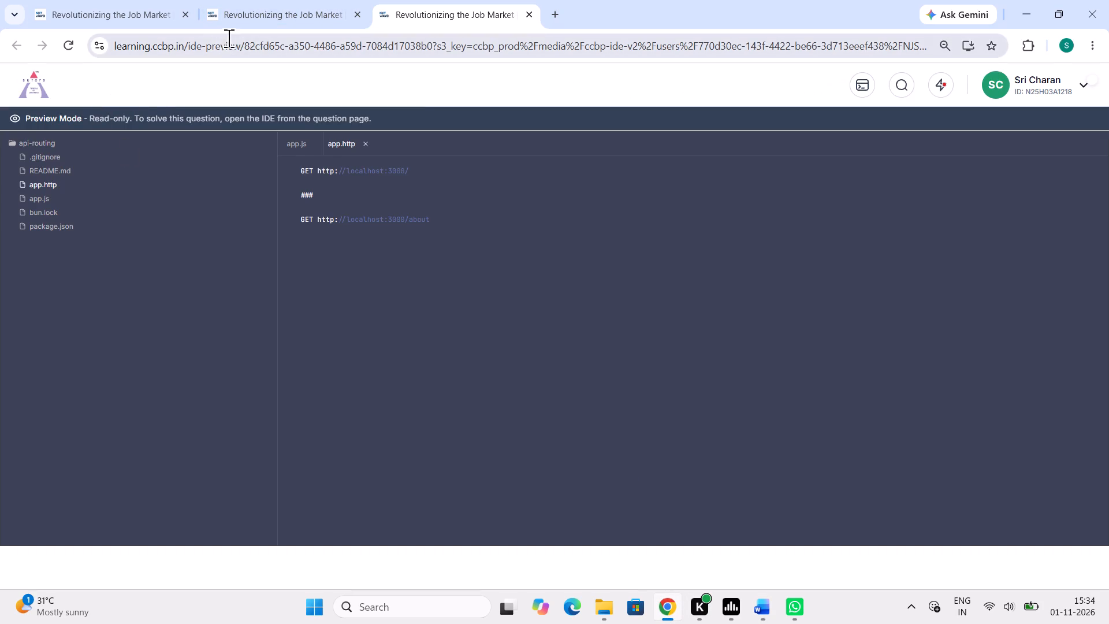
click(237, 21)
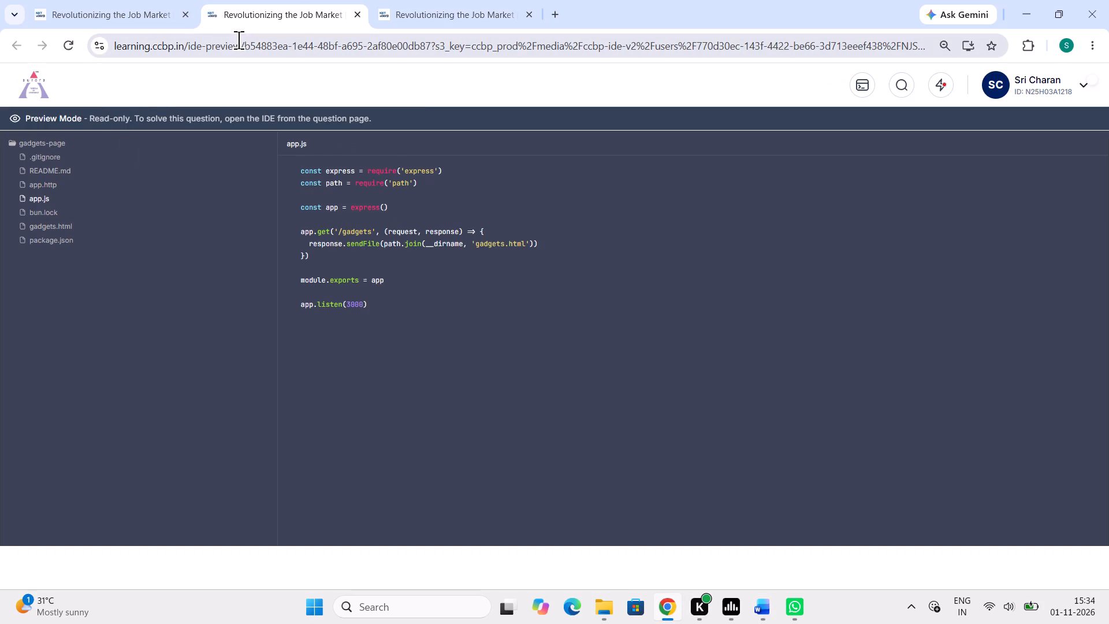
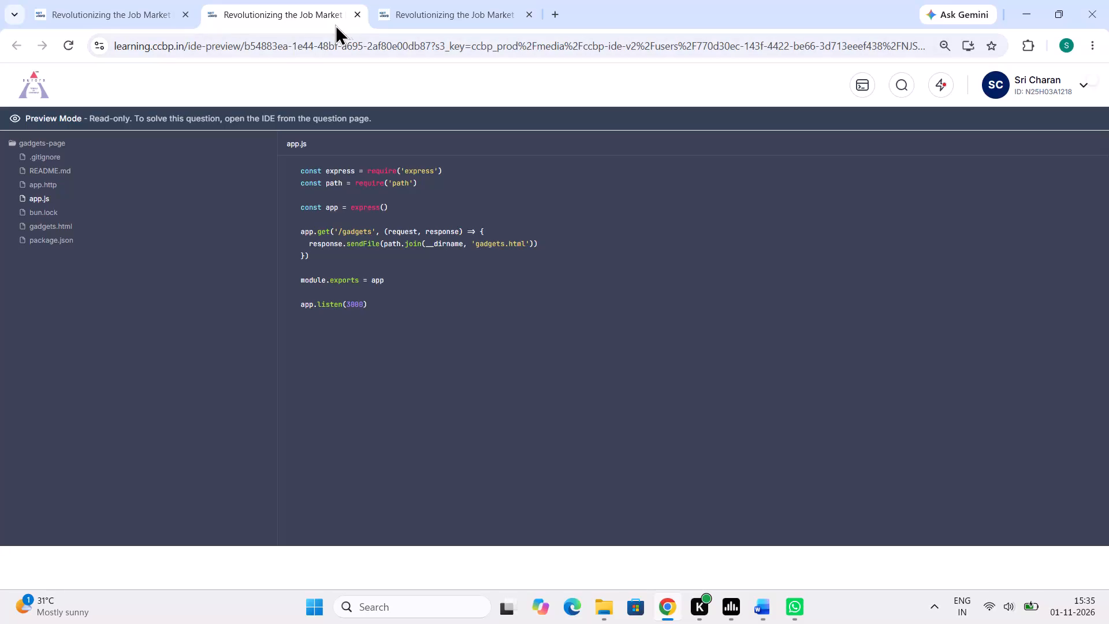
Capture the gadgets-page preview showing app.js, including the site header, and paste it at the top of the Word journal's third page.
click(384, 300)
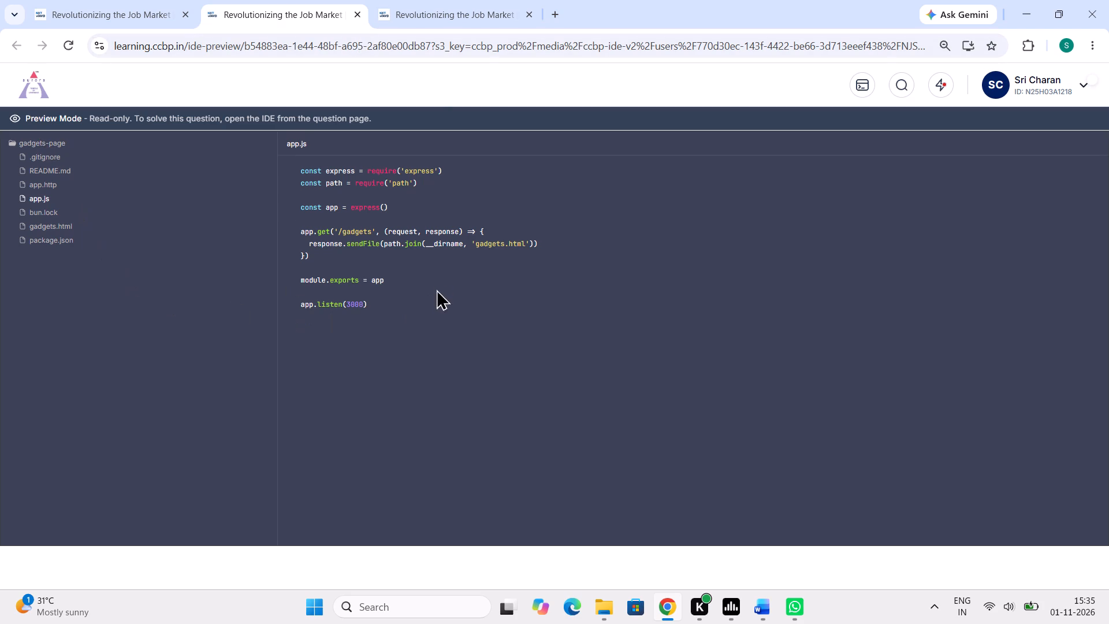
click(415, 0)
click(313, 17)
key(Print)
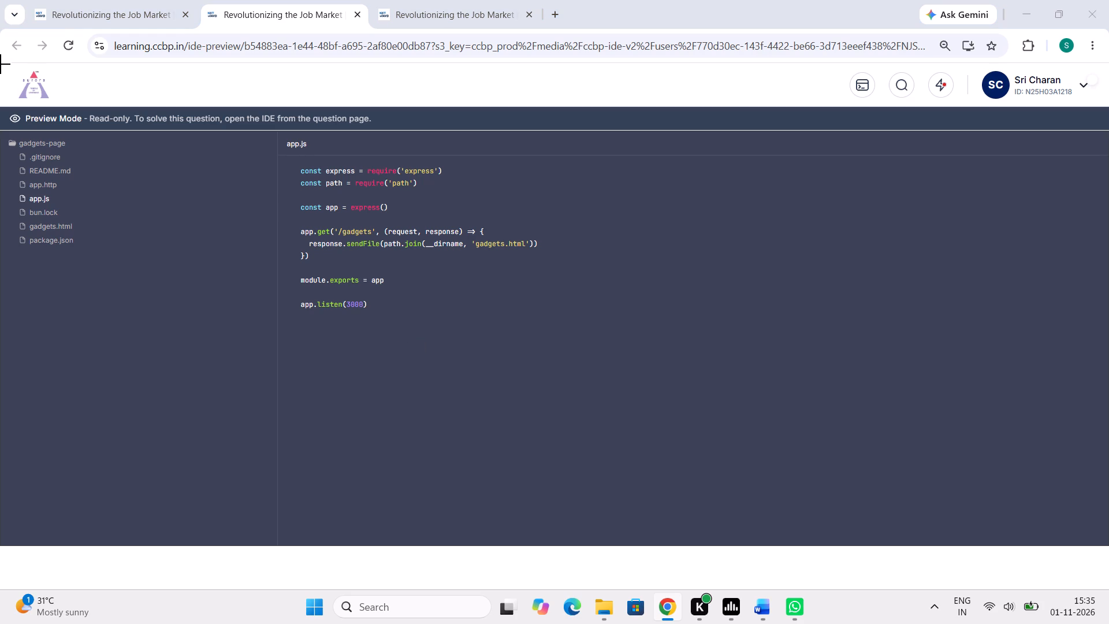
drag(0, 63, 1108, 546)
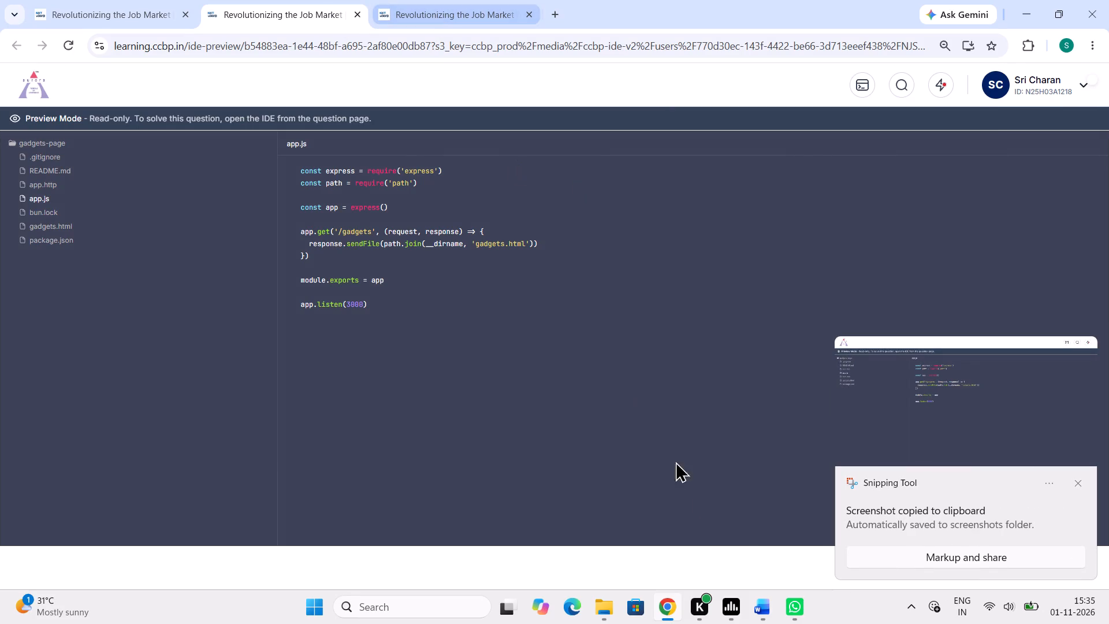
key(alt+Tab)
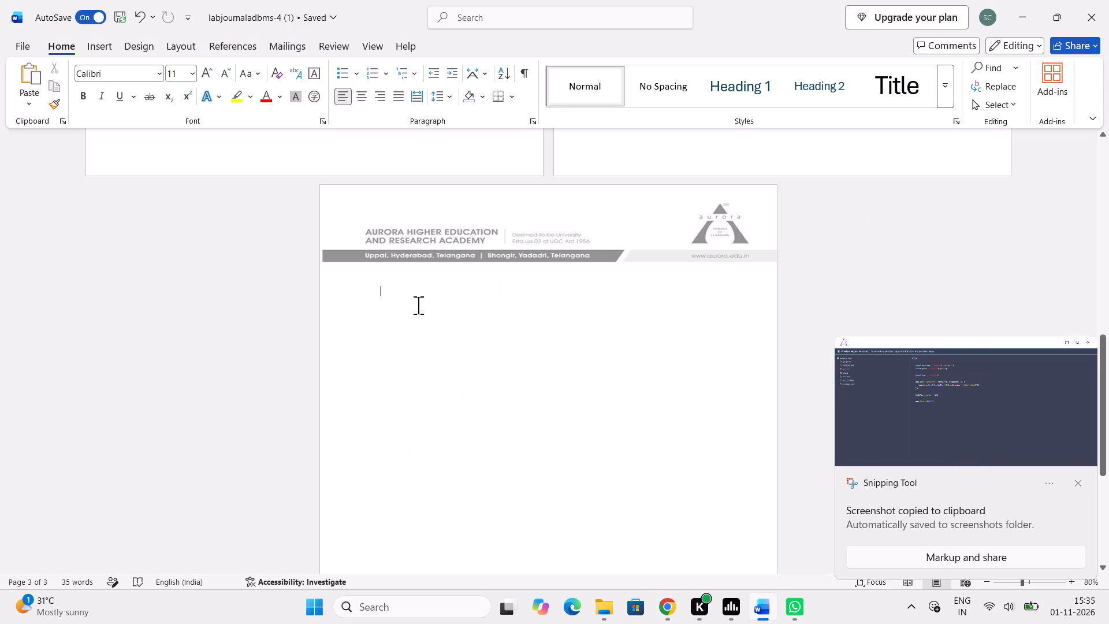
key(ctrl+v)
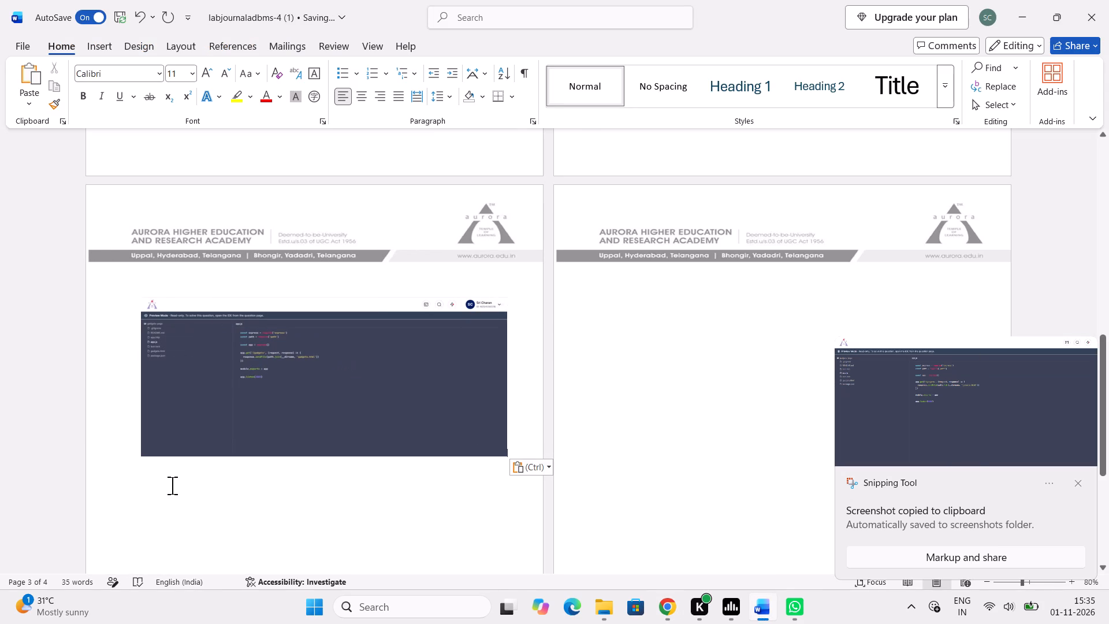
Position the third page's app.js screenshot at the top left with text wrapping.
click(230, 380)
double_click(232, 380)
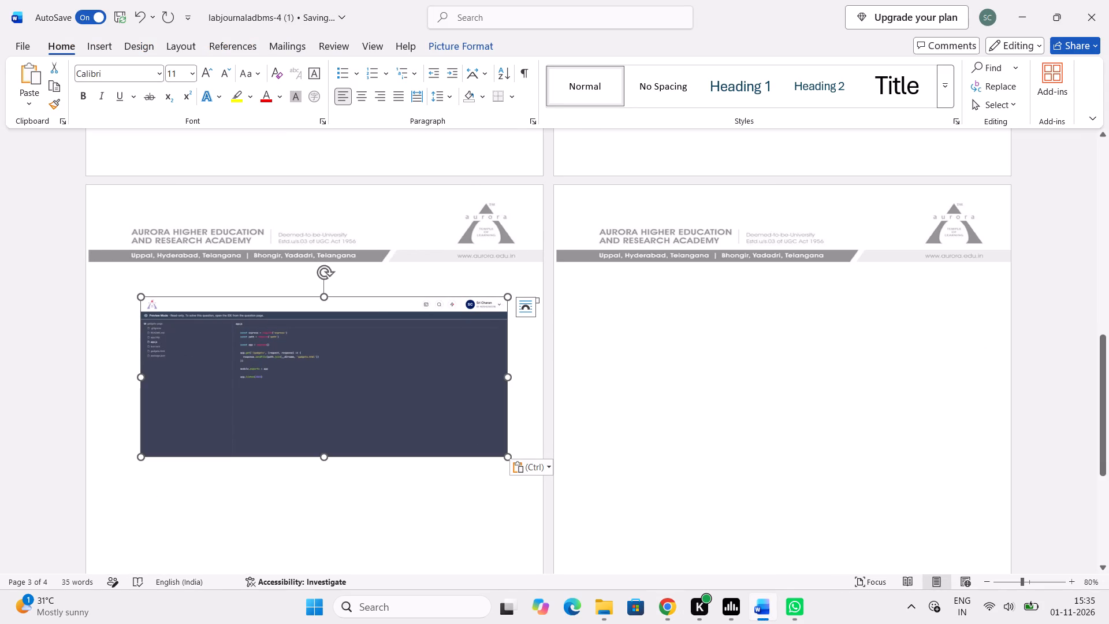
double_click(341, 378)
click(777, 103)
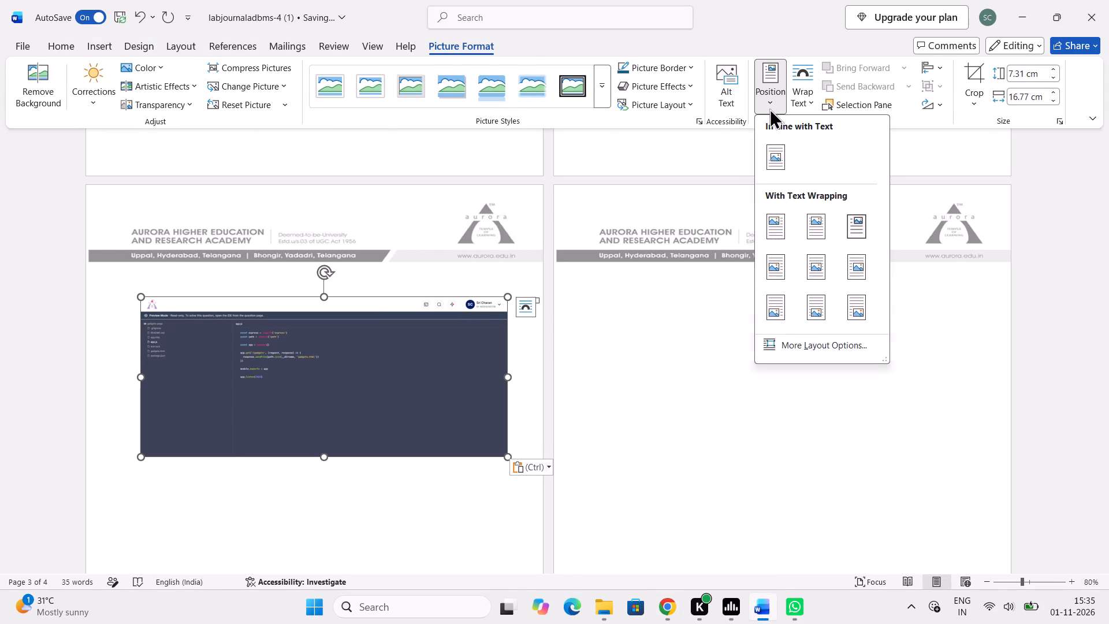
click(781, 226)
click(364, 361)
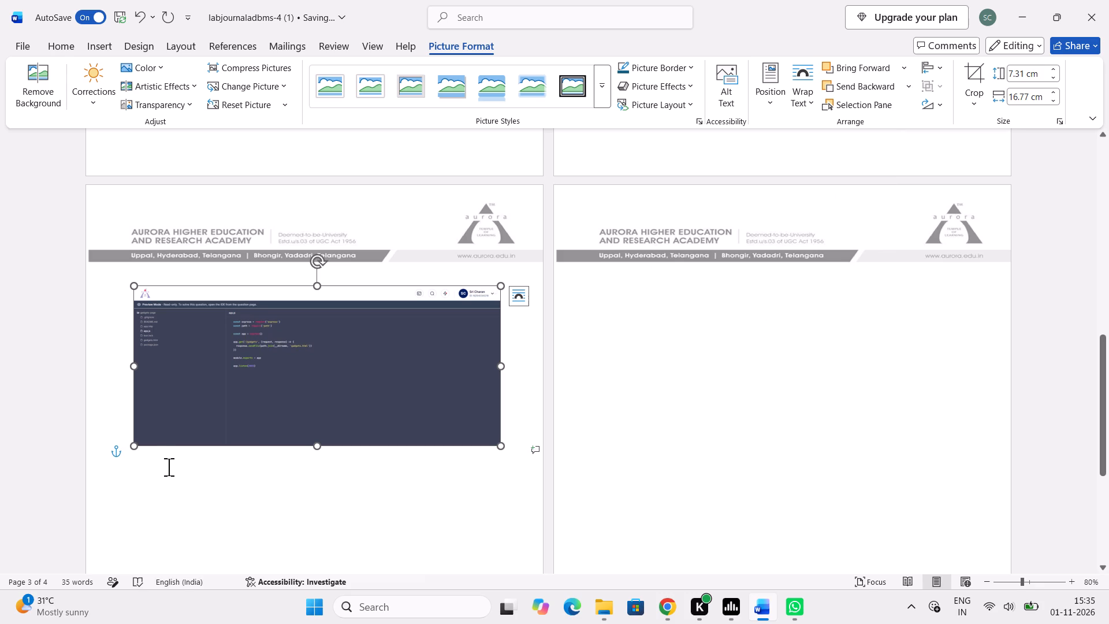
Capture the gadgets-page app.http preview from the Preview Mode bar to just below the file list, and paste it below the app.js screenshot.
click(169, 467)
key(alt+Tab)
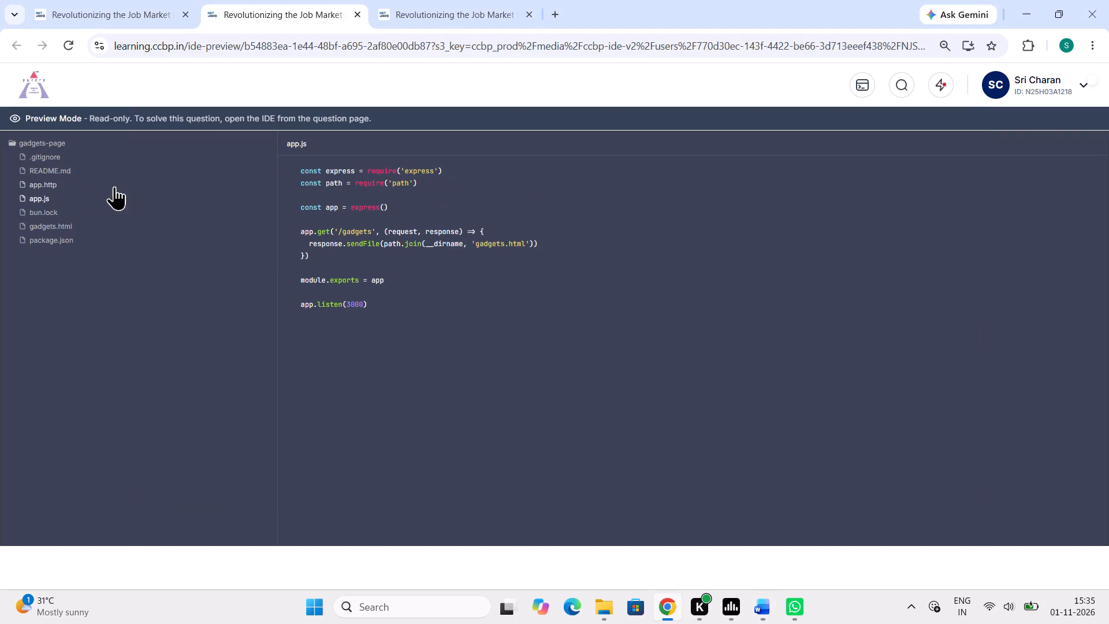
click(45, 184)
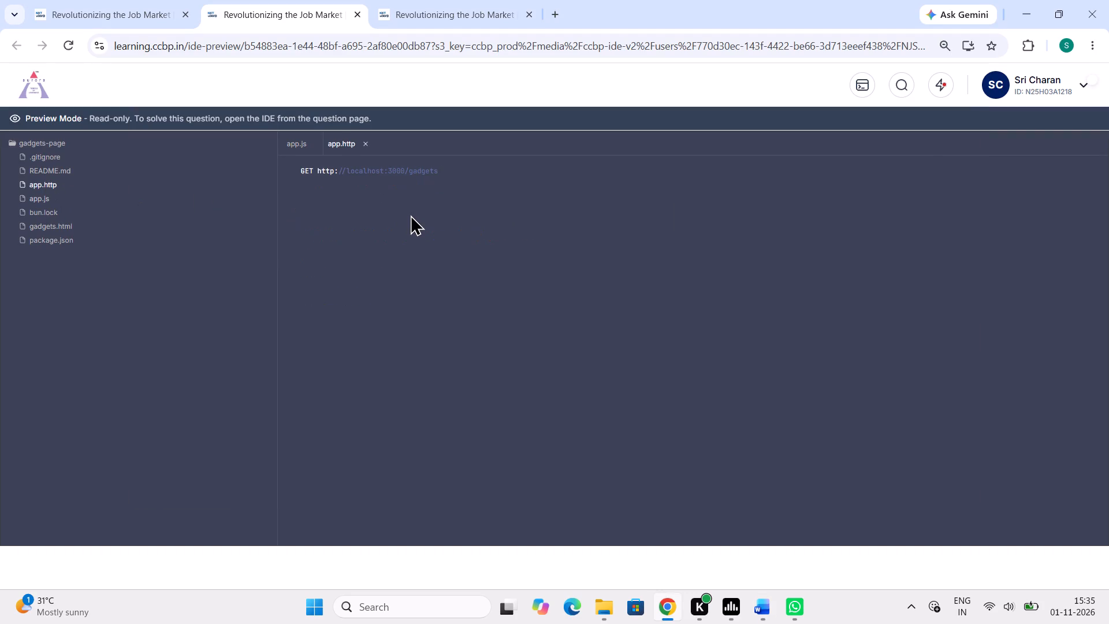
key(Print)
drag(0, 106, 1108, 224)
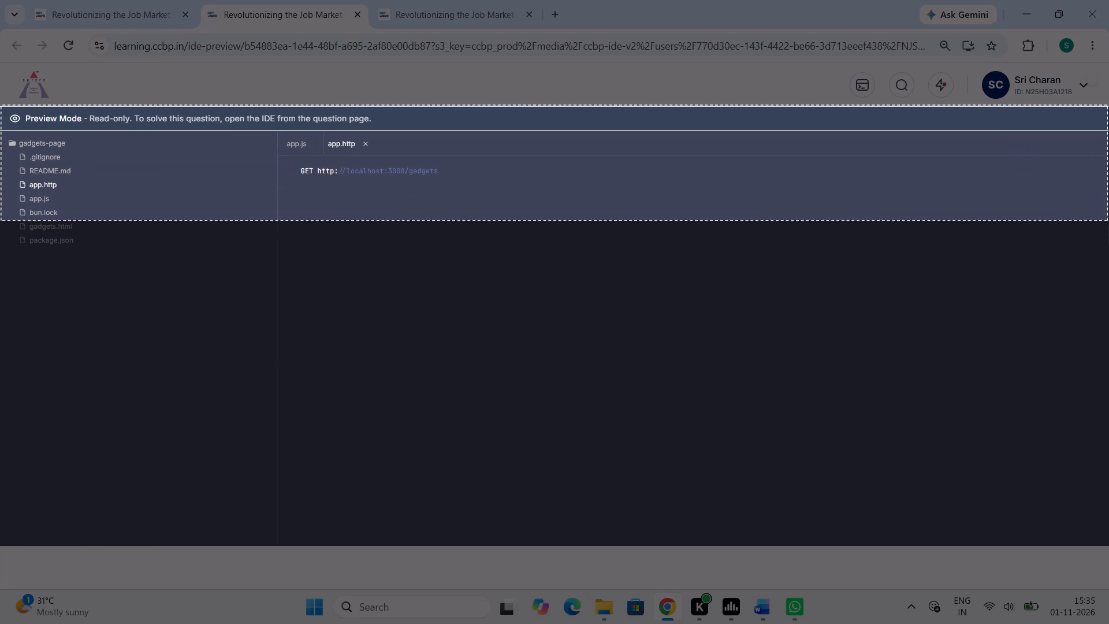
drag(1108, 224, 1108, 262)
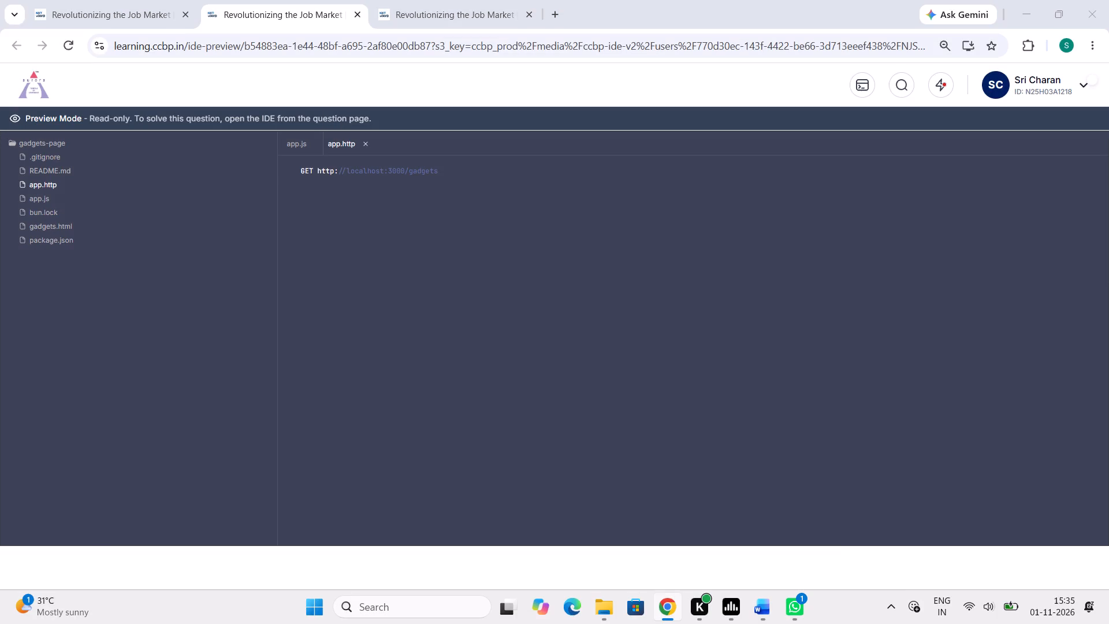
key(alt+Tab)
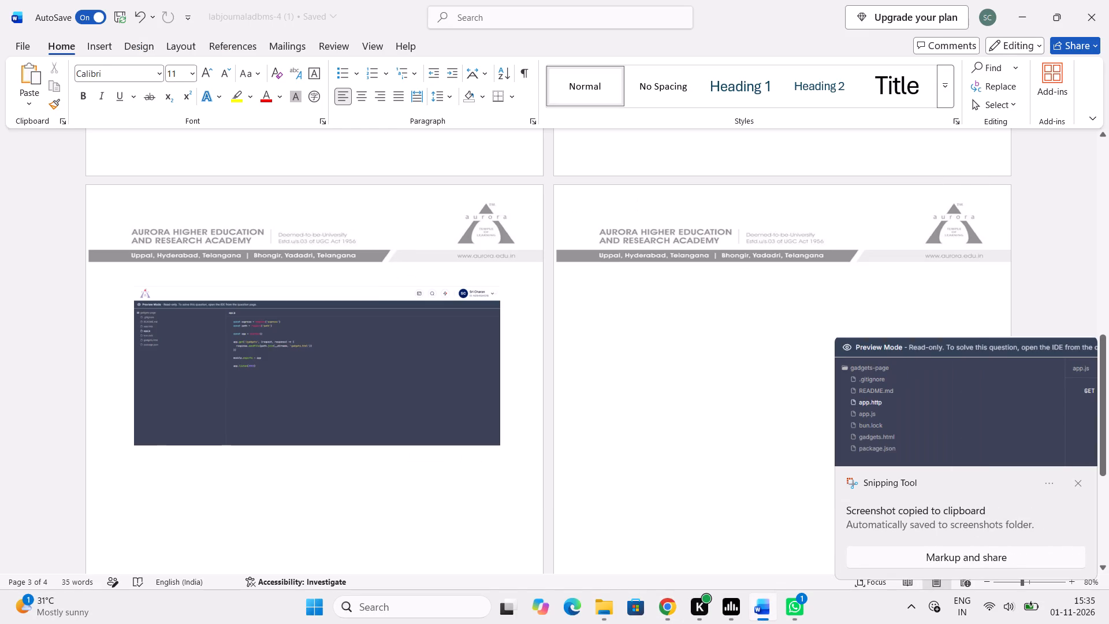
key(ctrl+v)
Give the pasted app.http screenshot a middle-centre position with text wrapping and align it directly beneath the third page's app.js screenshot.
click(254, 476)
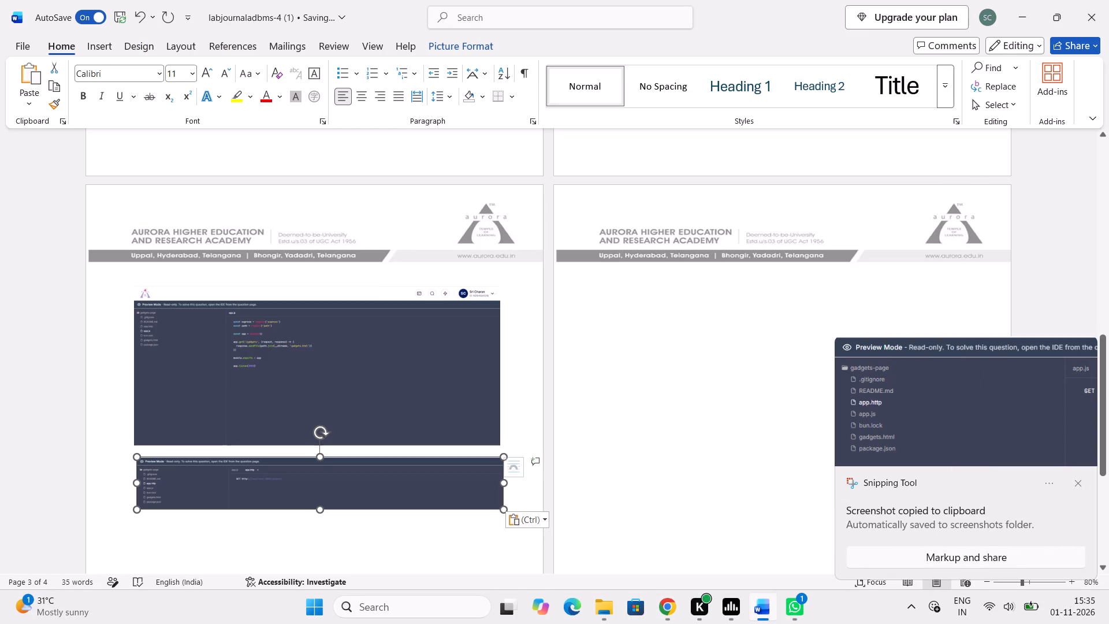
double_click(316, 483)
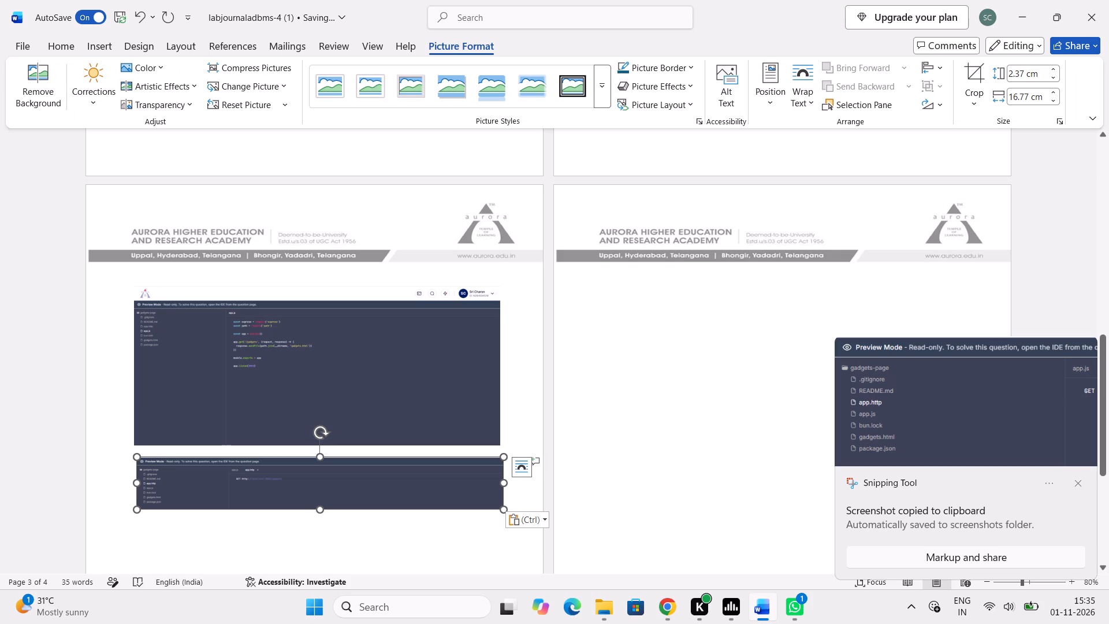
click(769, 106)
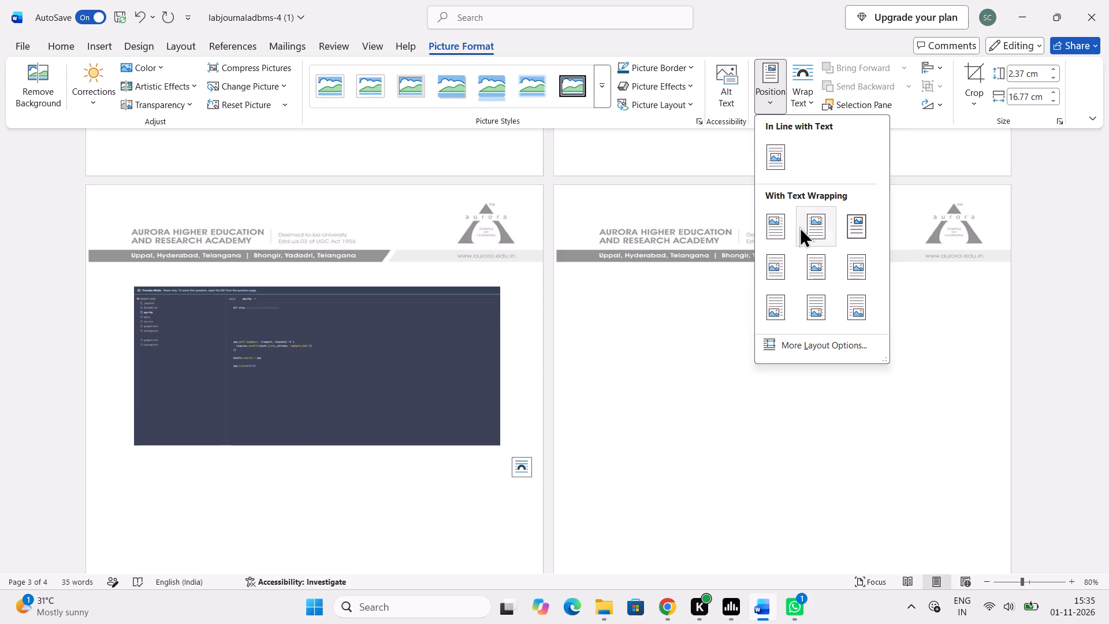
click(818, 265)
drag(315, 524, 321, 477)
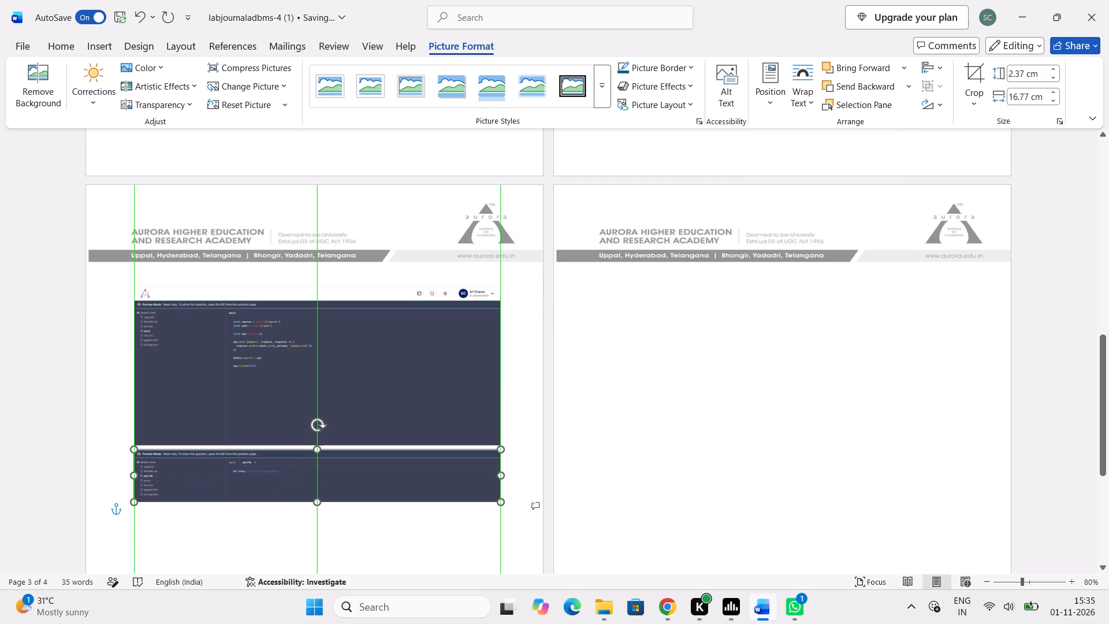
drag(321, 477, 321, 478)
scroll(218, 428, down, 7)
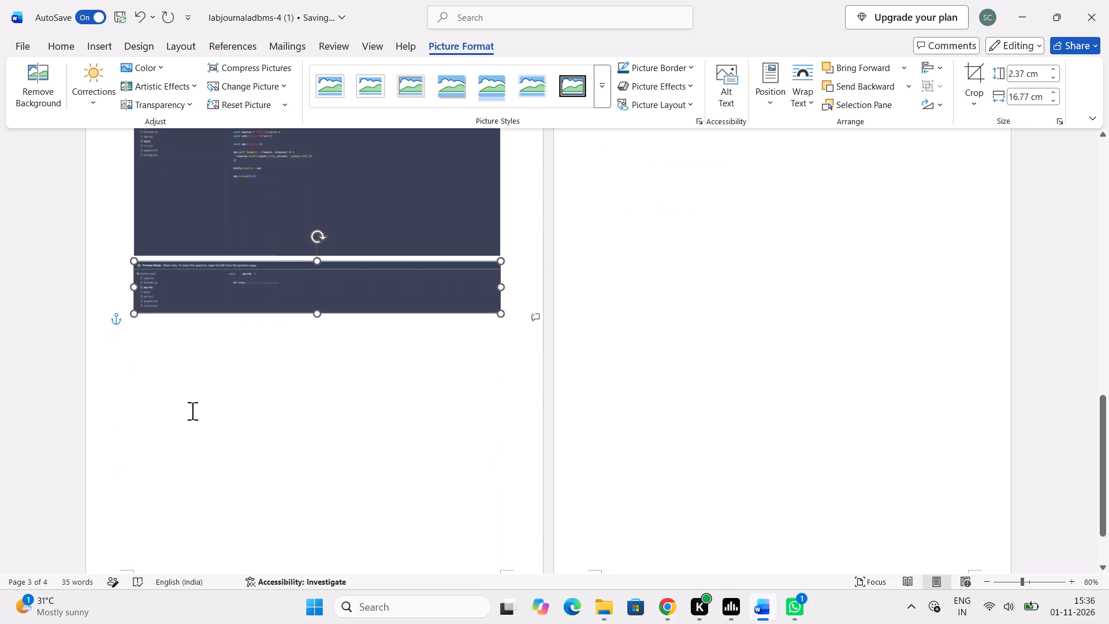
click(137, 366)
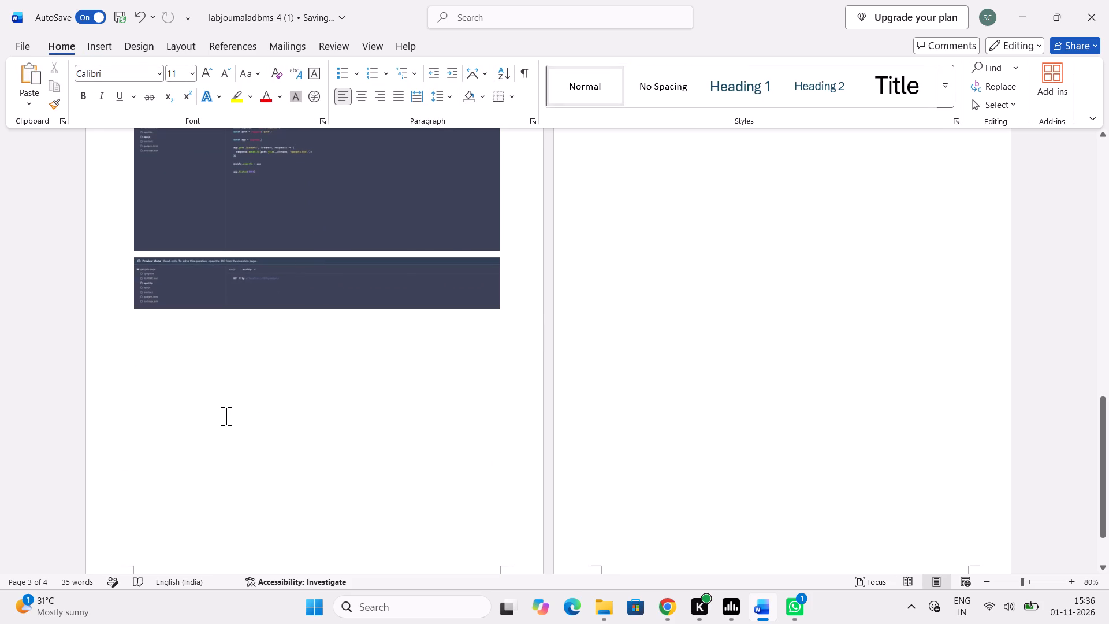
In Chrome, return from the Gadgets Page question to the Coding Practice list and close both extra preview tabs.
scroll(231, 417, up, 20)
scroll(247, 397, up, 2)
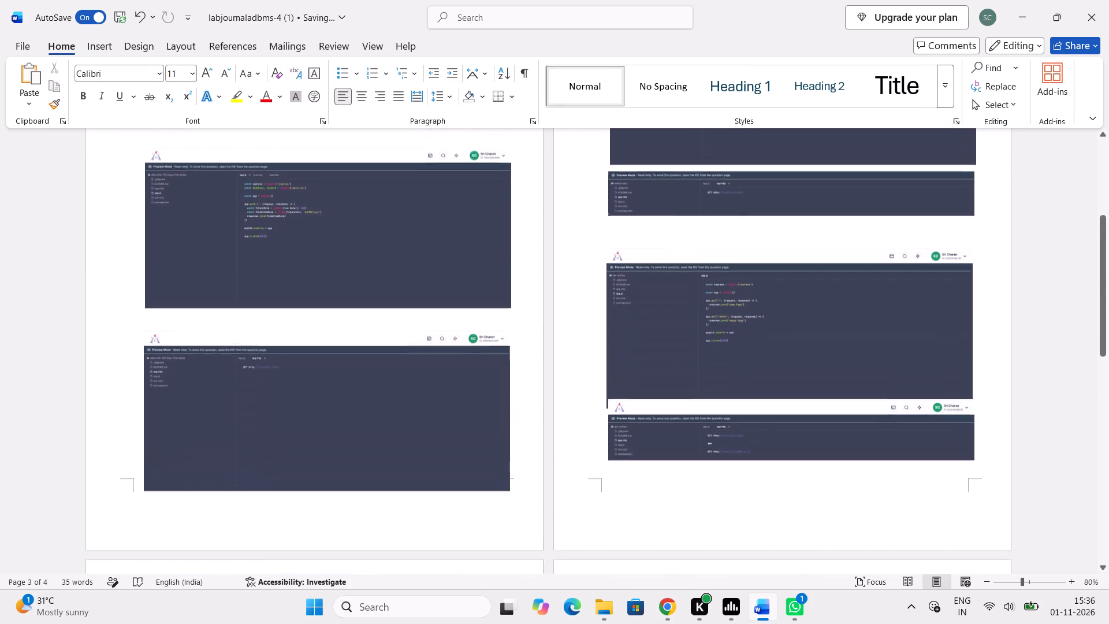
scroll(247, 397, up, 2)
scroll(247, 399, down, 3)
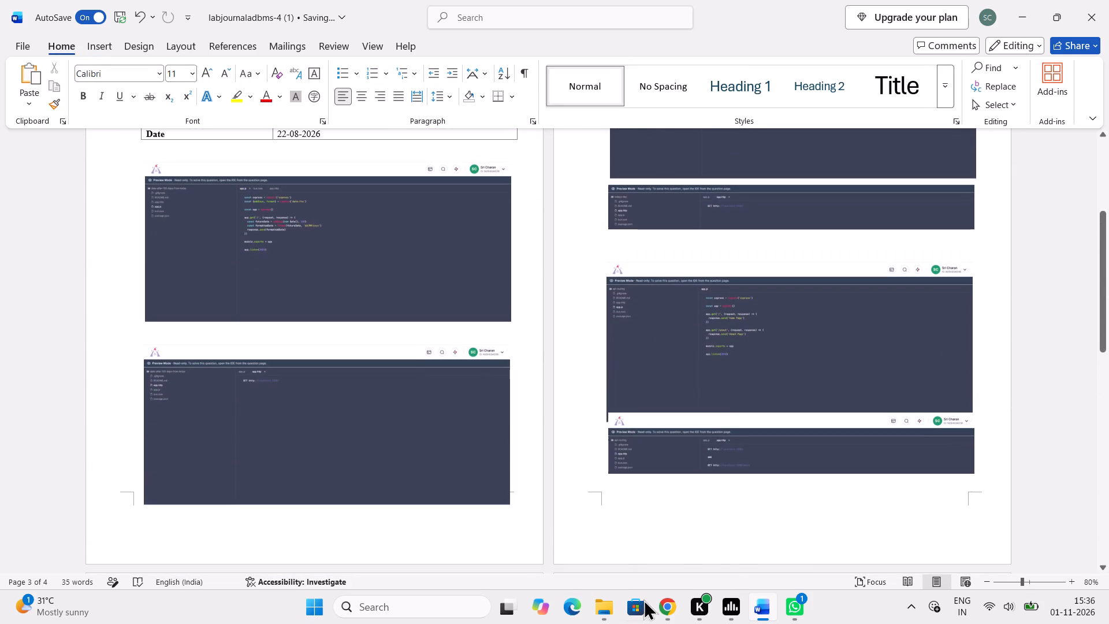
click(673, 614)
click(157, 7)
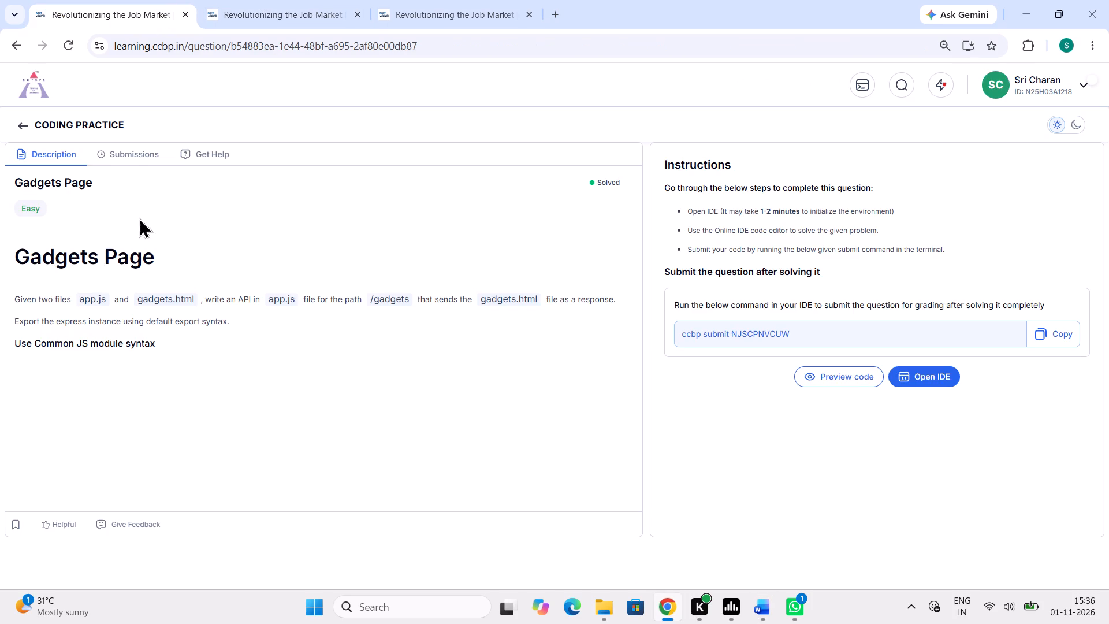
click(211, 218)
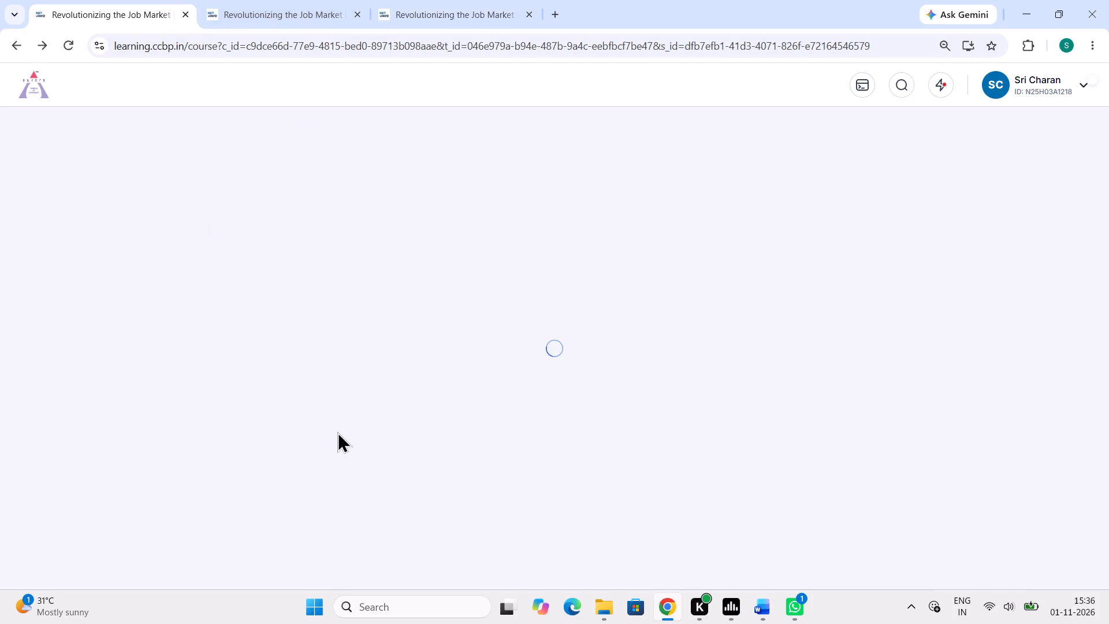
click(356, 14)
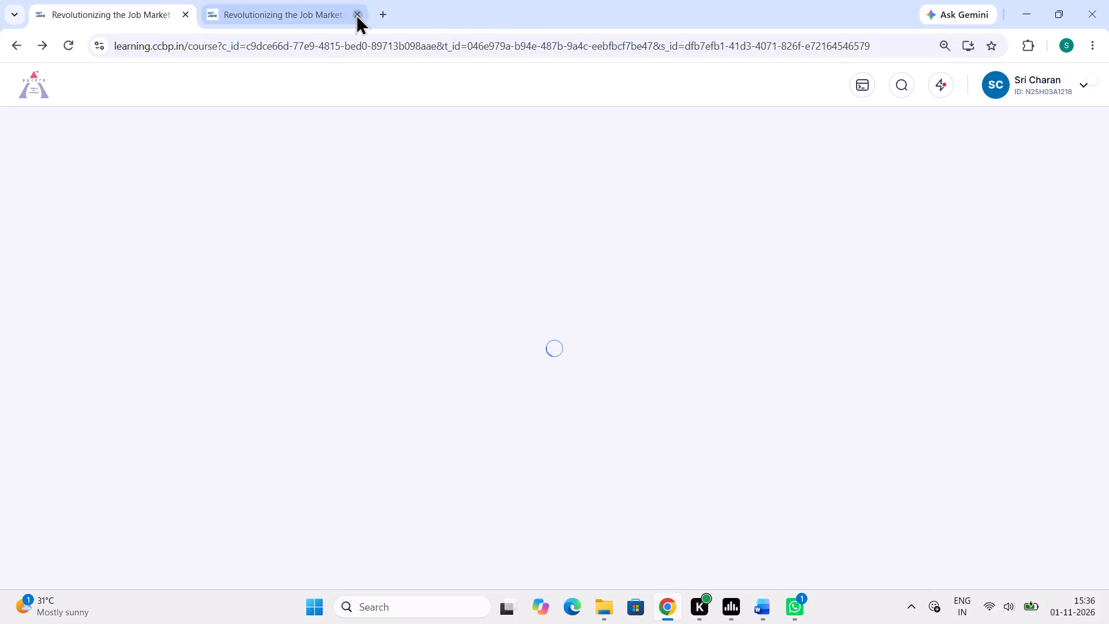
click(356, 14)
click(65, 47)
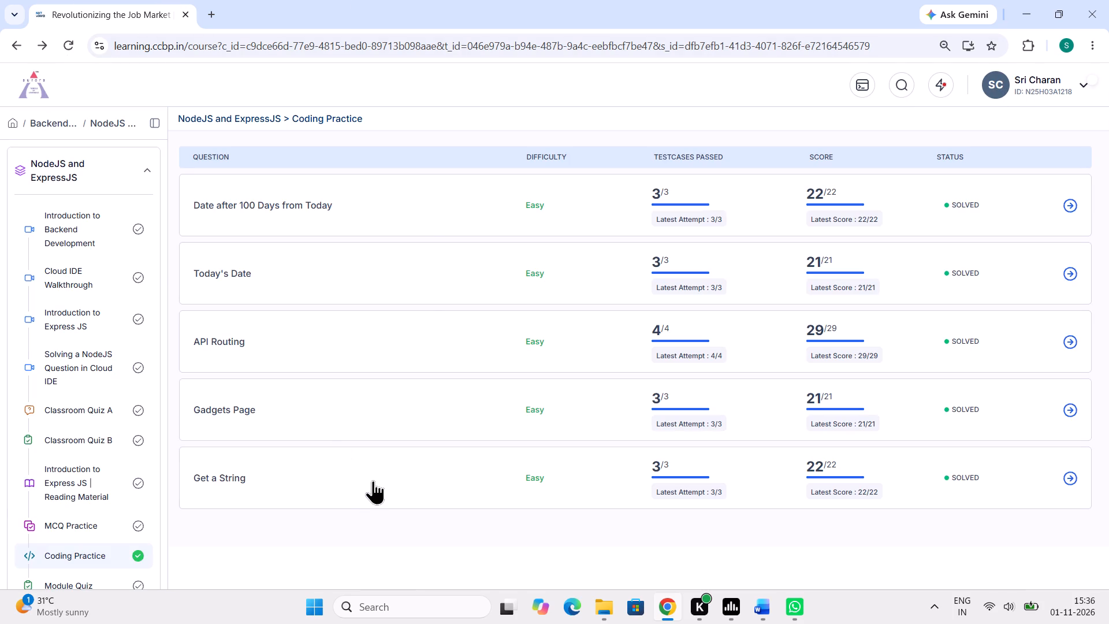
Preview the Date after 100 Days from Today code and capture app.http from the Preview Mode bar to just below the file list.
click(410, 207)
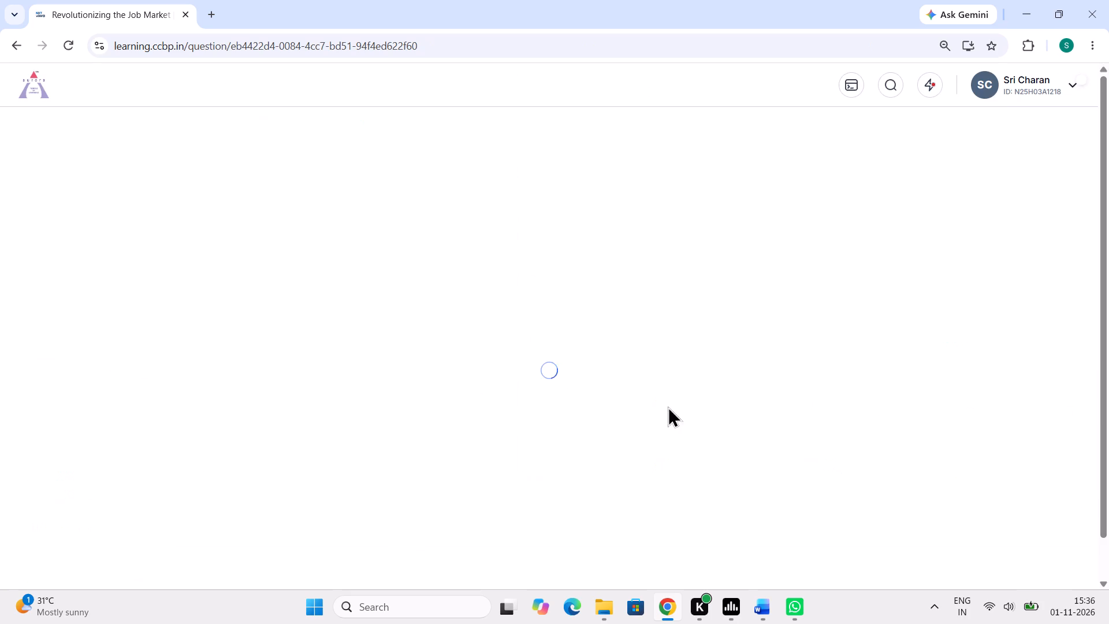
click(837, 380)
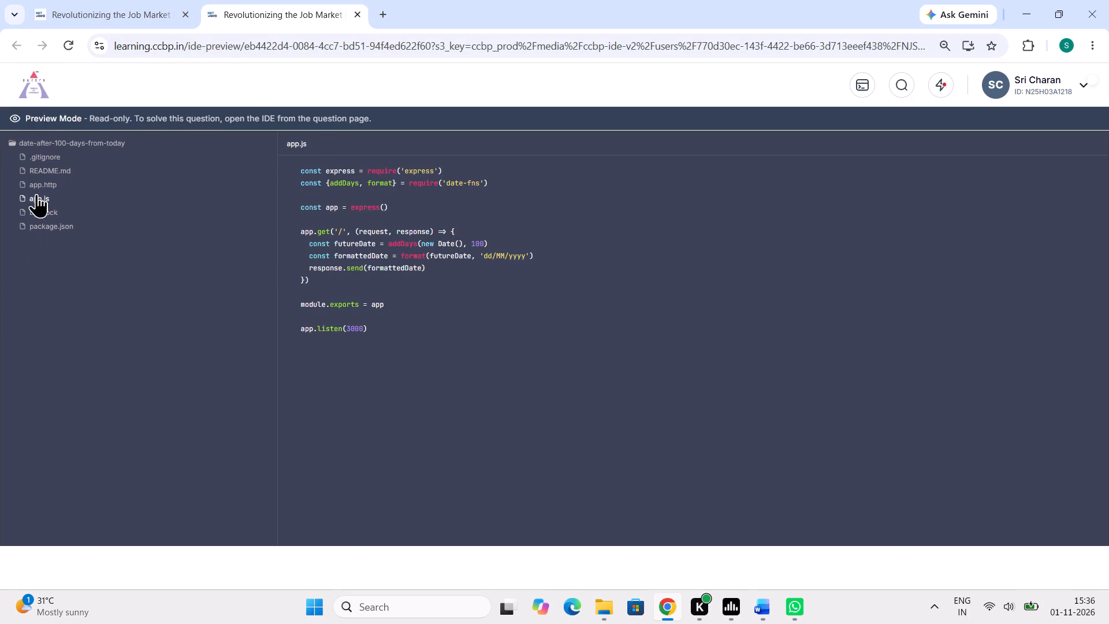
click(40, 185)
key(Print)
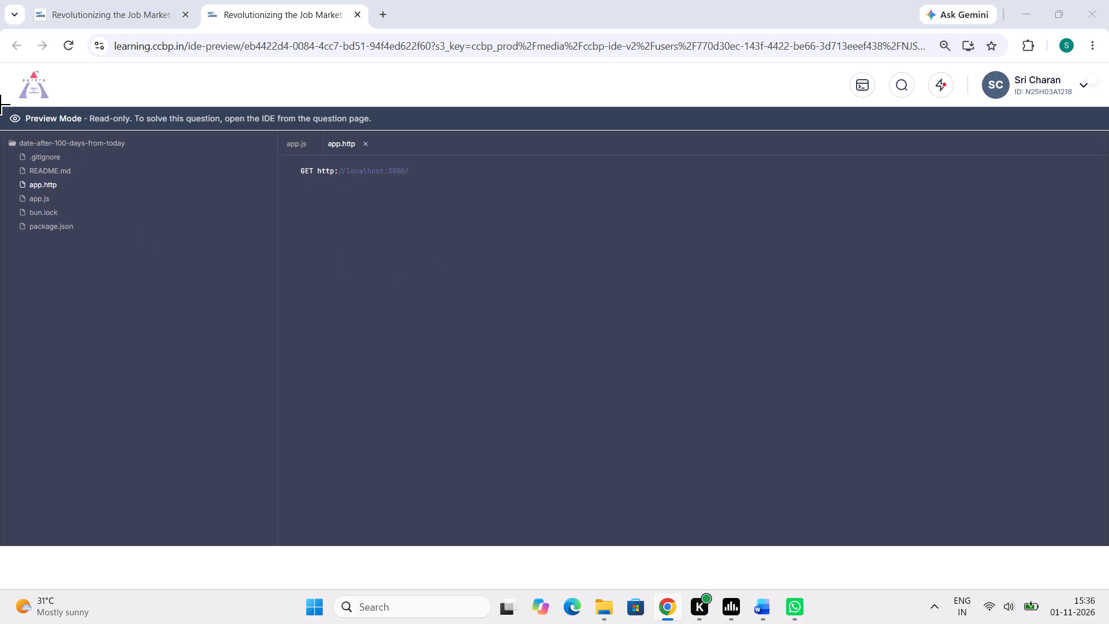
drag(0, 104, 1108, 243)
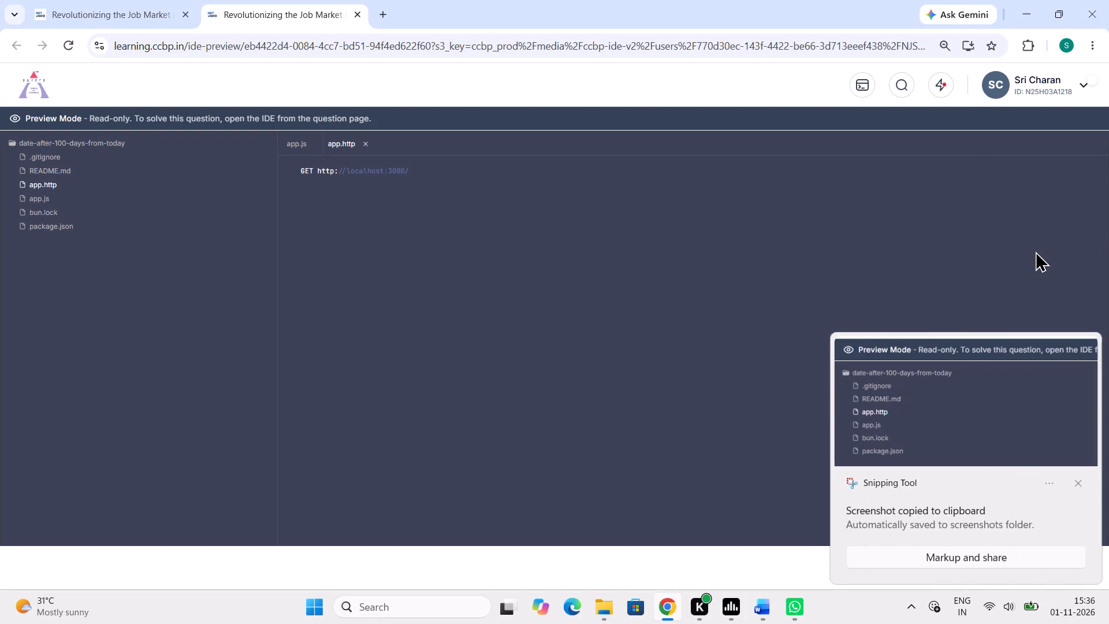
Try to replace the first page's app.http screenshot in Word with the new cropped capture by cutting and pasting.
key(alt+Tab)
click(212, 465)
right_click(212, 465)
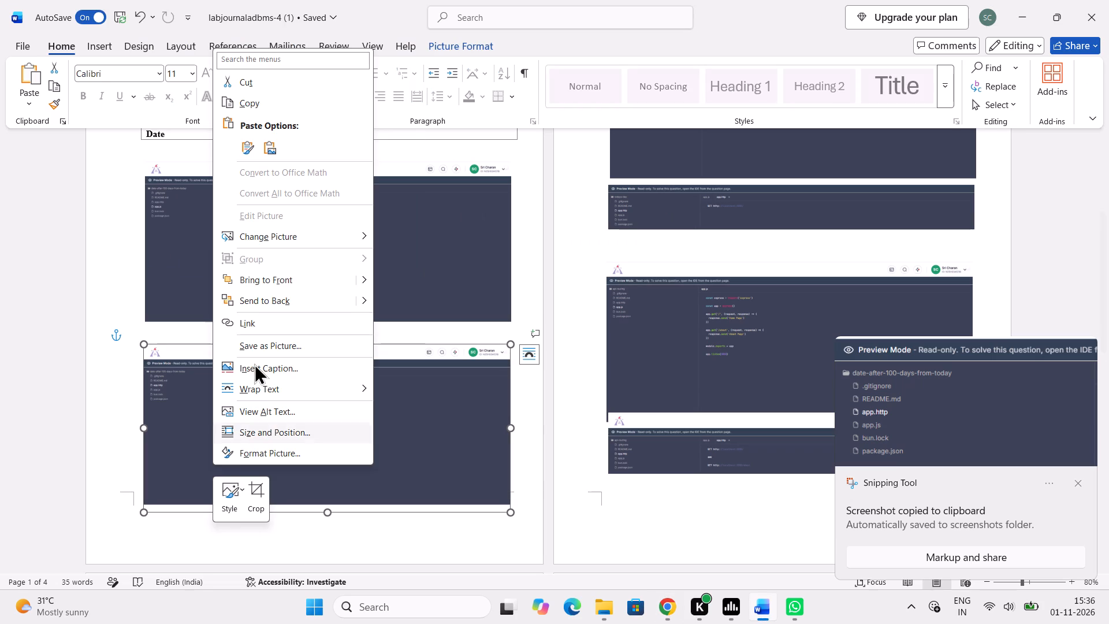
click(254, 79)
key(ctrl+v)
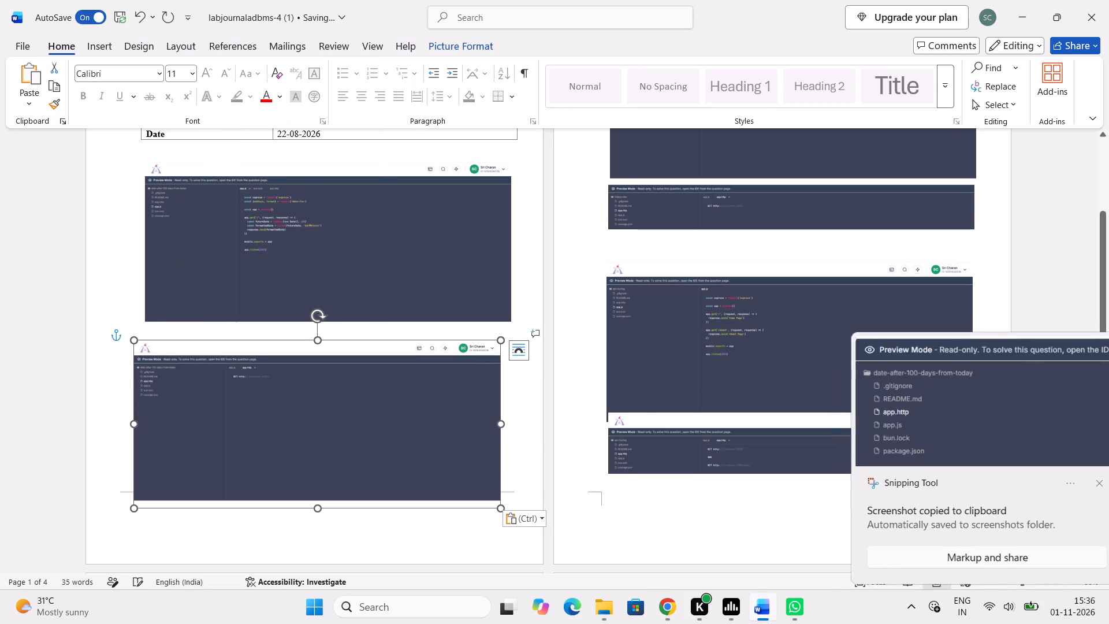
Cut the full-height app.http screenshot from the journal's first page.
click(267, 407)
right_click(267, 406)
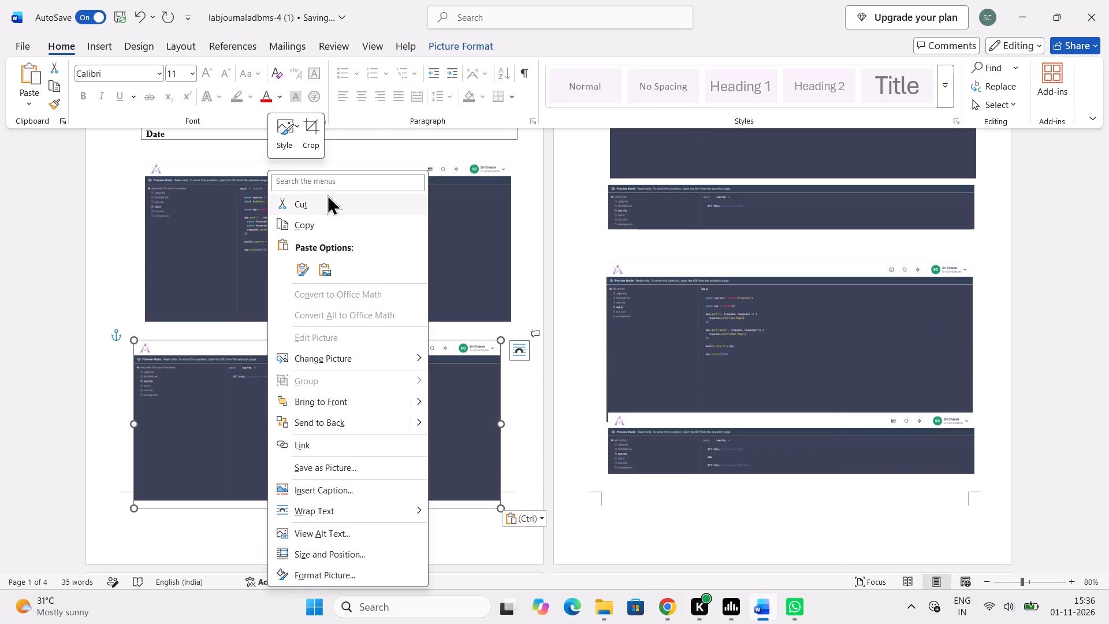
click(320, 212)
Insert the newest app.http capture from the Screenshots folder on the first page and position it bottom centre with text wrapping.
click(94, 43)
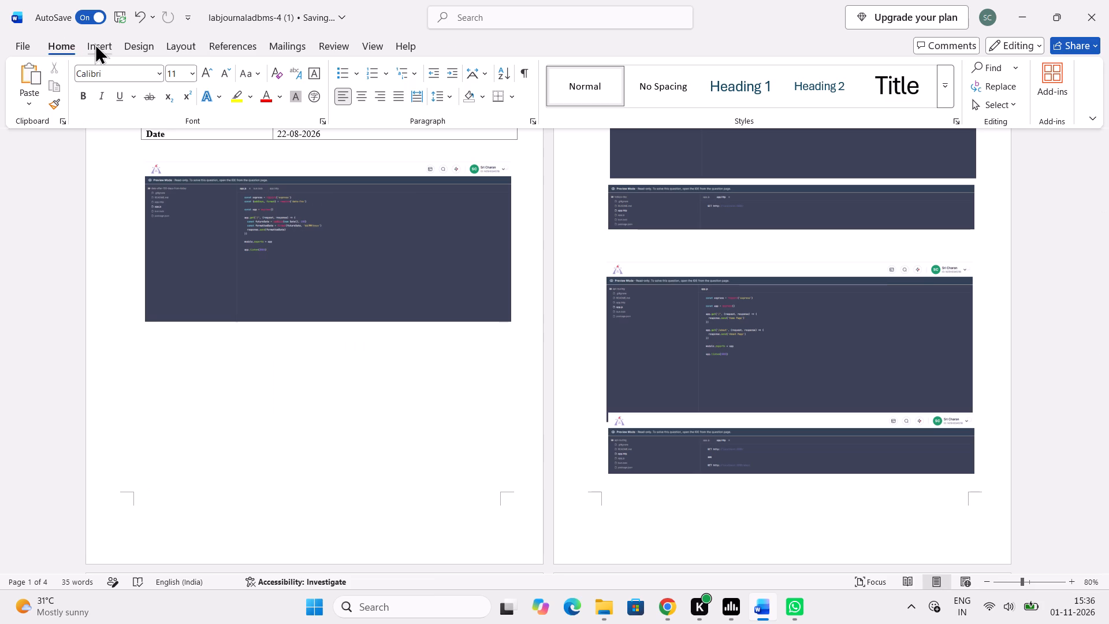
click(153, 106)
click(161, 139)
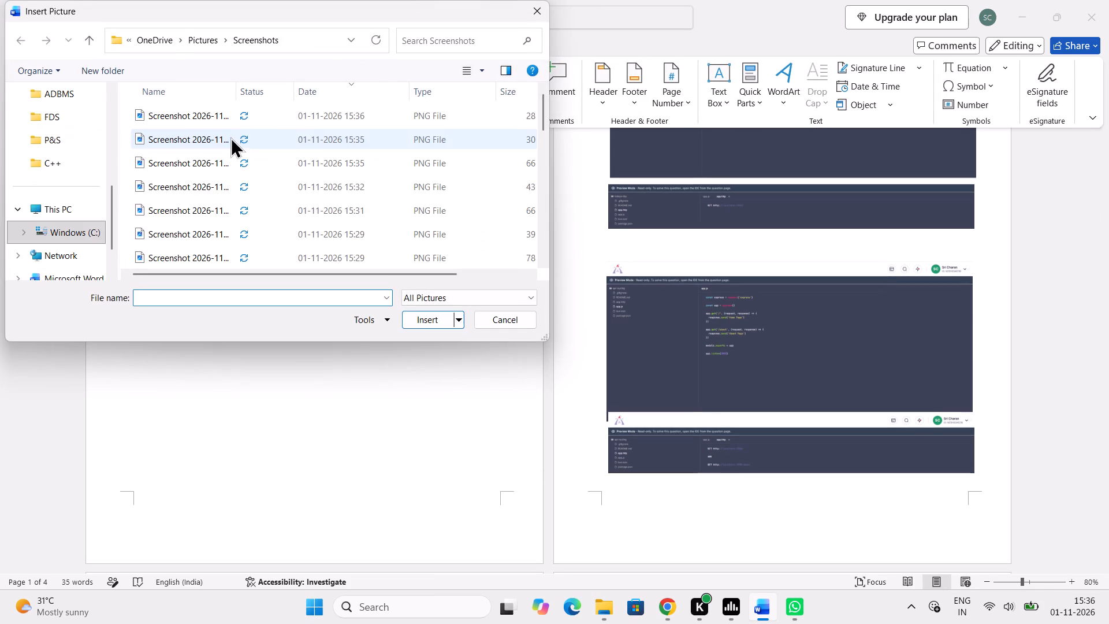
double_click(232, 118)
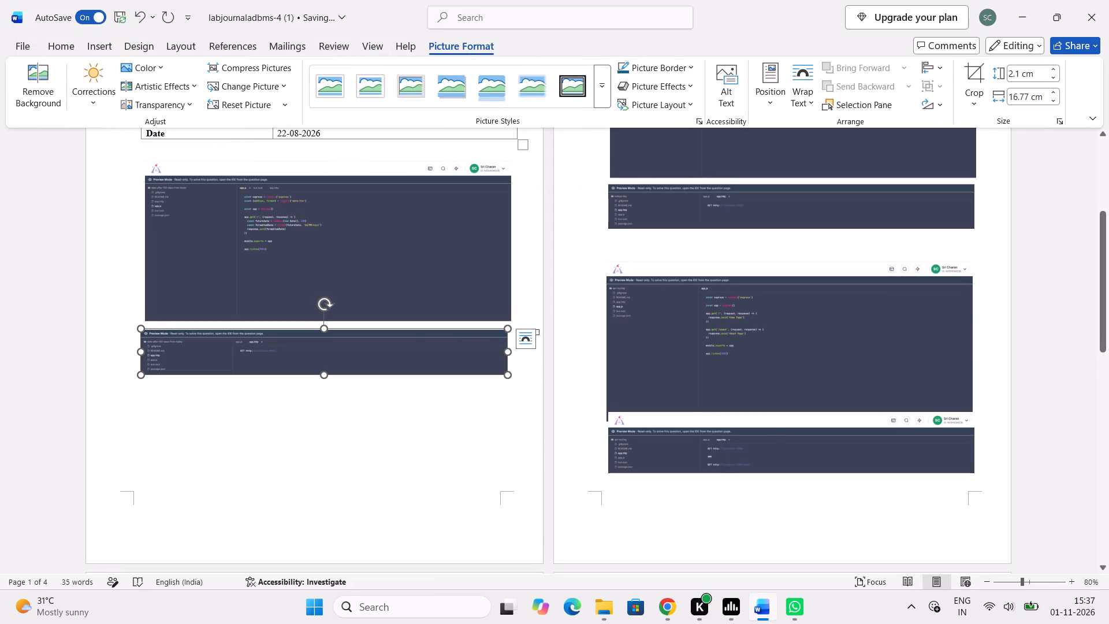
double_click(330, 344)
double_click(329, 344)
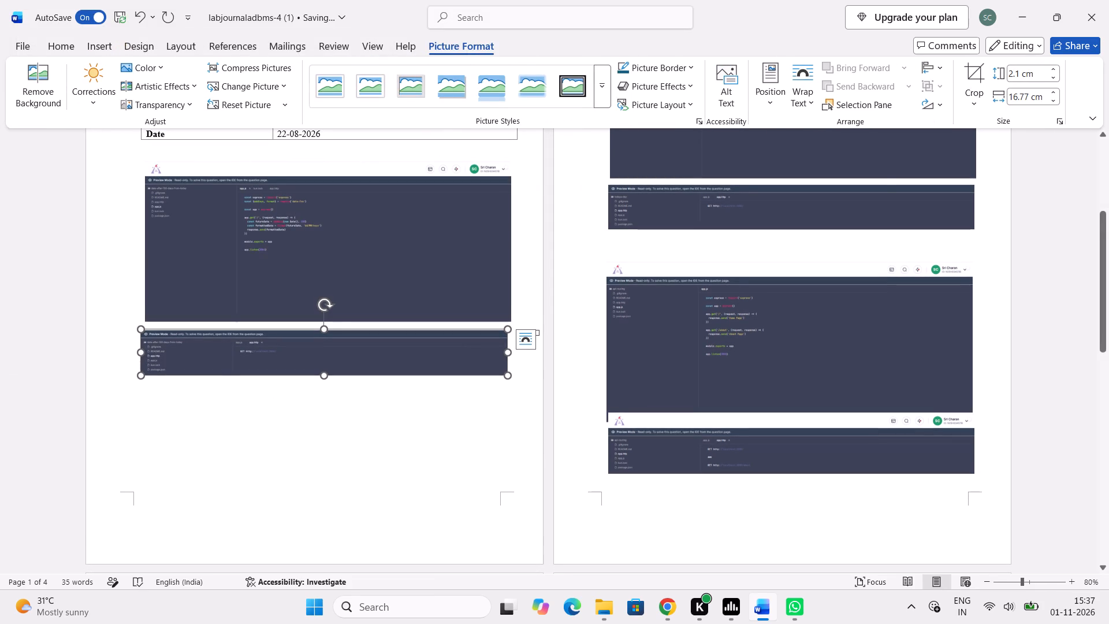
click(771, 106)
click(815, 303)
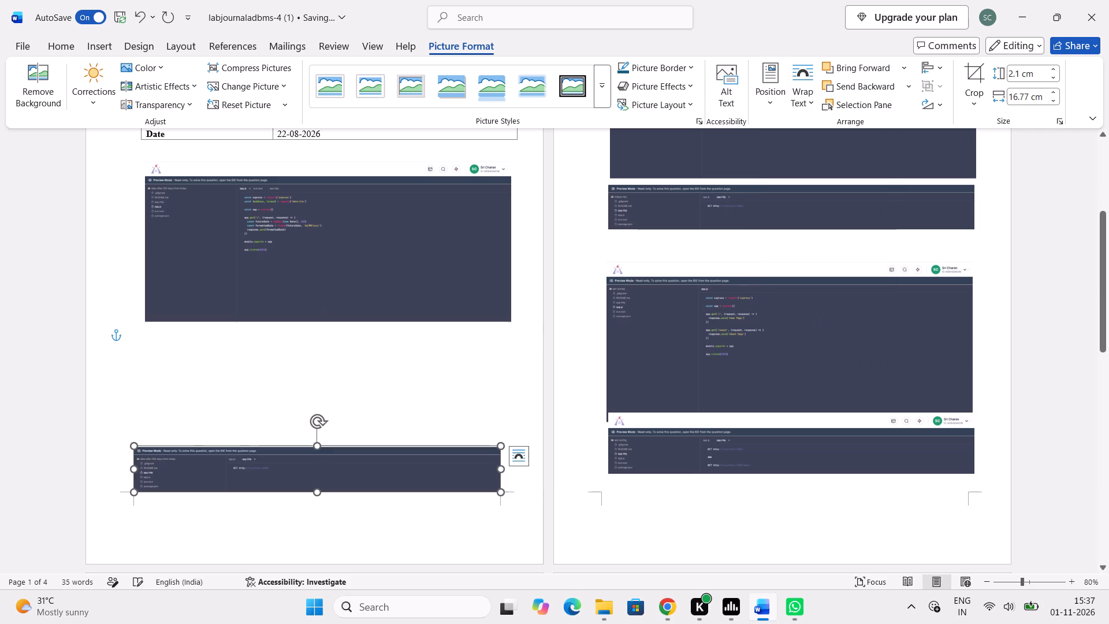
Move the first page's app.js screenshot down below the Date table and align the app.http strip directly beneath it.
double_click(330, 255)
drag(331, 255, 330, 321)
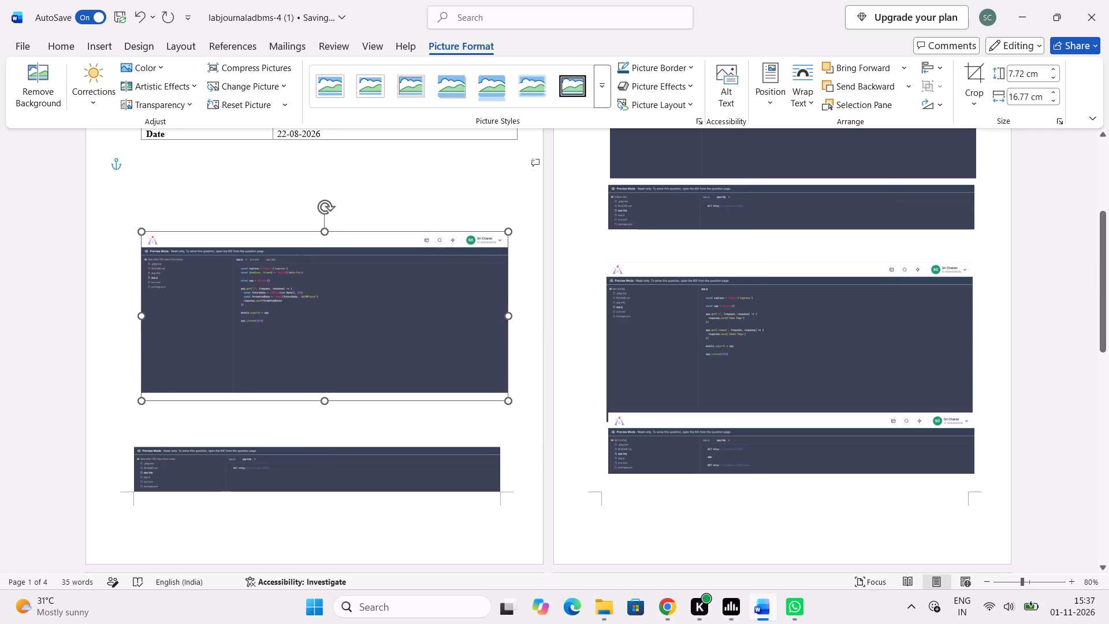
drag(330, 321, 327, 320)
drag(315, 473, 330, 439)
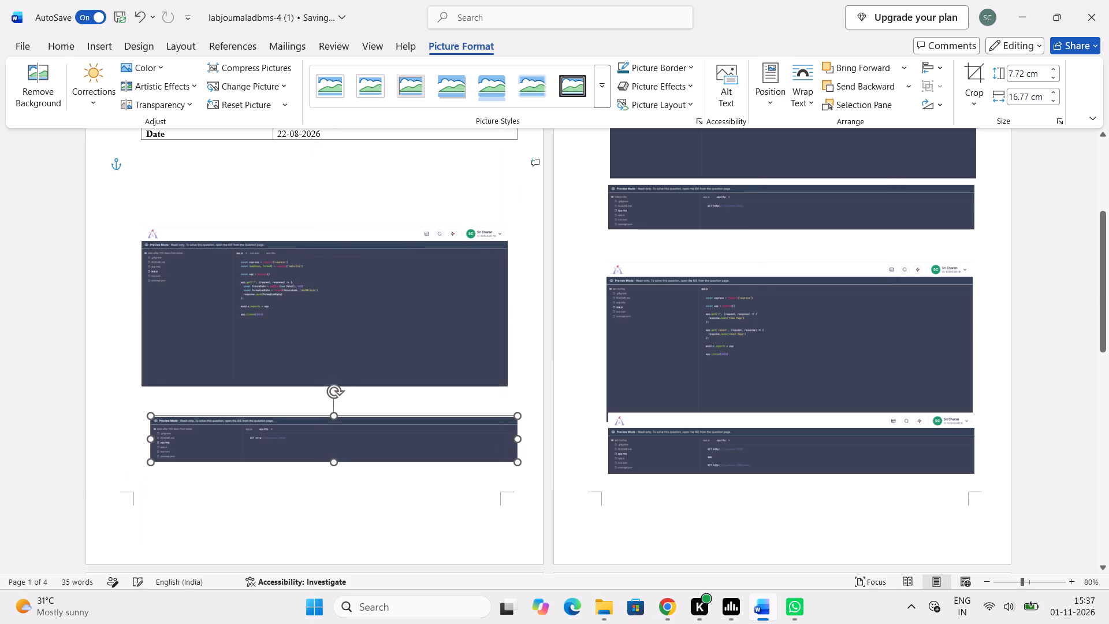
drag(330, 439, 321, 418)
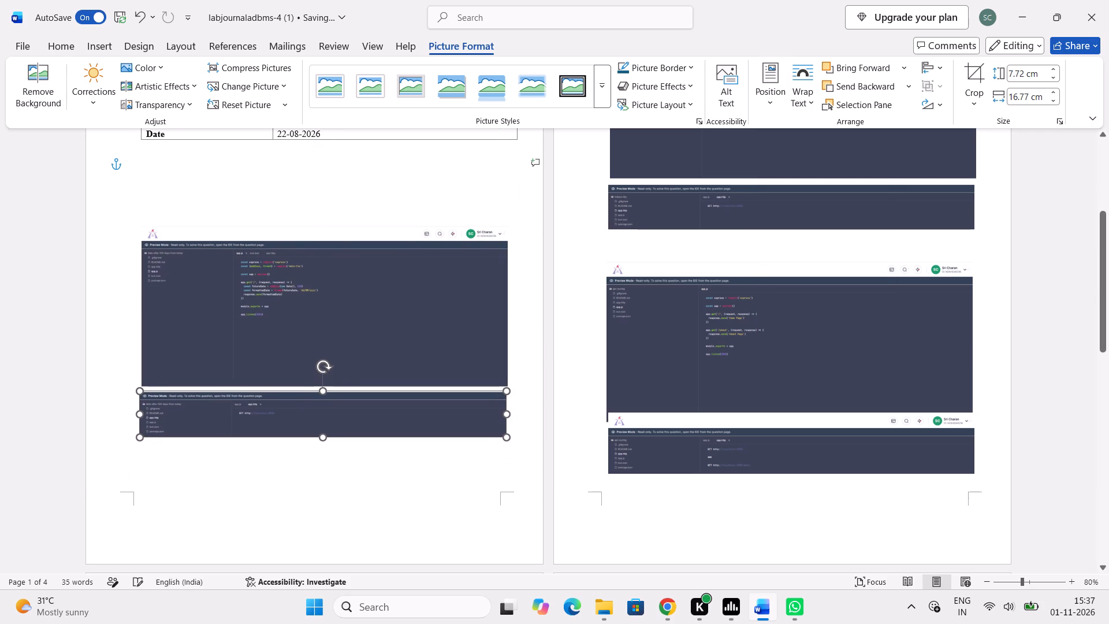
drag(321, 418, 321, 417)
Place the cursor below page three's screenshots, and in Chrome open the get-a-string question's code preview, closing the old preview tab.
scroll(507, 391, up, 8)
scroll(478, 392, down, 5)
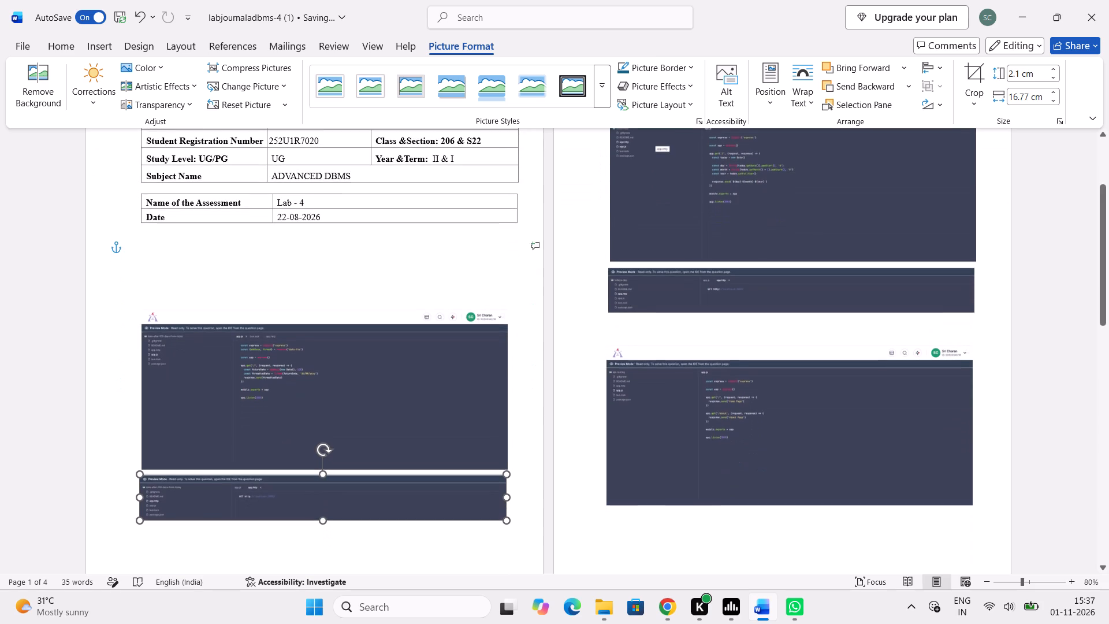
scroll(468, 378, down, 20)
scroll(468, 378, down, 5)
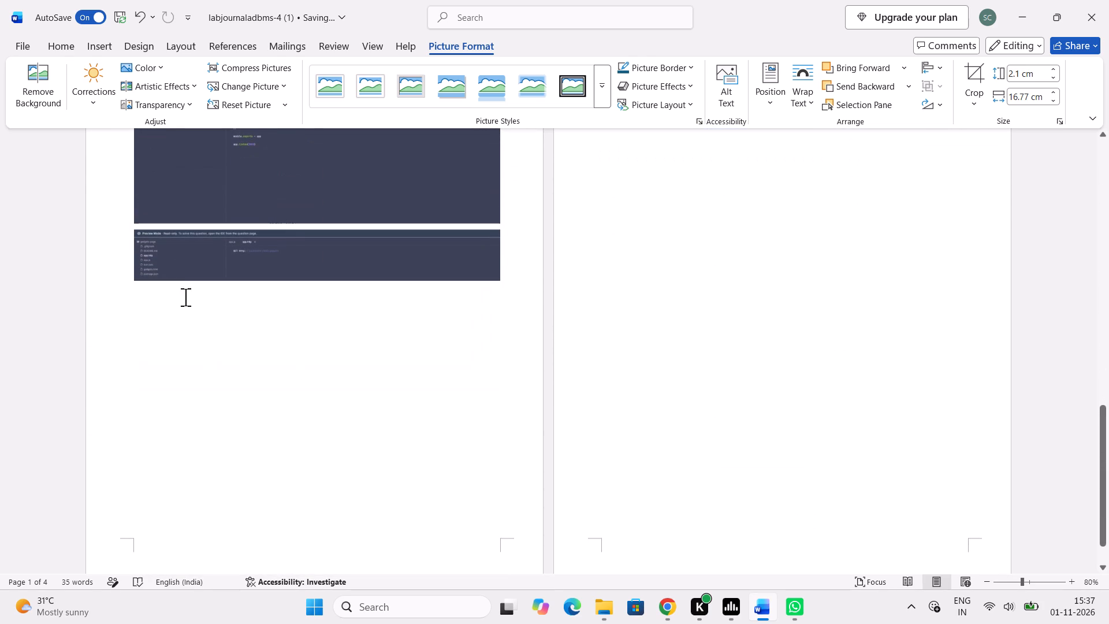
click(138, 320)
key(alt+Tab)
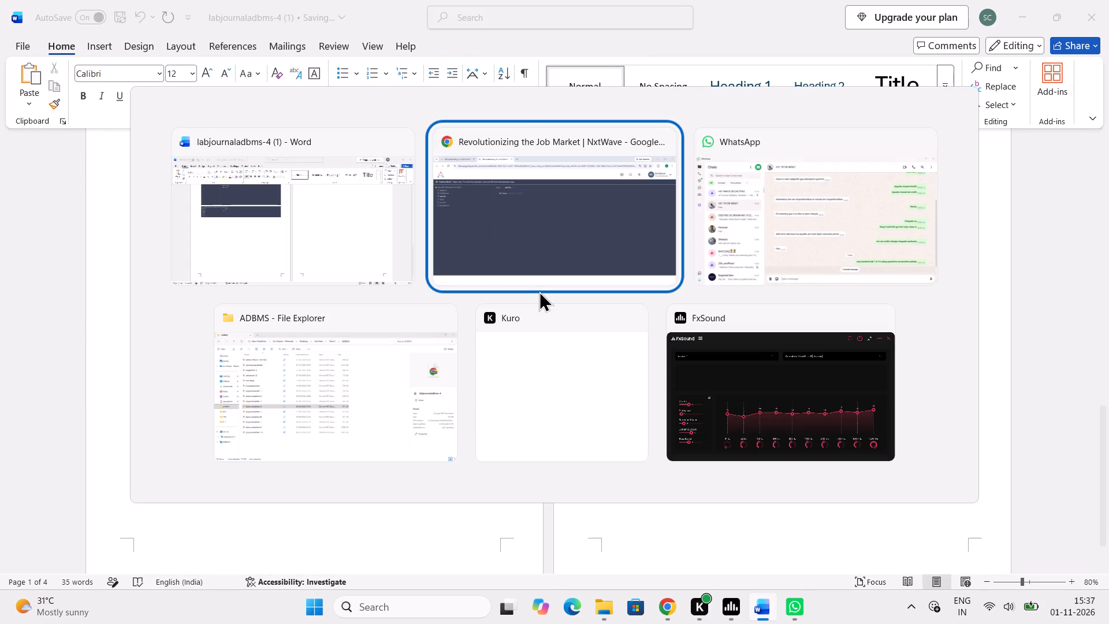
click(119, 2)
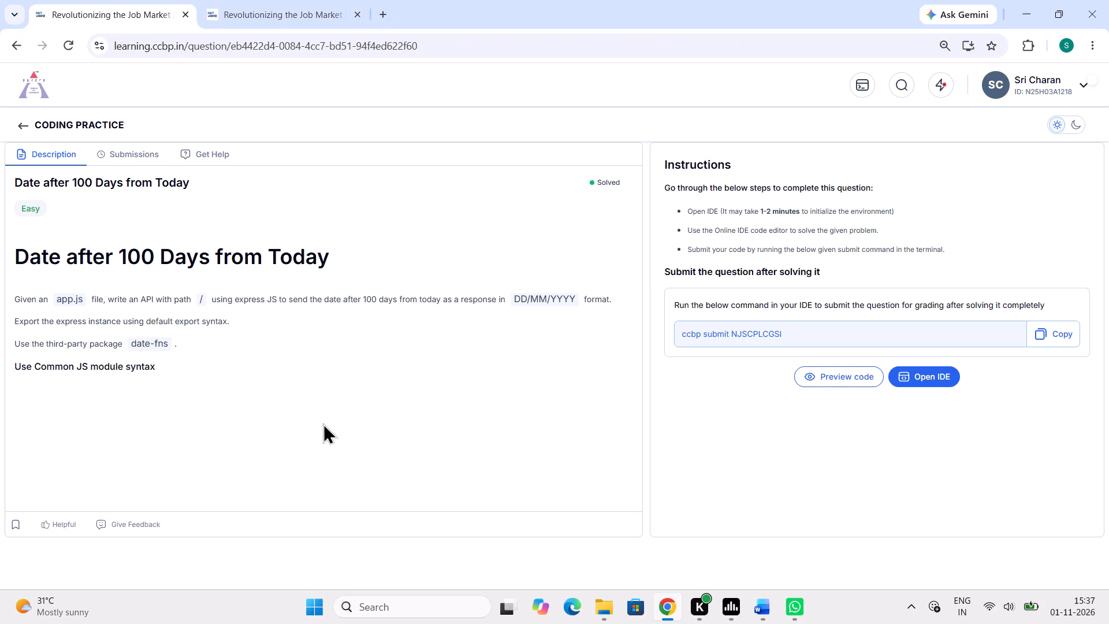
click(203, 218)
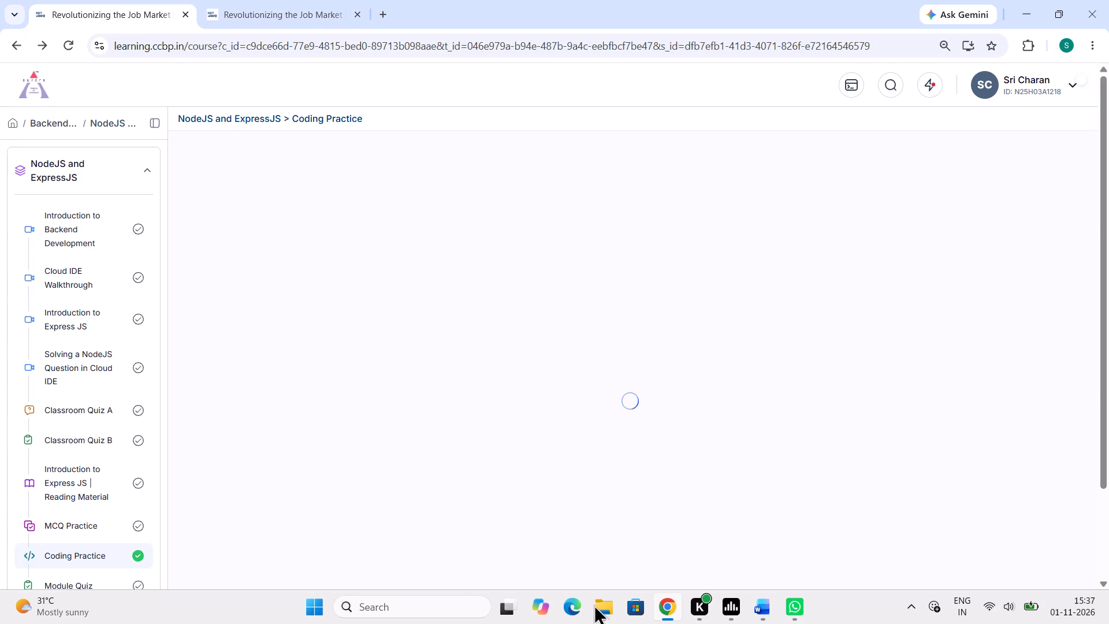
click(305, 484)
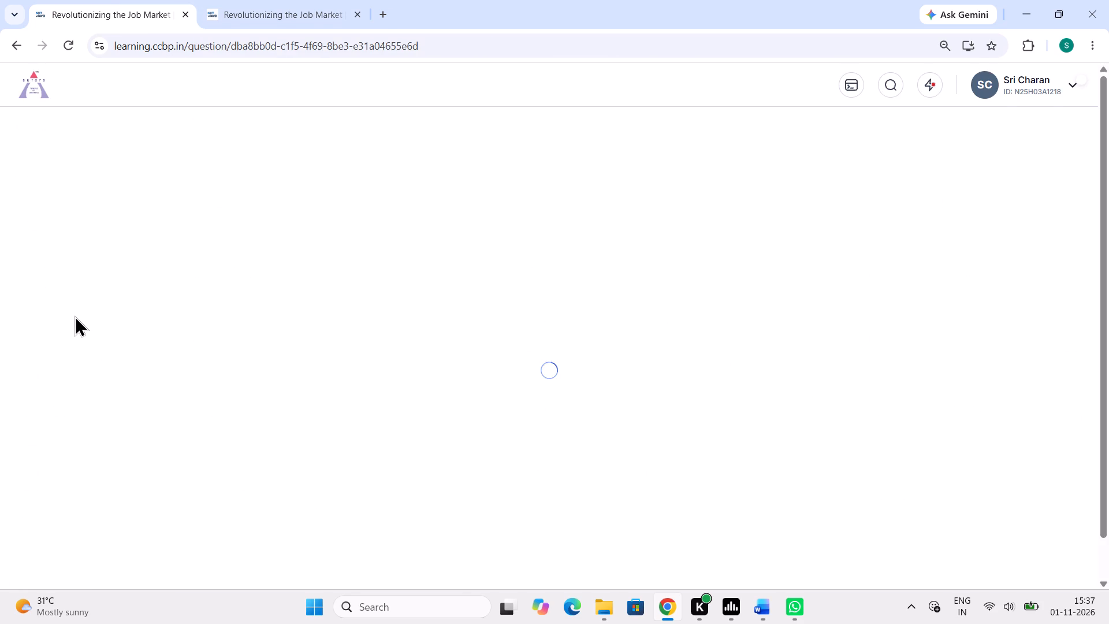
click(833, 372)
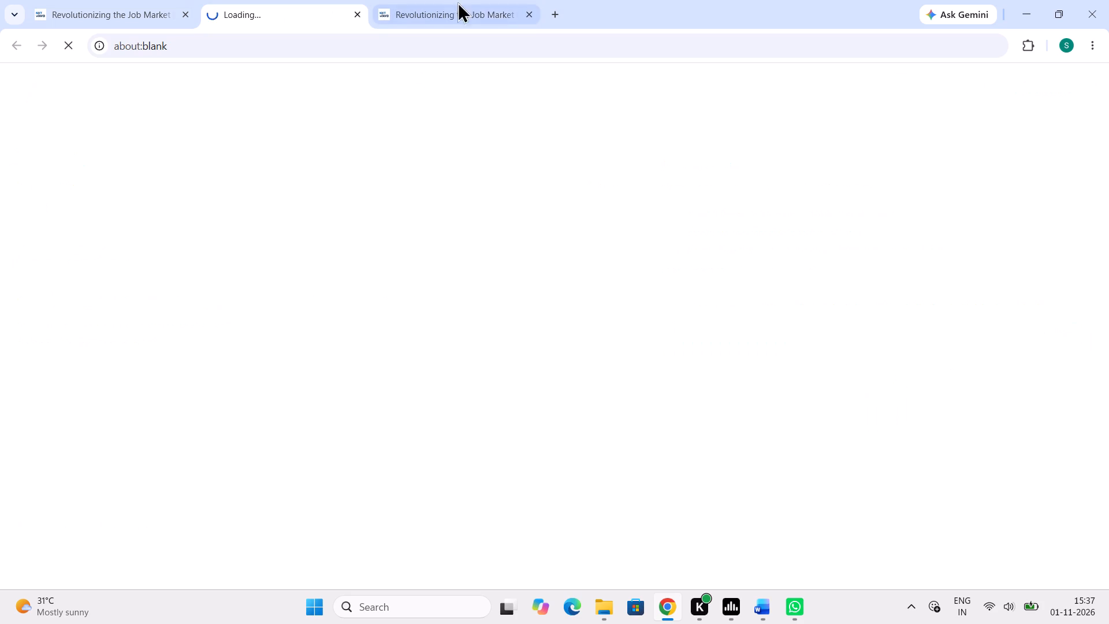
click(531, 18)
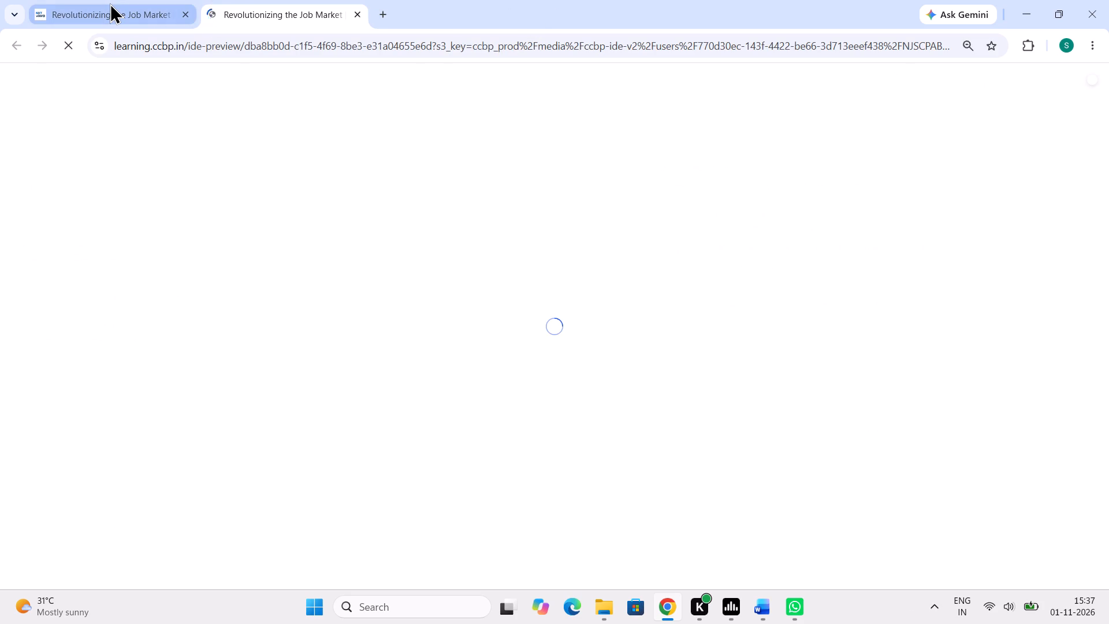
click(110, 3)
click(293, 7)
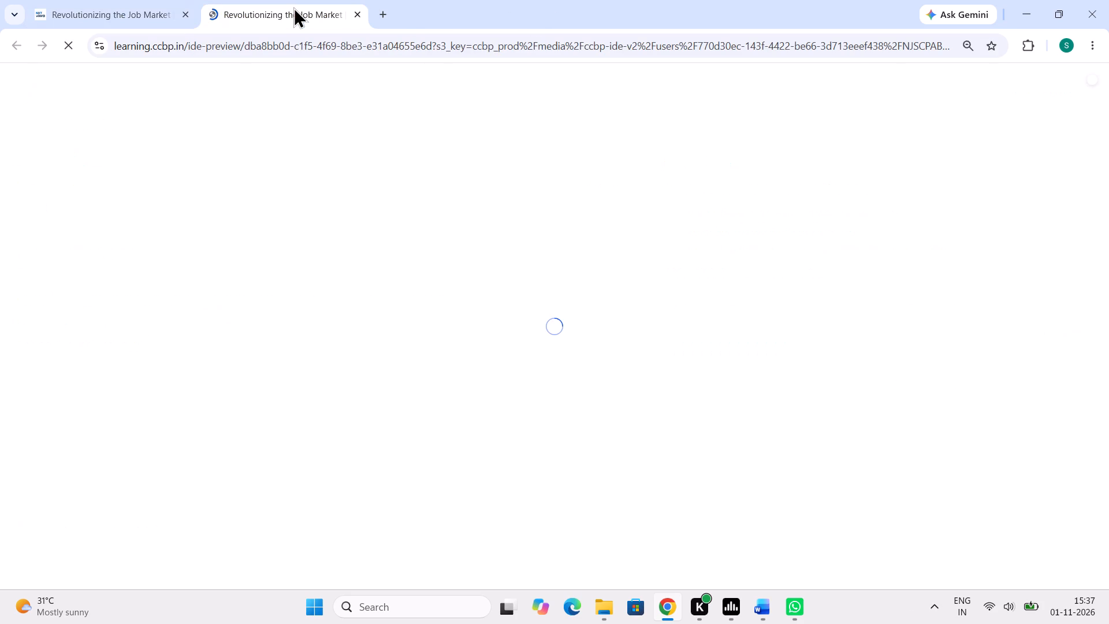
click(135, 3)
click(274, 3)
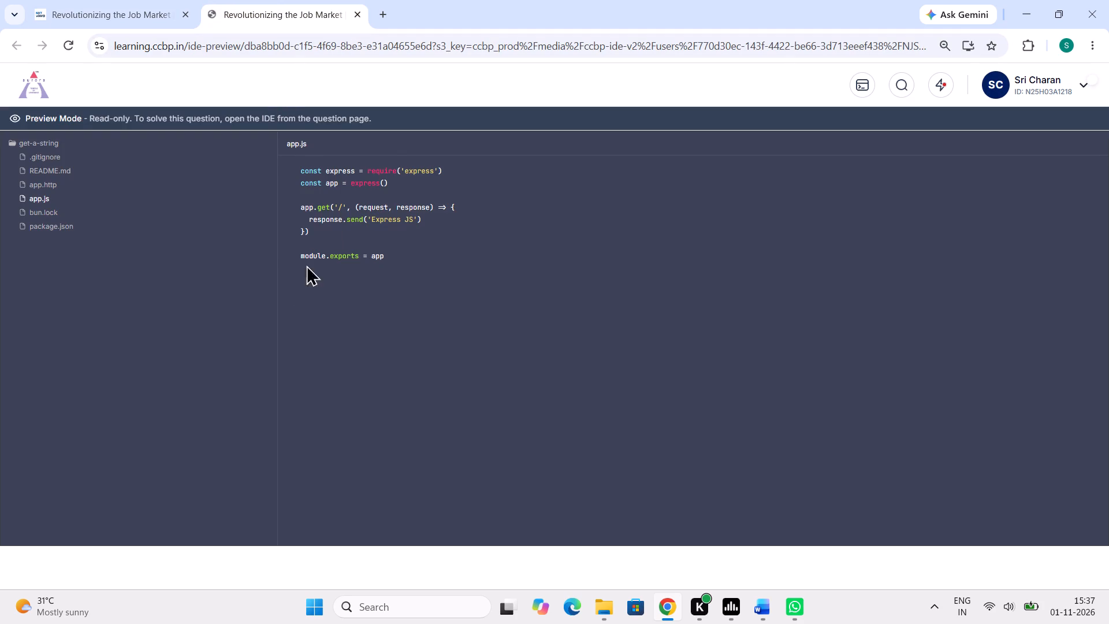
Capture the get-a-string app.js preview from the site header to the editor's bottom edge and paste it into Word's third page.
key(Print)
drag(0, 64, 758, 434)
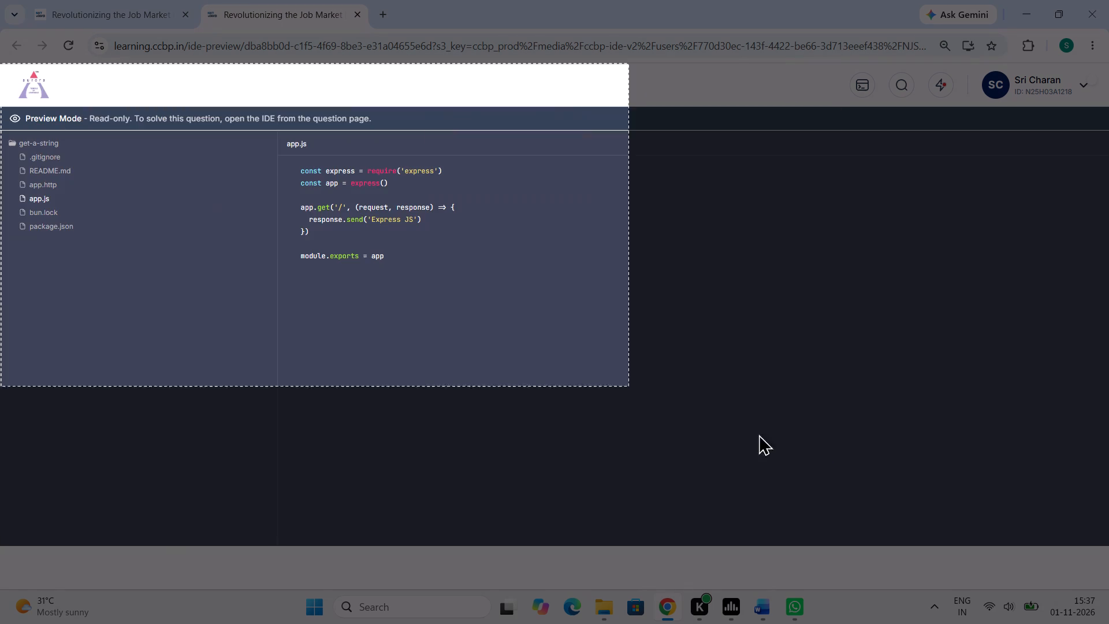
drag(758, 434, 1108, 545)
key(alt+Tab)
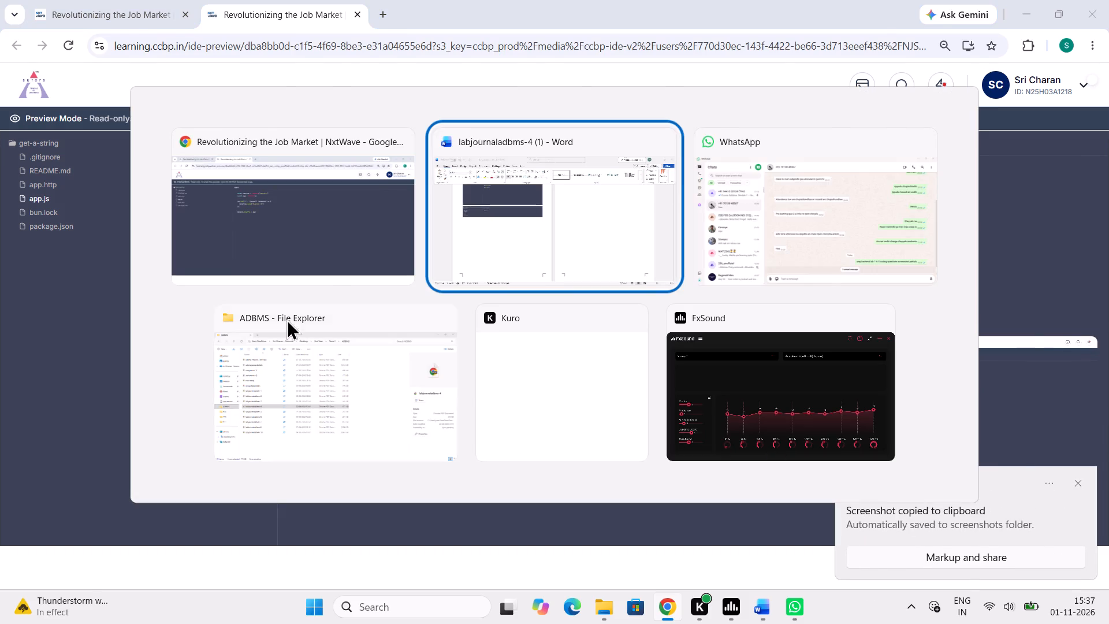
key(ctrl+v)
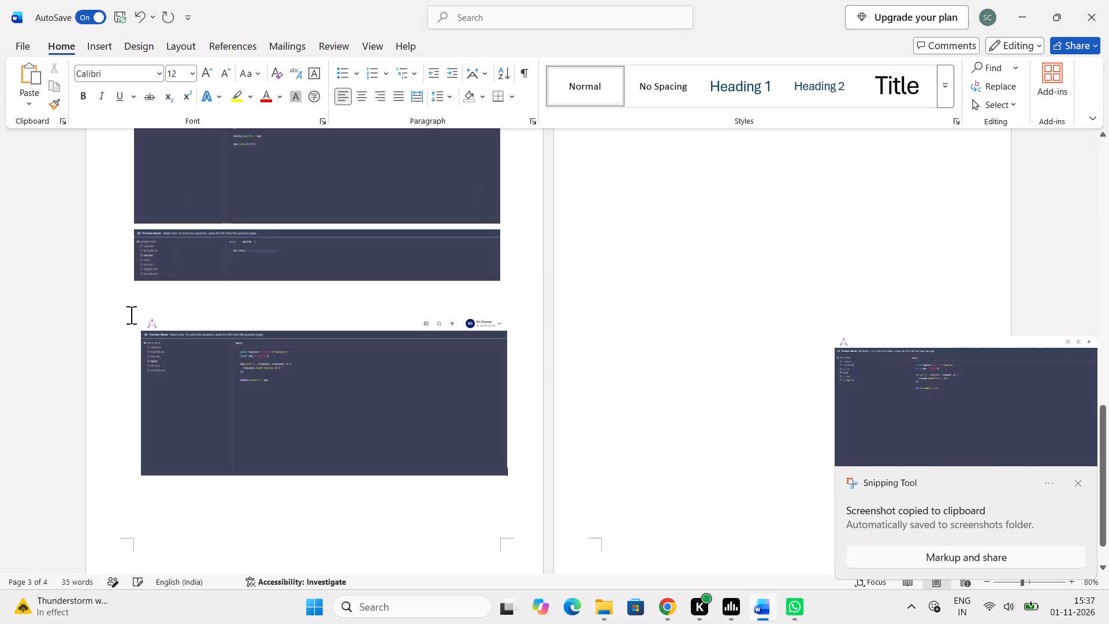
Capture get-a-string's app.http from the Preview Mode bar to just below the file list and paste it after the app.js screenshot in Word.
key(alt+Tab)
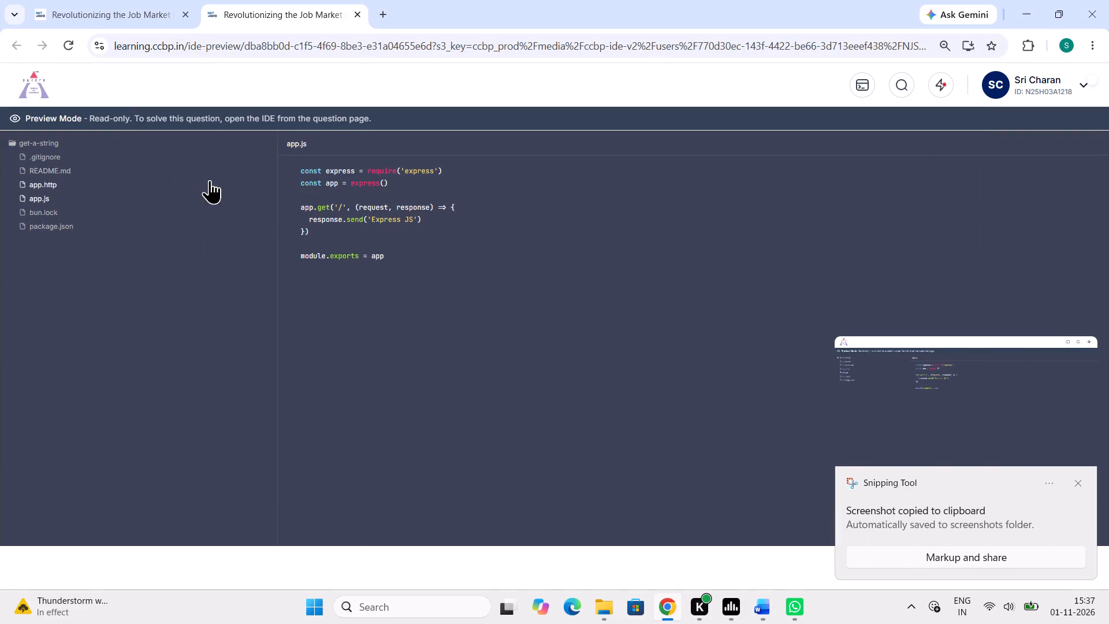
click(43, 181)
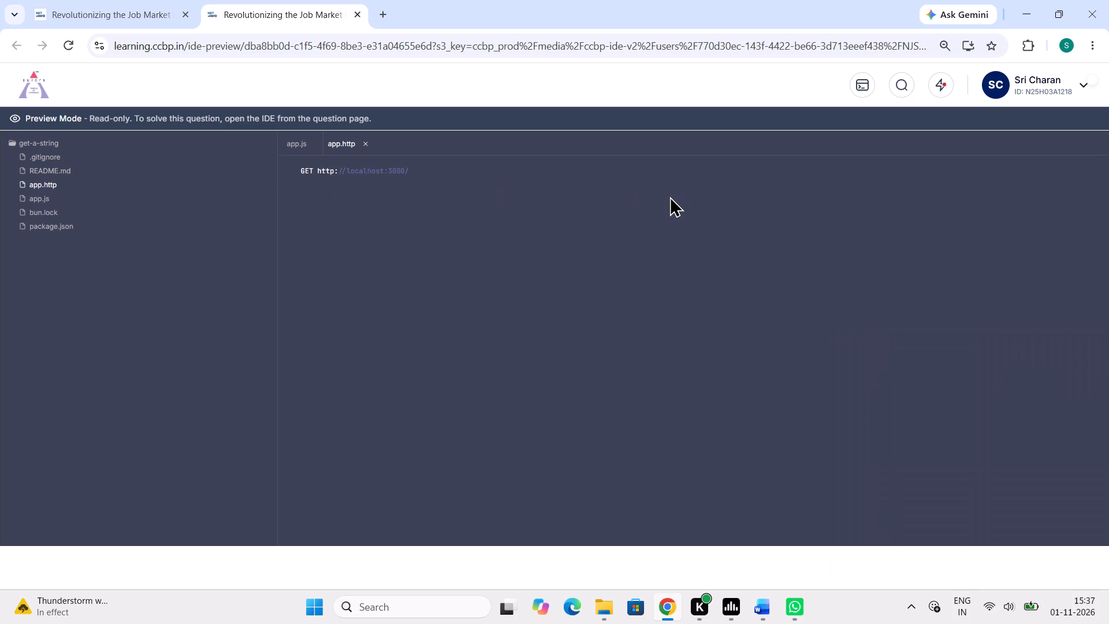
key(Print)
drag(0, 106, 1108, 244)
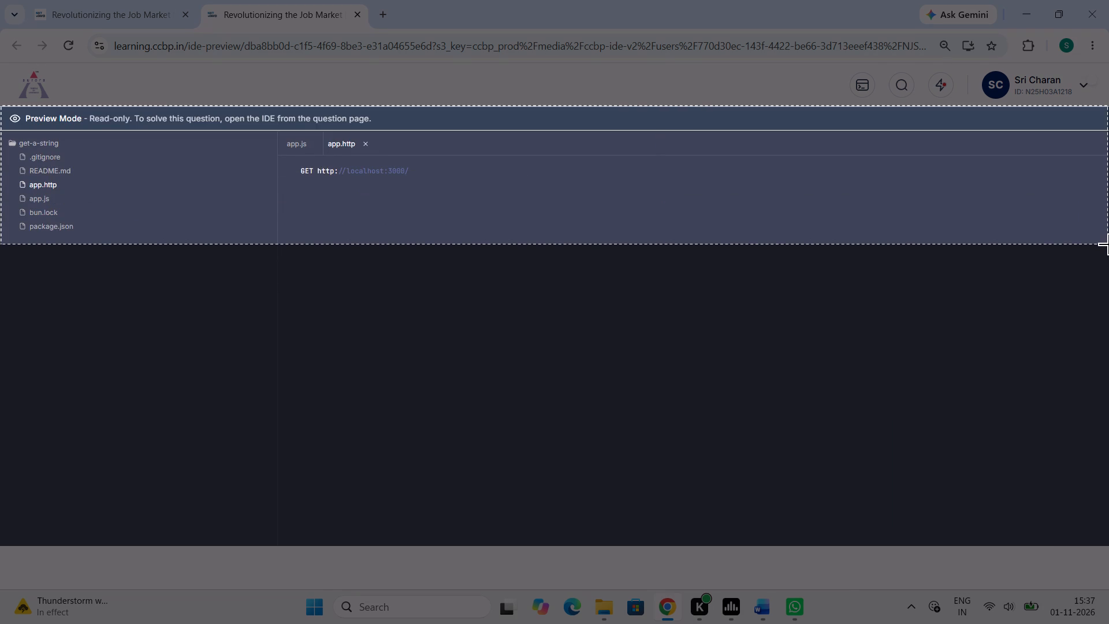
drag(1108, 244, 1108, 242)
key(alt+Tab)
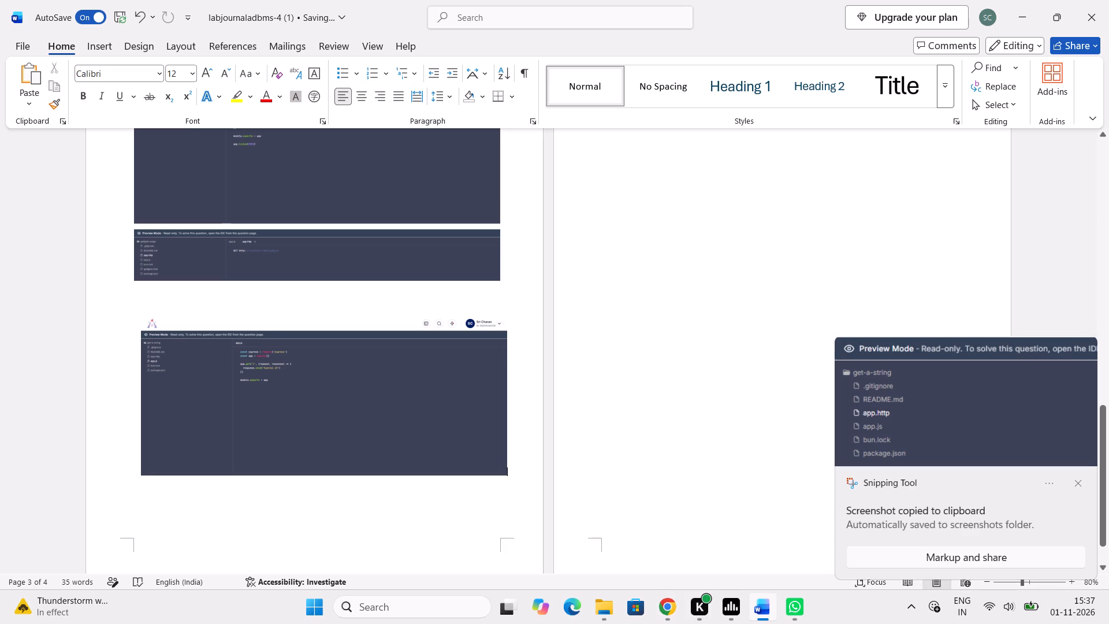
click(142, 489)
key(ctrl+v)
Position the get-a-string app.js screenshot bottom centre with text wrapping and move it up closer to page three's app.http strip.
scroll(256, 469, down, 6)
scroll(256, 469, up, 6)
double_click(277, 472)
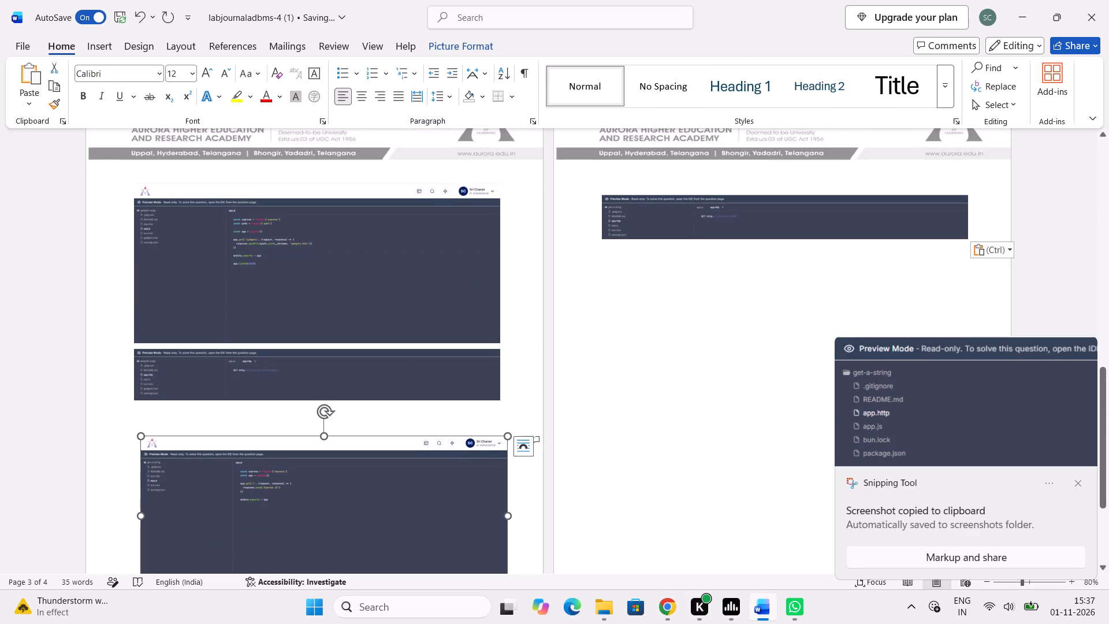
click(773, 92)
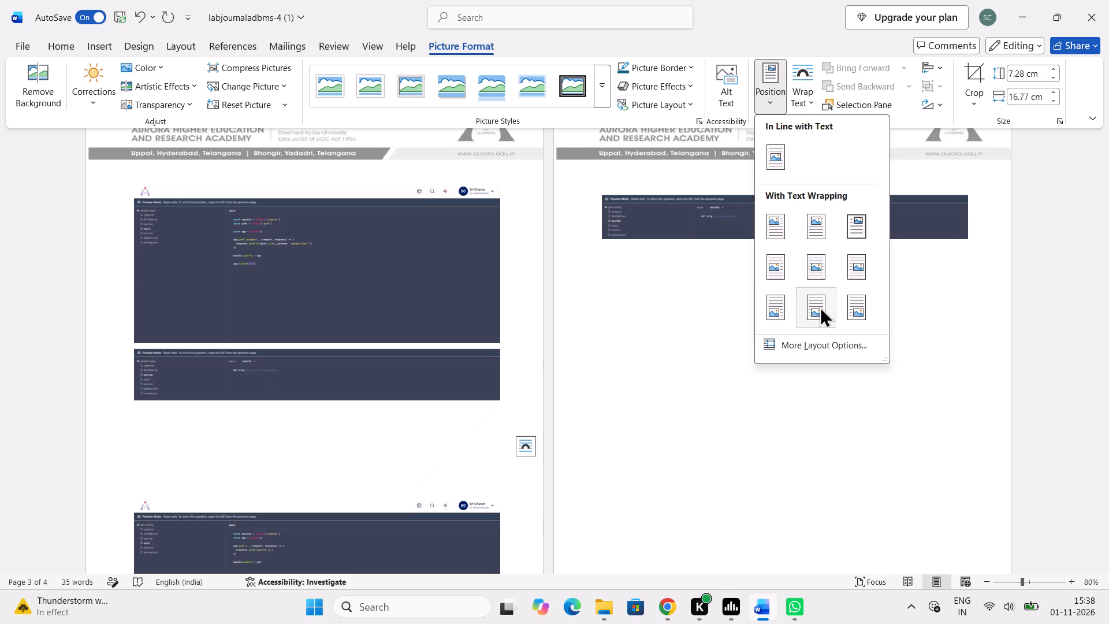
click(820, 306)
scroll(336, 510, down, 5)
click(317, 450)
drag(317, 455, 317, 451)
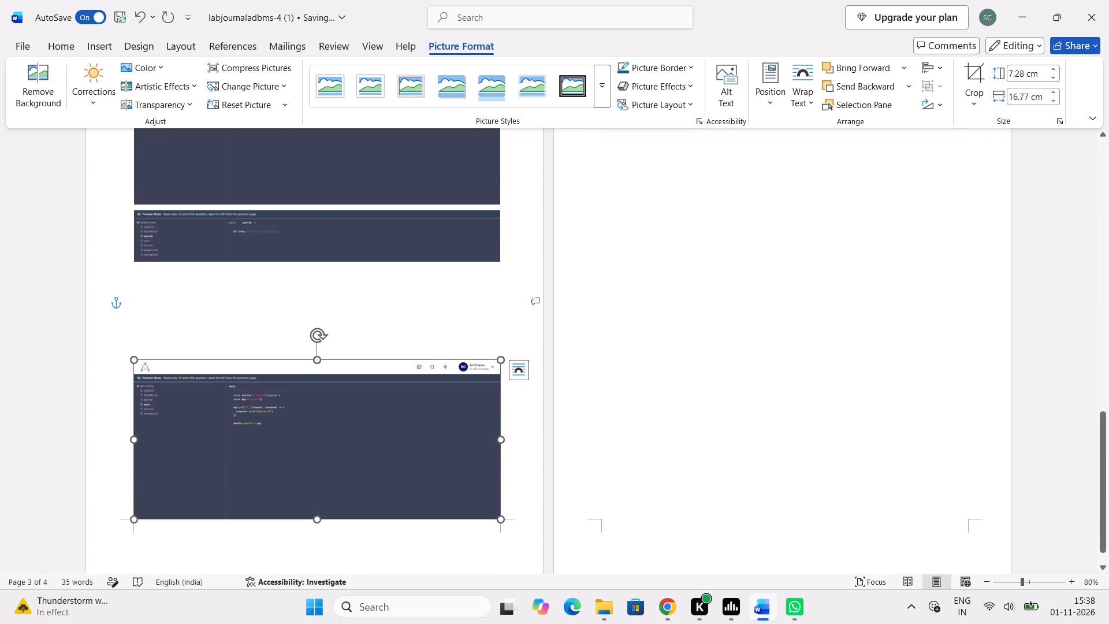
drag(317, 451, 318, 398)
Position the get-a-string app.http strip on page four at bottom centre with text wrapping.
scroll(318, 398, down, 3)
scroll(318, 398, up, 4)
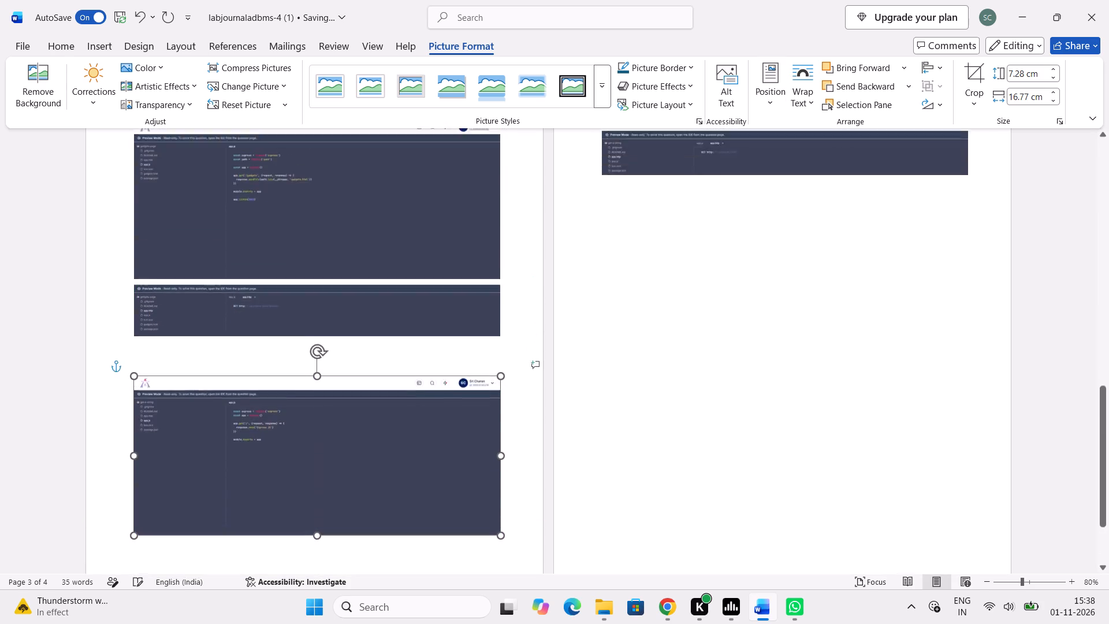
scroll(318, 398, up, 7)
double_click(814, 353)
double_click(806, 361)
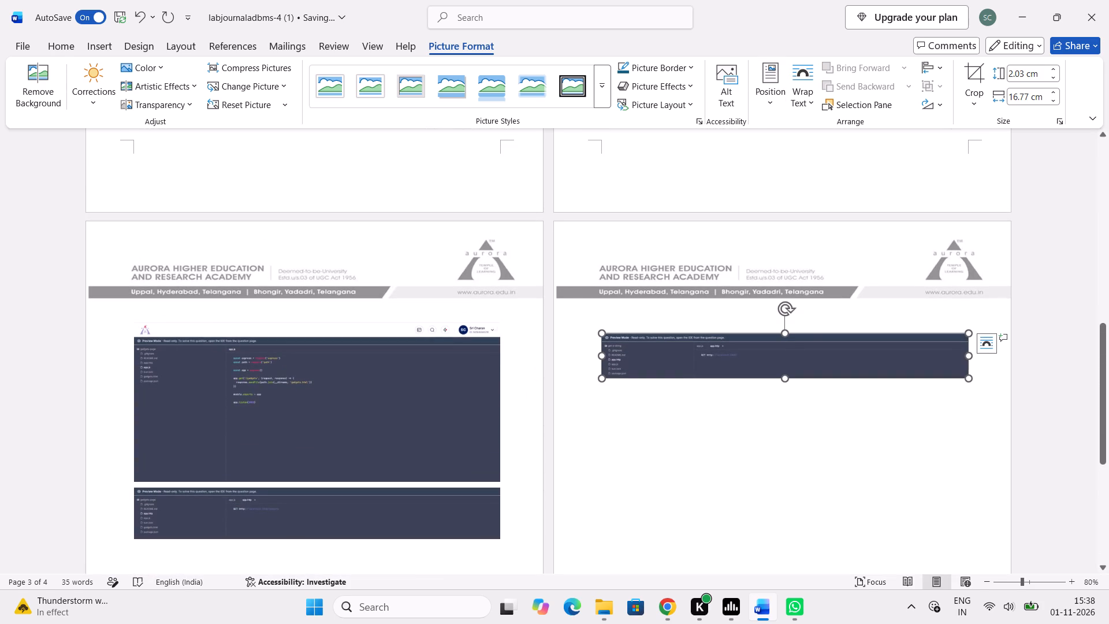
double_click(757, 354)
click(756, 102)
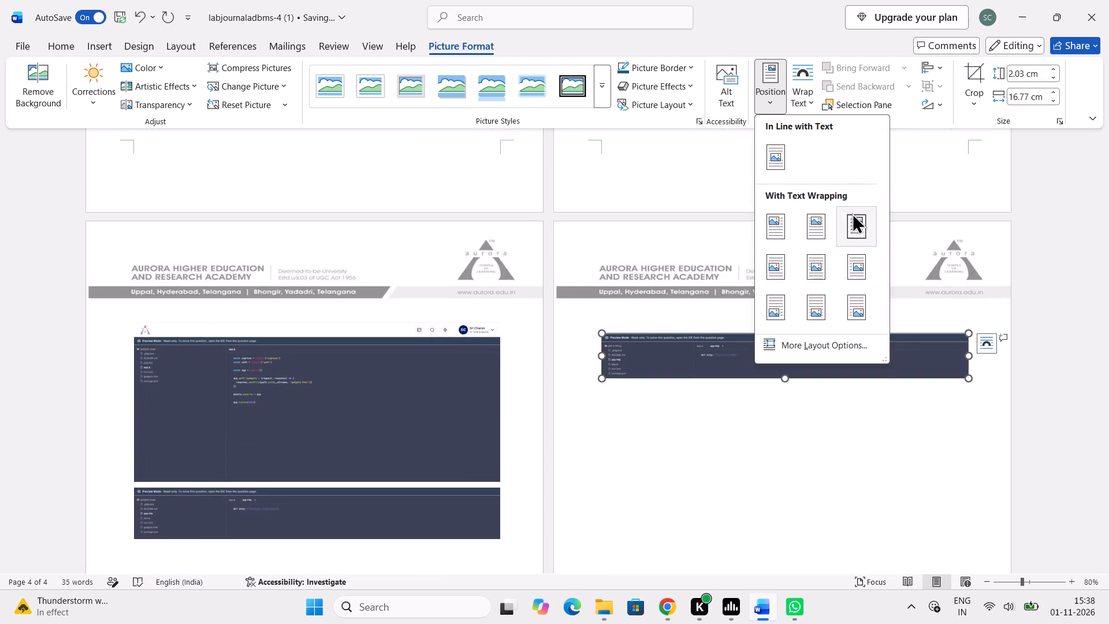
click(818, 309)
scroll(739, 362, down, 17)
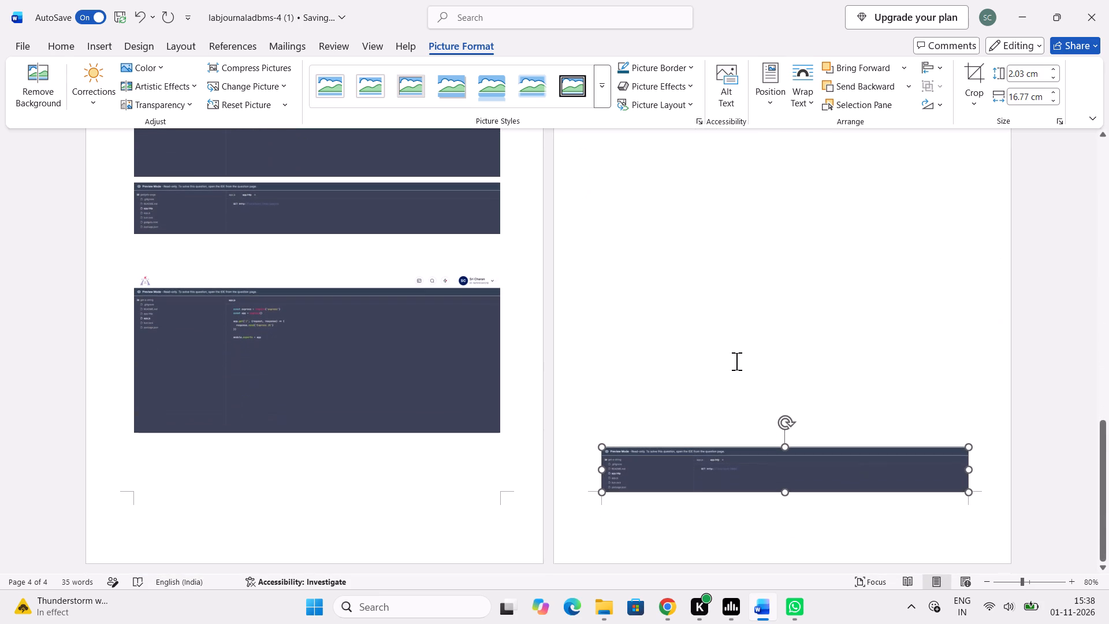
Move the get-a-string app.http strip from page four to page three, directly beneath its app.js screenshot.
scroll(736, 361, down, 2)
drag(783, 460, 318, 454)
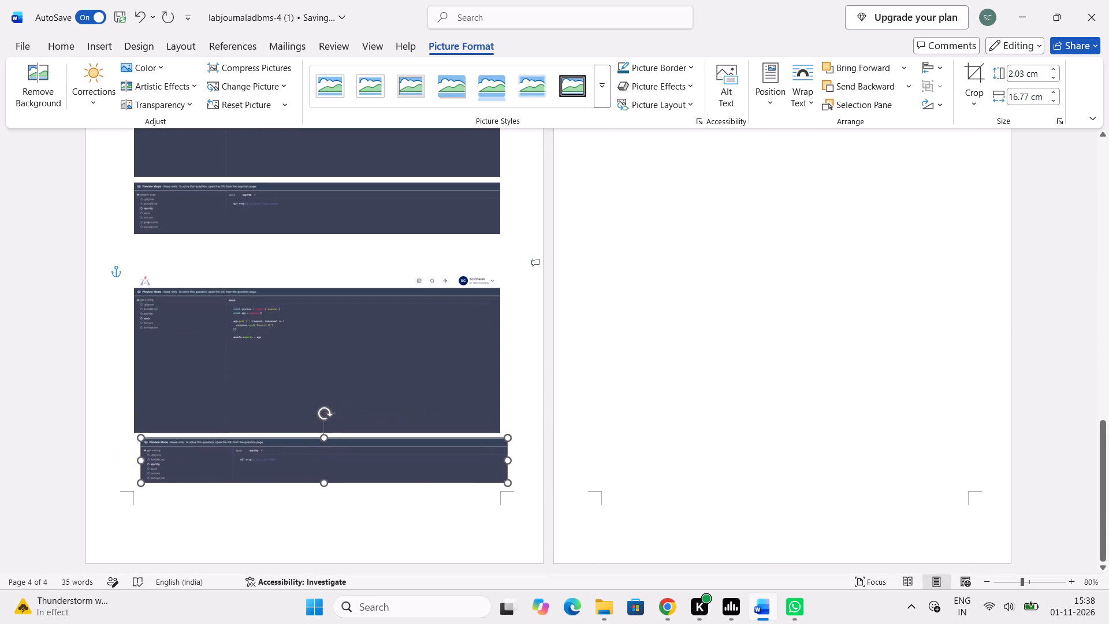
drag(318, 454, 311, 452)
Crop the site header off page two's lower app.http strip, reducing its height to about 2.1 cm.
scroll(311, 452, up, 12)
scroll(311, 452, up, 11)
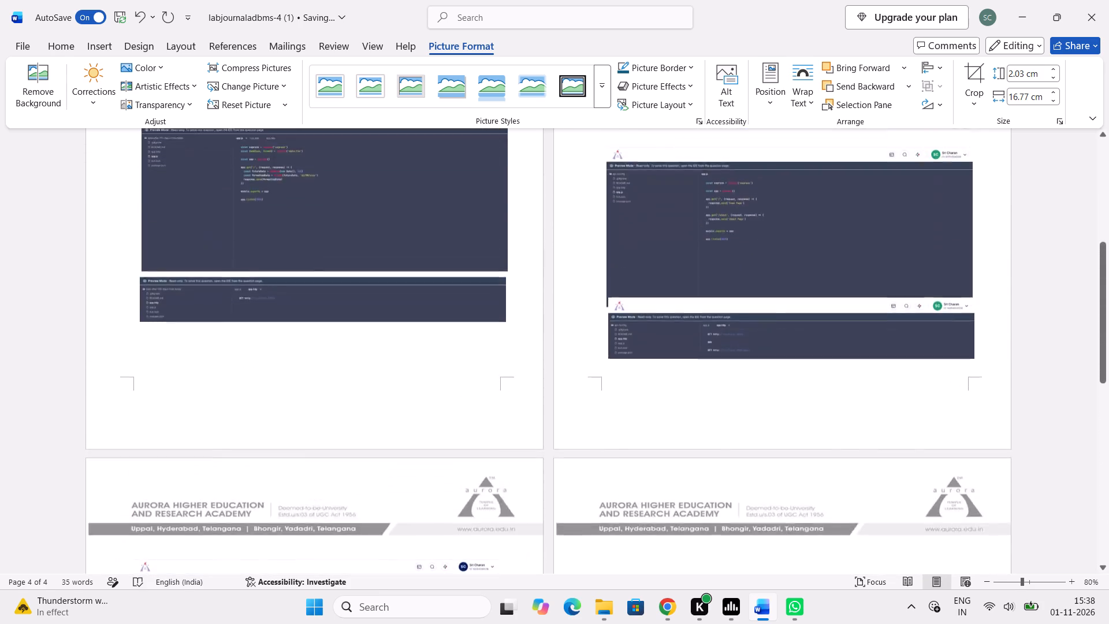
scroll(311, 452, up, 2)
scroll(311, 452, down, 1)
scroll(311, 452, up, 2)
click(734, 508)
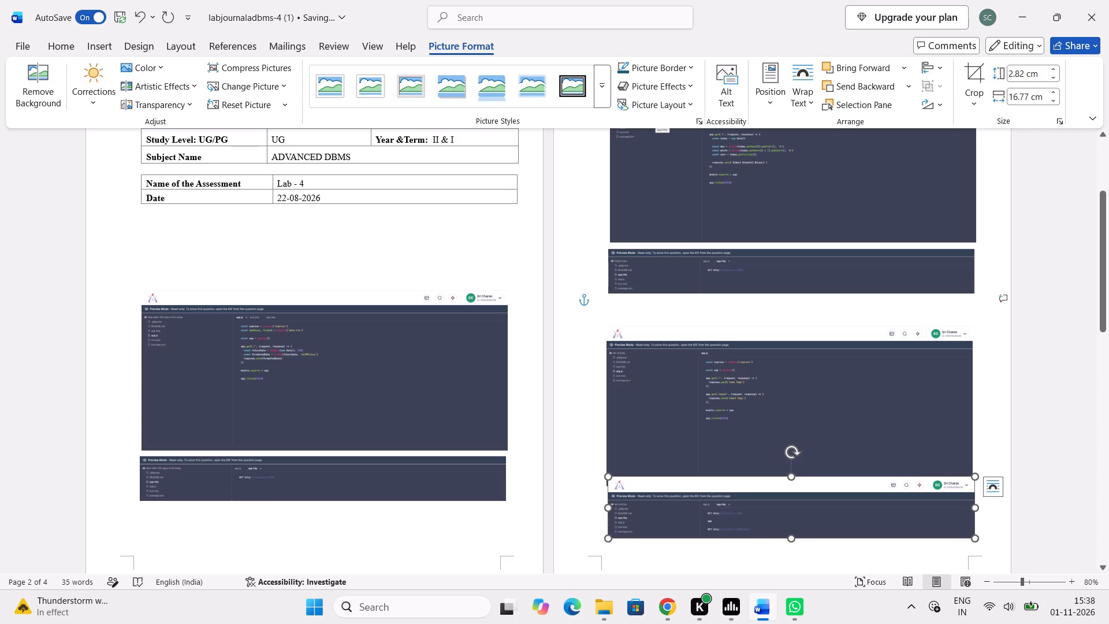
right_click(797, 510)
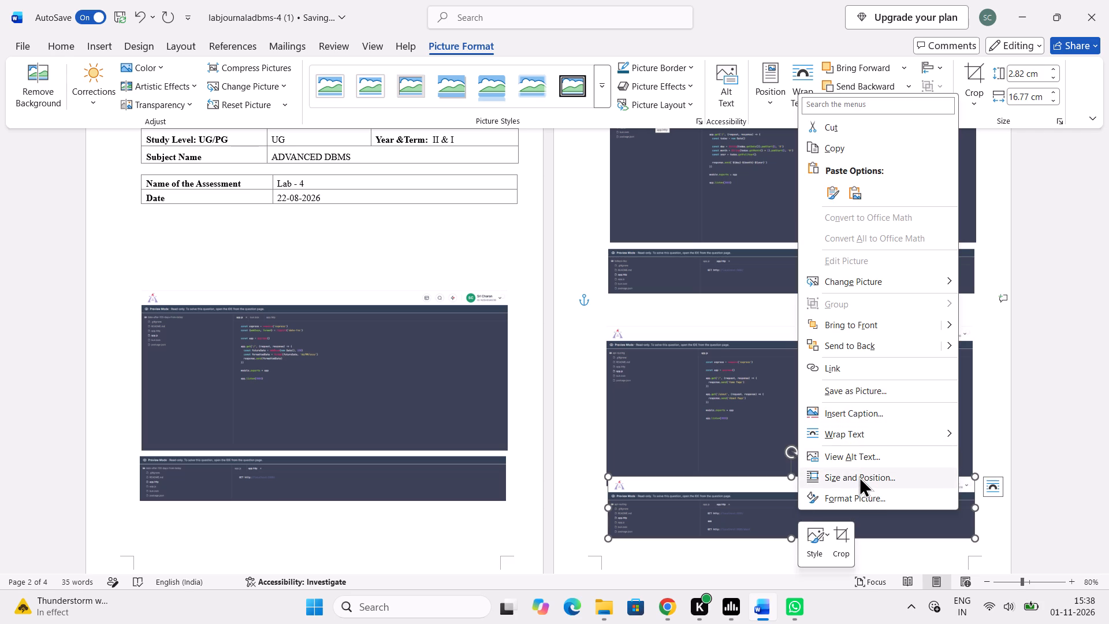
click(839, 538)
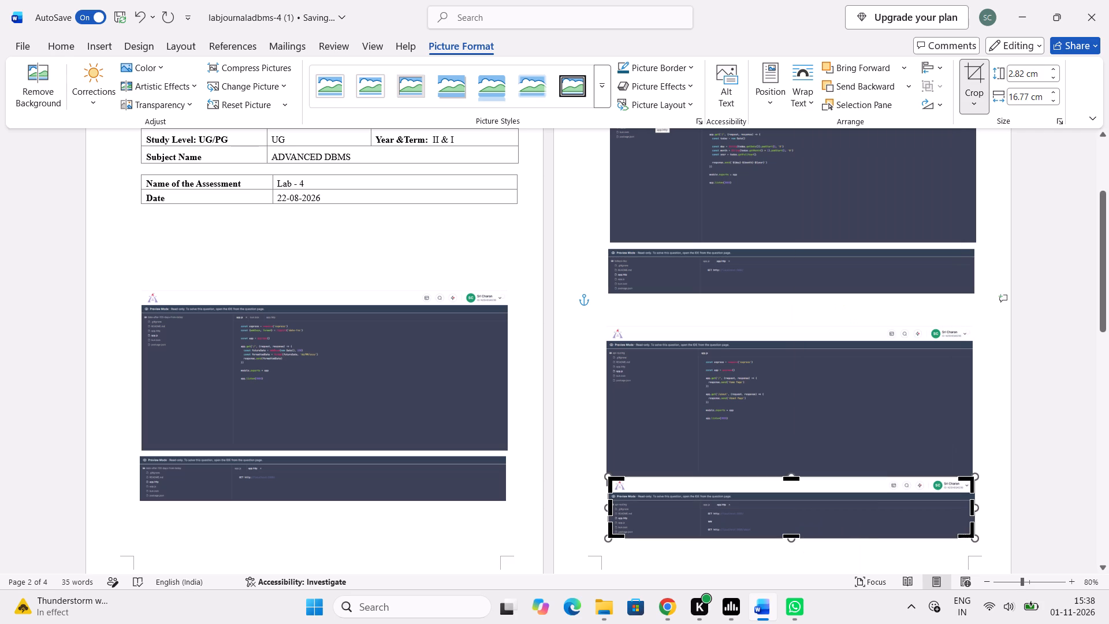
drag(791, 480, 791, 491)
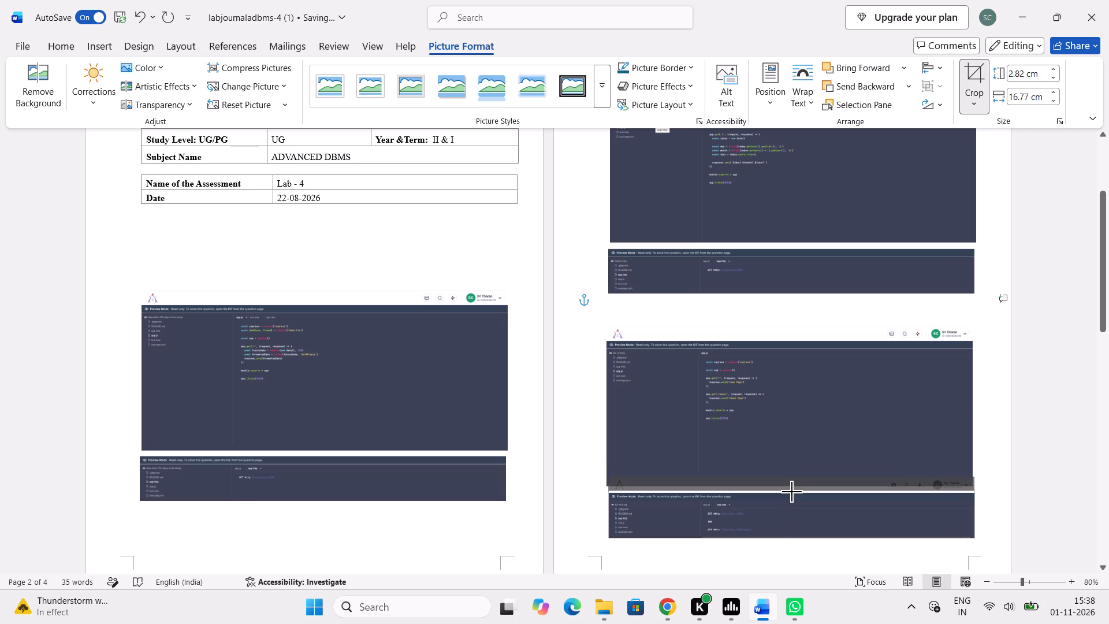
drag(791, 491, 791, 493)
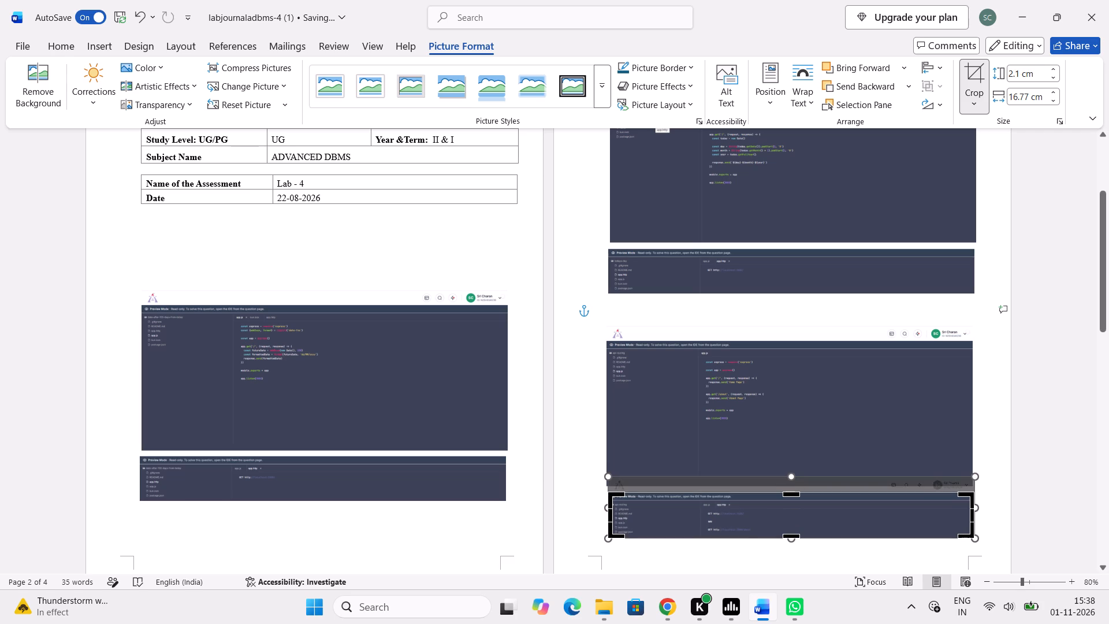
key(Return)
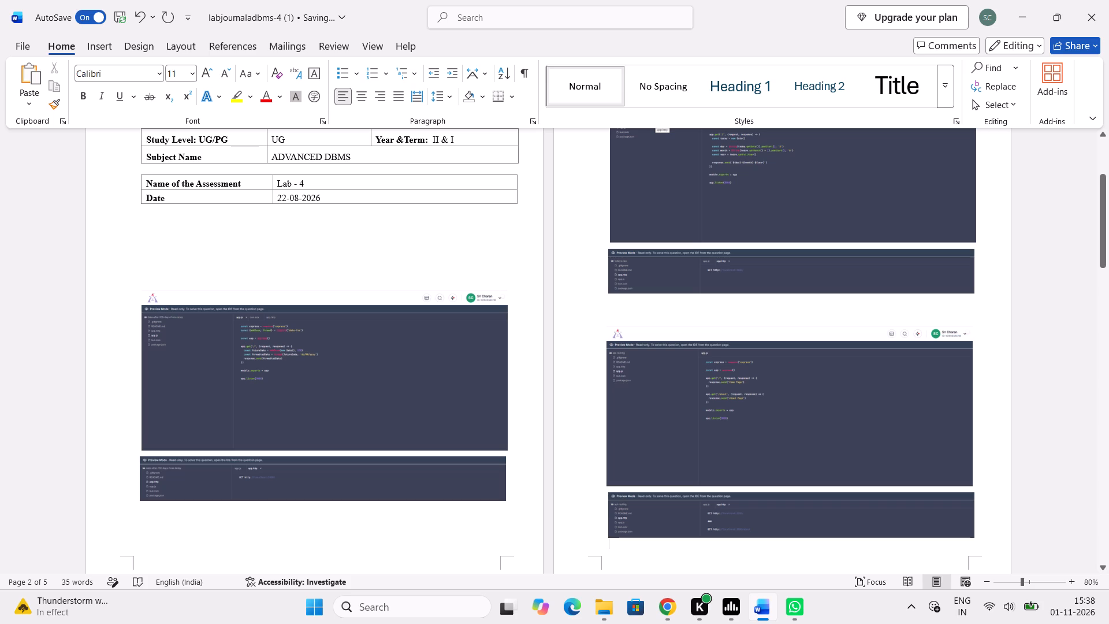
Move the shifted get-a-string app.js screenshot and its app.http strip back onto page three, with the strip beneath the screenshot.
scroll(250, 410, down, 6)
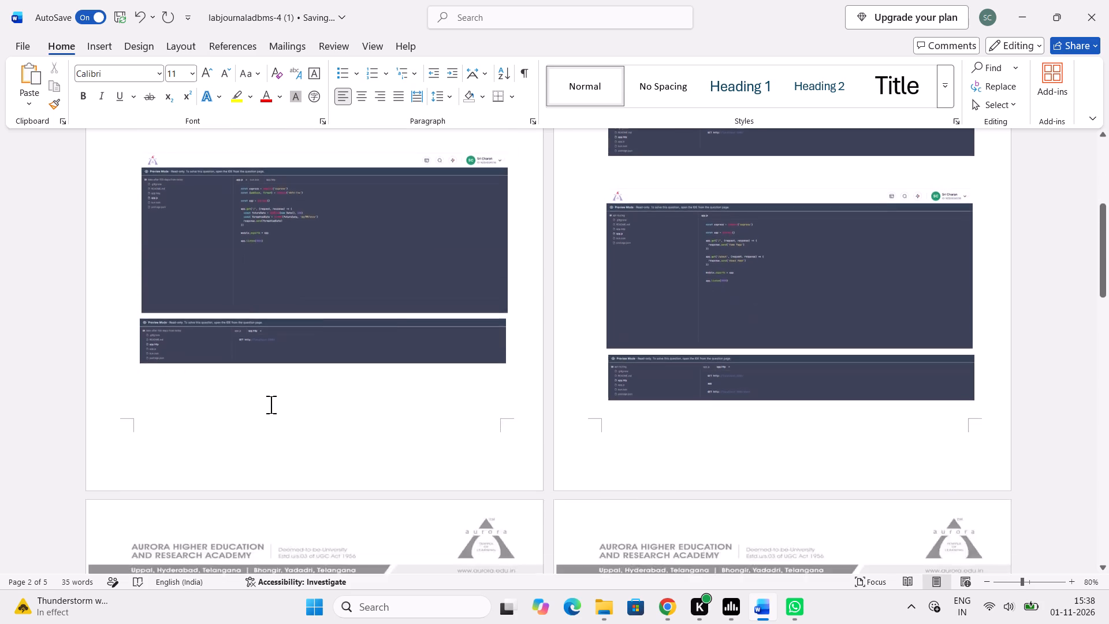
scroll(271, 404, down, 14)
scroll(271, 405, down, 9)
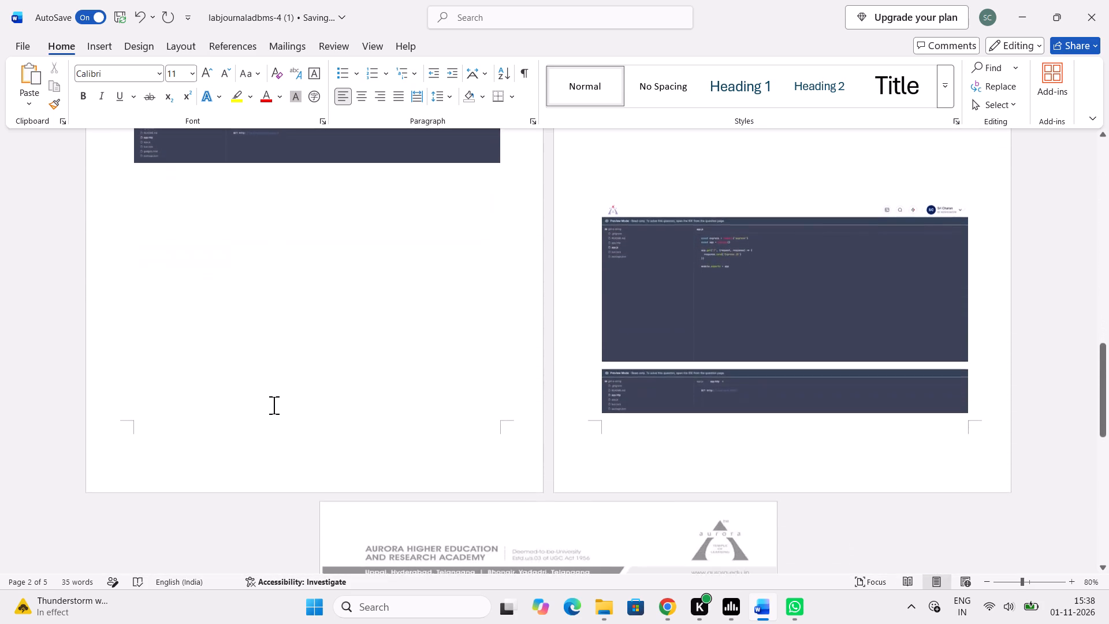
scroll(532, 447, up, 13)
scroll(533, 451, down, 12)
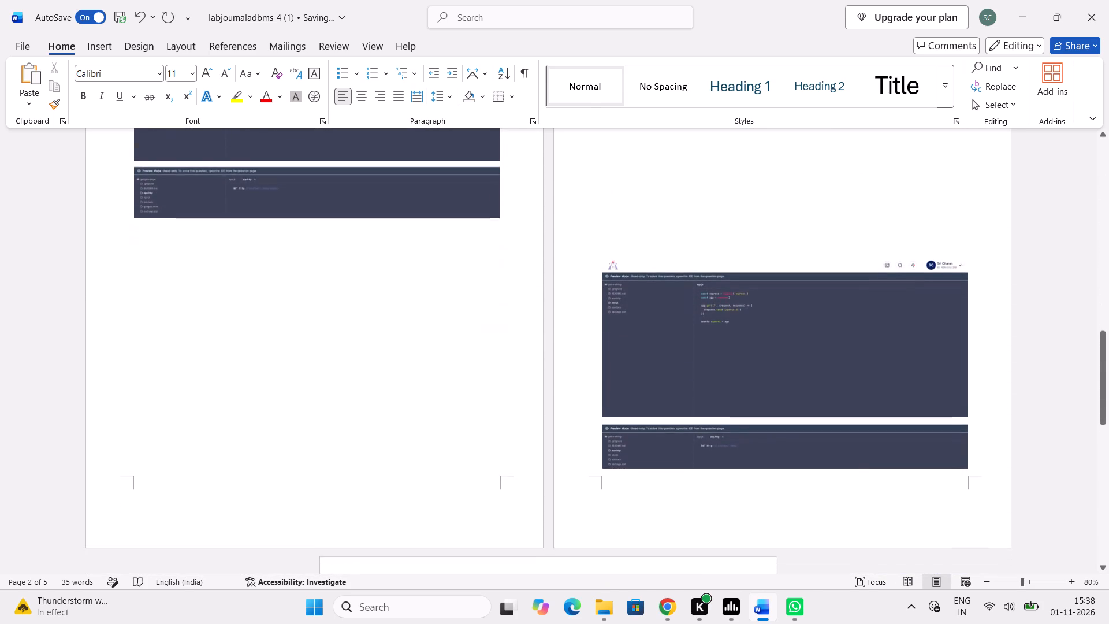
click(778, 302)
drag(778, 302, 335, 316)
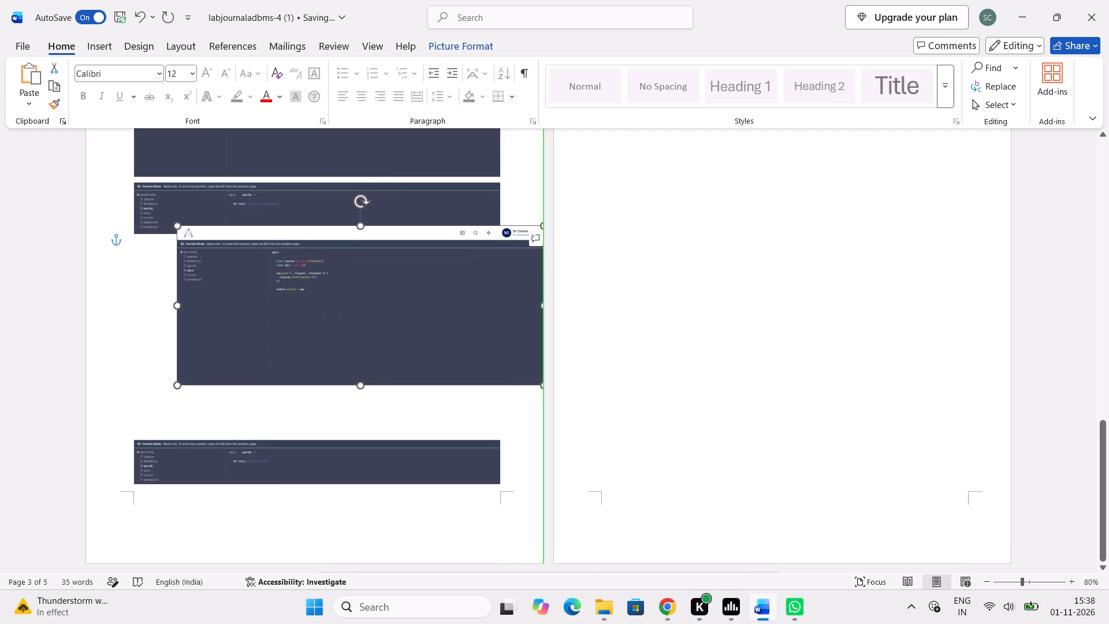
drag(335, 316, 310, 347)
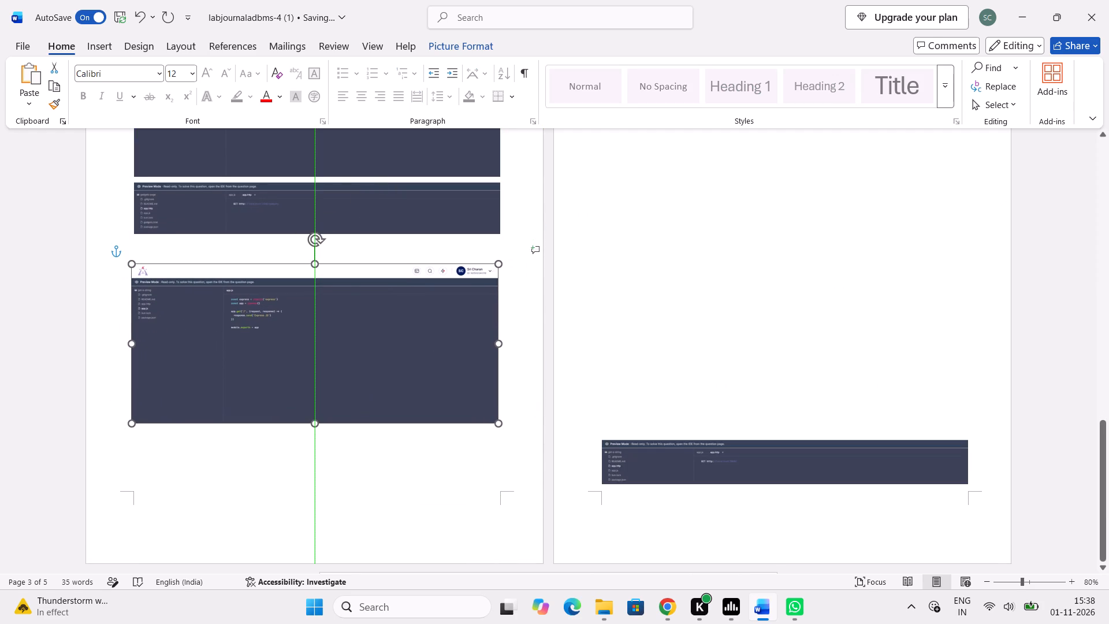
drag(310, 347, 310, 348)
click(754, 457)
drag(836, 459, 457, 483)
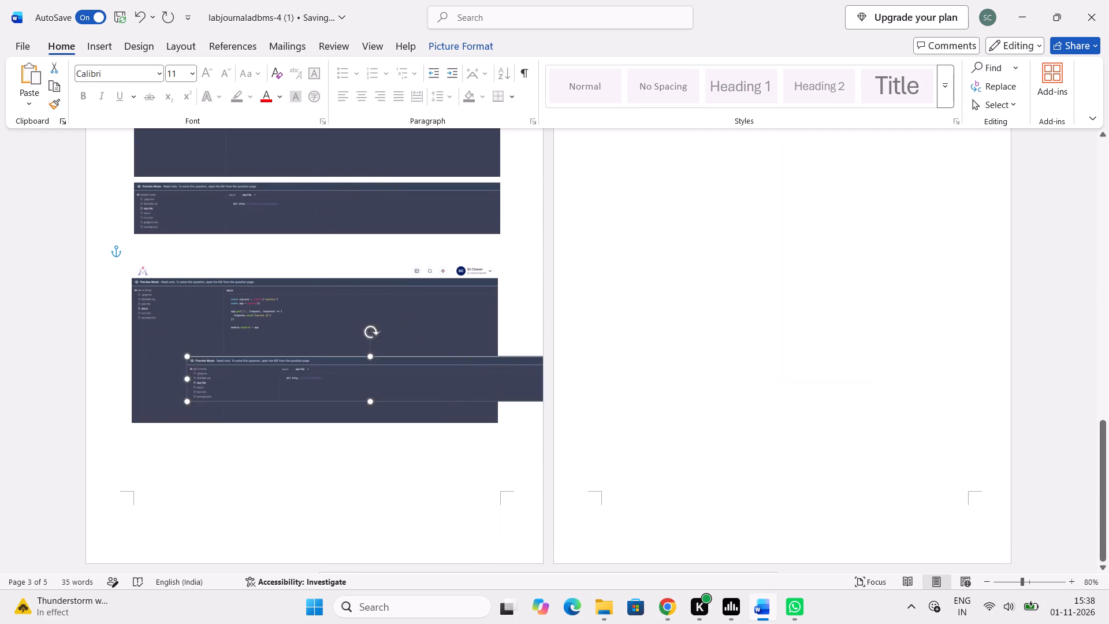
drag(457, 483, 411, 551)
Delete the empty paragraphs following and preceding the insertion point on blank page four.
scroll(766, 387, up, 9)
click(647, 309)
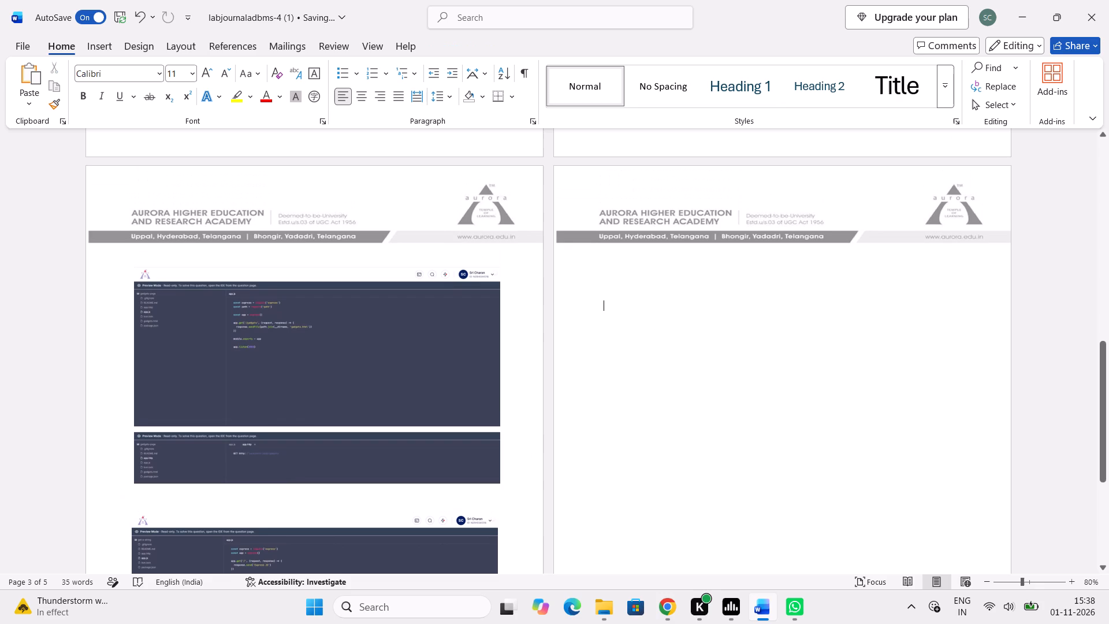
key(Delete)
key(Delete)
key(Delete)
key(Delete)
key(Delete)
key(Delete)
key(Delete)
key(Delete)
key(Delete)
key(Delete)
key(Delete)
key(Delete)
key(Delete)
key(Delete)
key(Delete)
key(Delete)
key(Delete)
key(Delete)
key(Delete)
key(Delete)
key(Delete)
key(Delete)
key(Delete)
key(BackSpace)
key(BackSpace)
key(BackSpace)
key(BackSpace)
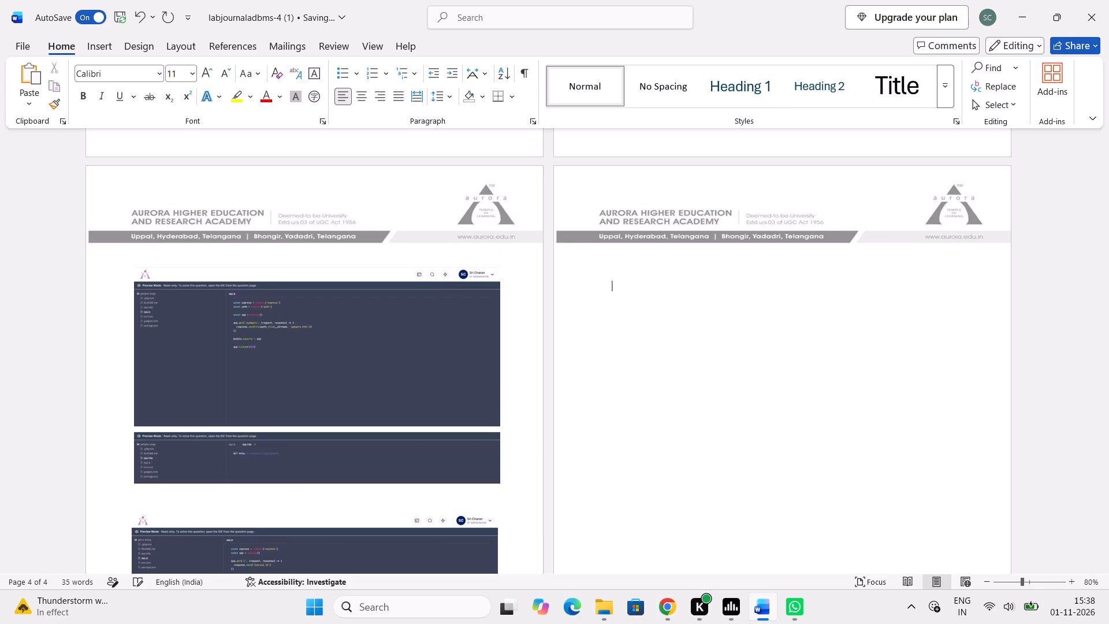
key(BackSpace)
key(BackSpace)
key(BackSpace)
key(BackSpace)
key(BackSpace)
key(BackSpace)
key(BackSpace)
key(BackSpace)
key(BackSpace)
key(BackSpace)
key(BackSpace)
key(BackSpace)
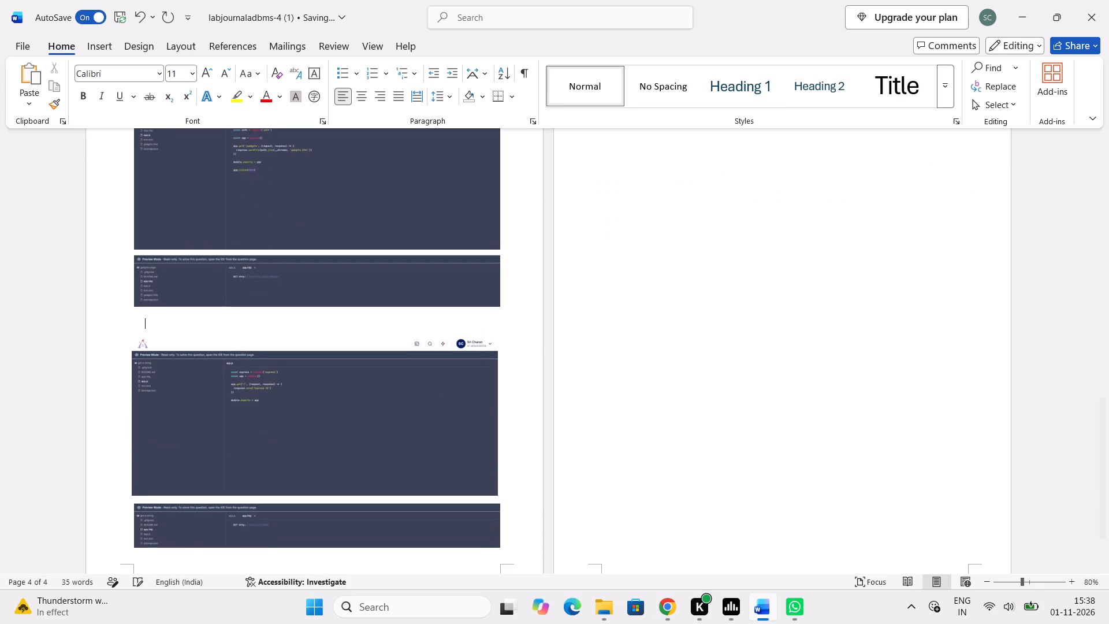
Delete the remaining empty lines on the blank last page to try to remove that page.
ctrl+scroll(664, 379, down, 6)
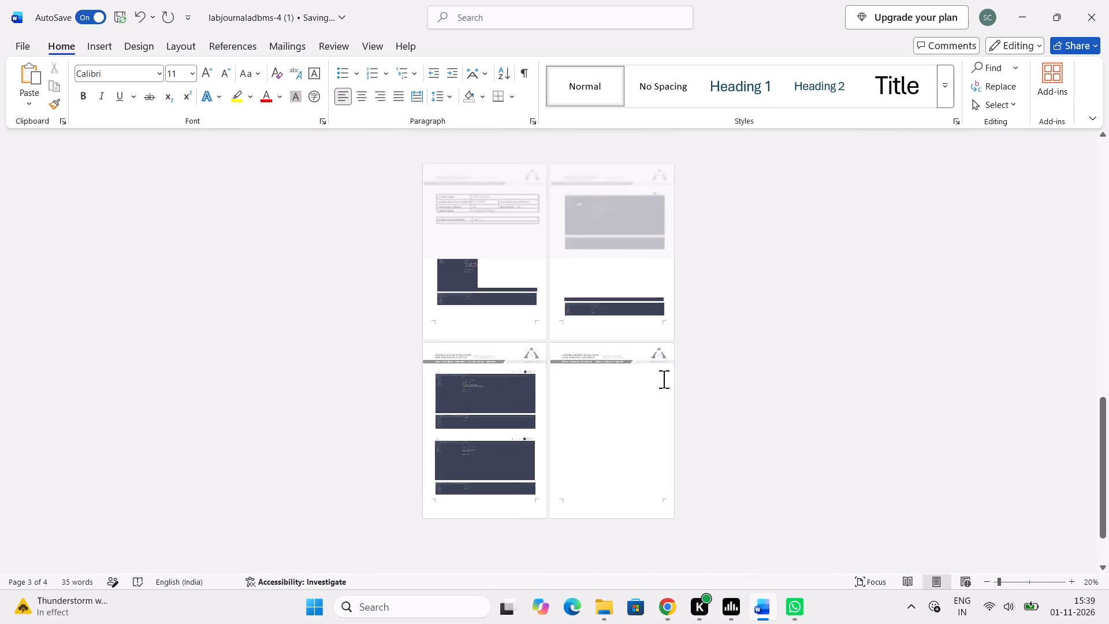
click(697, 314)
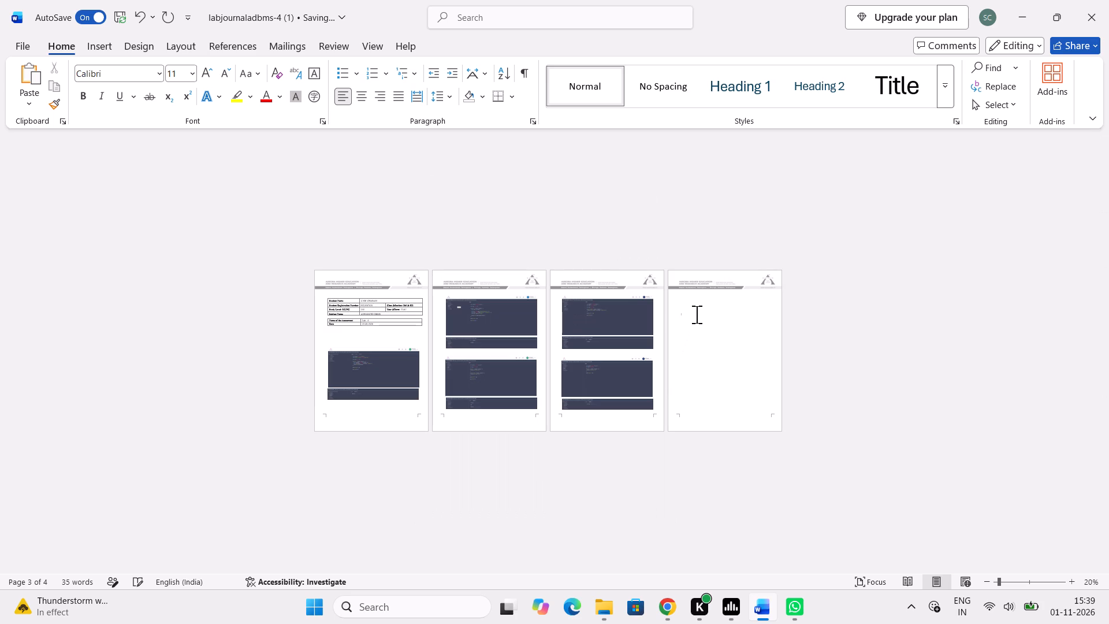
key(Delete)
key(Delete)
key(Delete)
key(Delete)
key(Delete)
key(Delete)
key(Delete)
key(Delete)
key(Delete)
key(Delete)
key(Delete)
key(Delete)
key(Delete)
key(Delete)
key(Delete)
key(Delete)
key(Delete)
key(BackSpace)
key(BackSpace)
key(BackSpace)
key(BackSpace)
key(BackSpace)
key(BackSpace)
key(BackSpace)
key(BackSpace)
key(BackSpace)
key(BackSpace)
key(BackSpace)
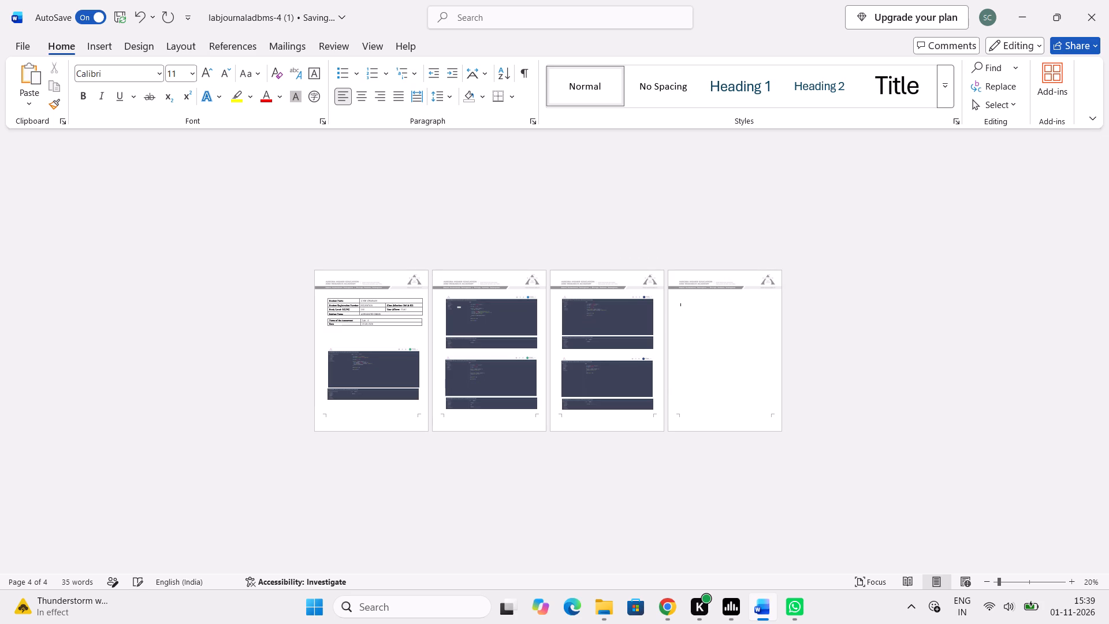
key(BackSpace)
key(BackSpace)
Change the Class & Section entry in the first page's student table to "312 || S22".
scroll(545, 336, up, 5)
ctrl+scroll(541, 341, up, 4)
scroll(541, 341, up, 7)
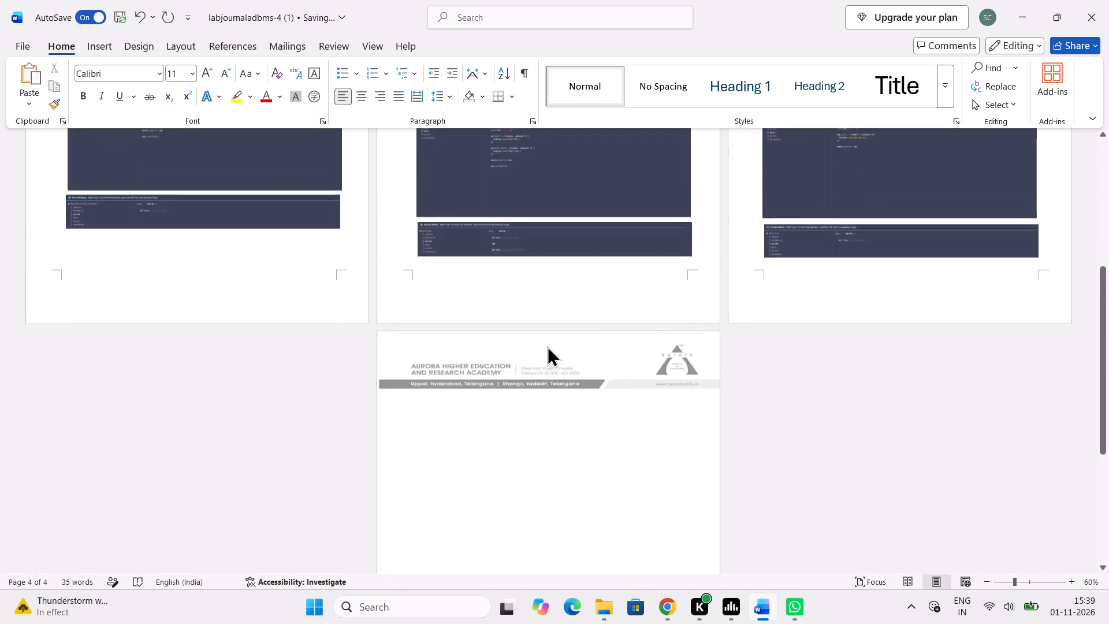
scroll(547, 346, up, 19)
ctrl+scroll(549, 342, up, 4)
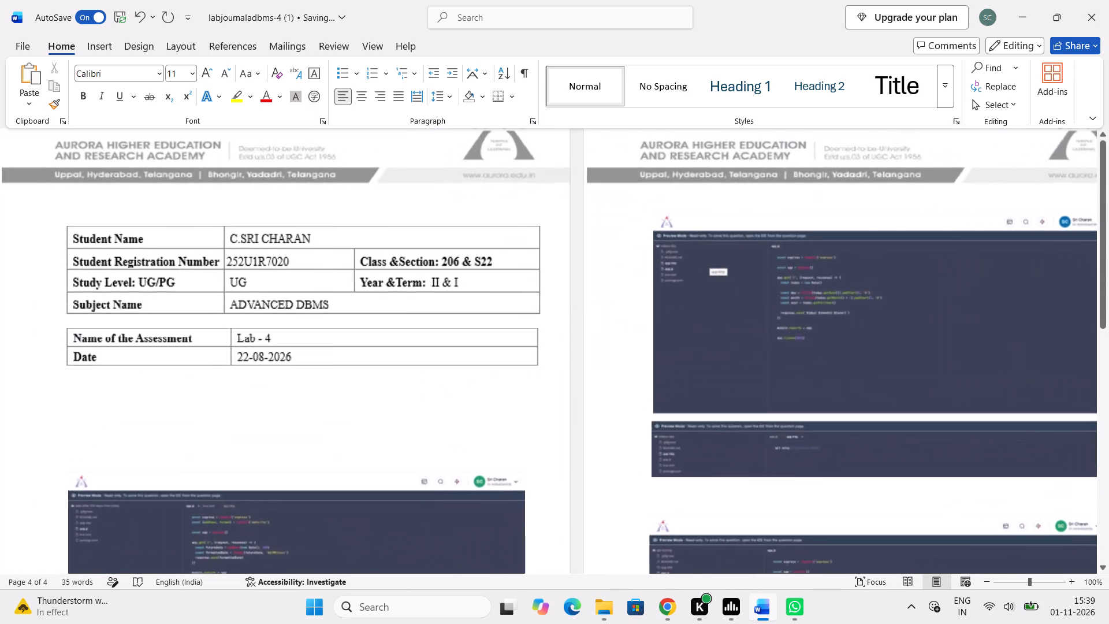
click(561, 258)
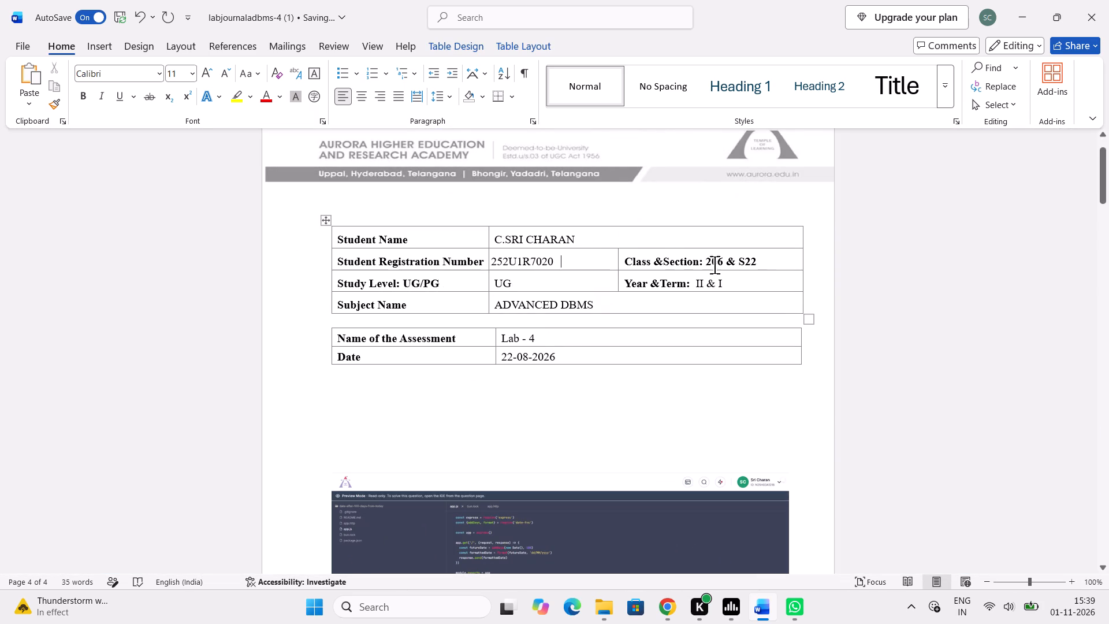
click(762, 258)
key(BackSpace)
key(BackSpace)
key(BackSpace)
key(BackSpace)
key(BackSpace)
key(BackSpace)
key(BackSpace)
key(BackSpace)
key(BackSpace)
key(BackSpace)
key(BackSpace)
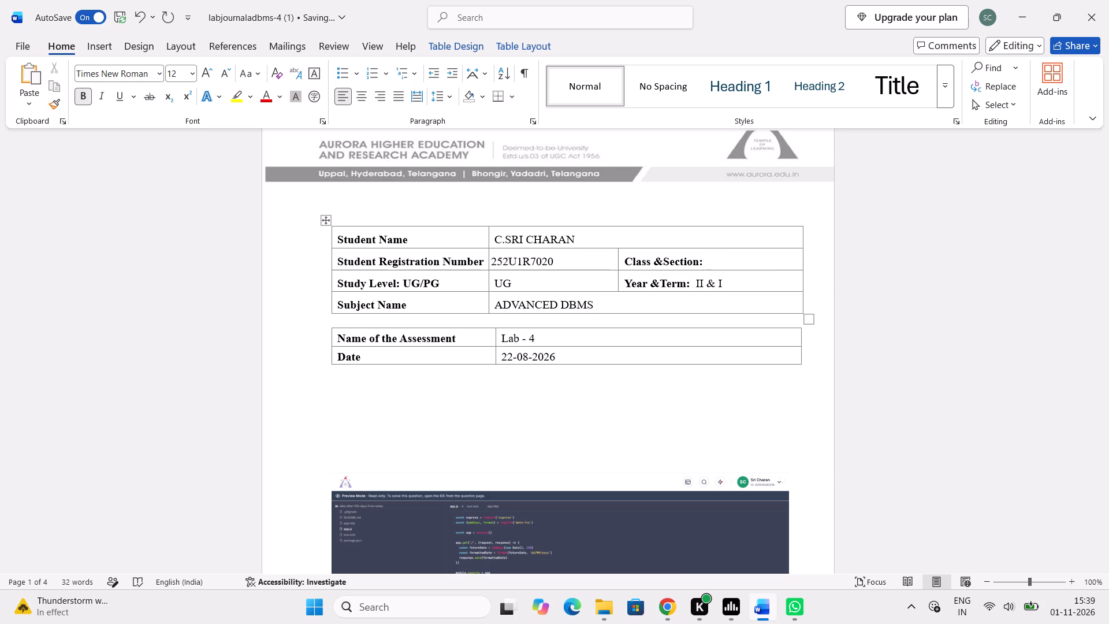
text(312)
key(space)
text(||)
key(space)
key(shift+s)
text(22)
Change the Year & Term entry in the student table to "II & II".
click(730, 284)
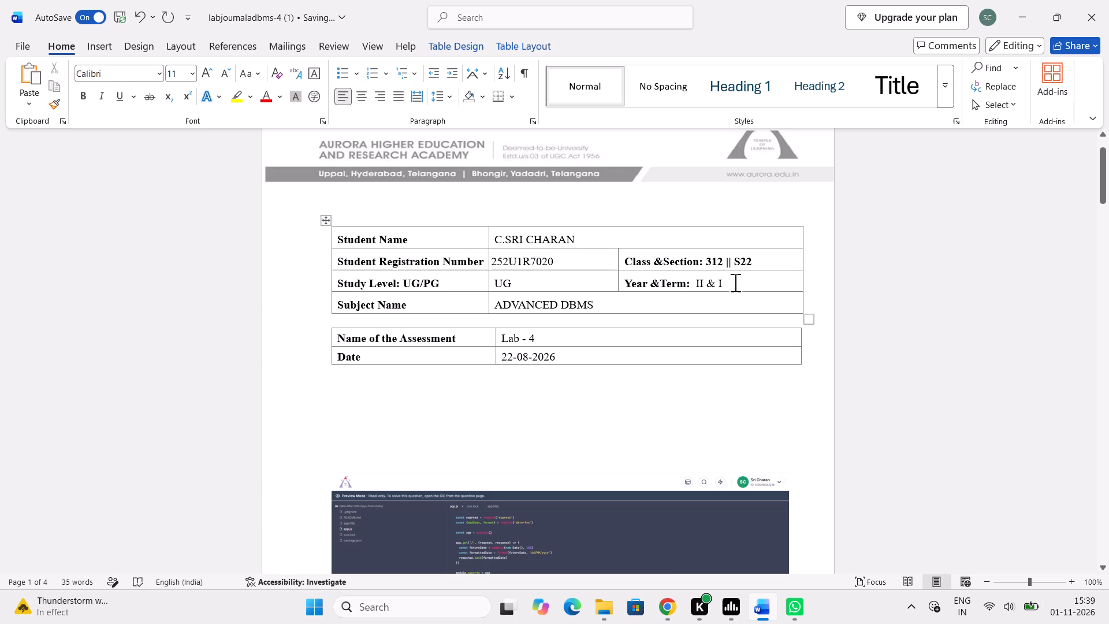
click(723, 283)
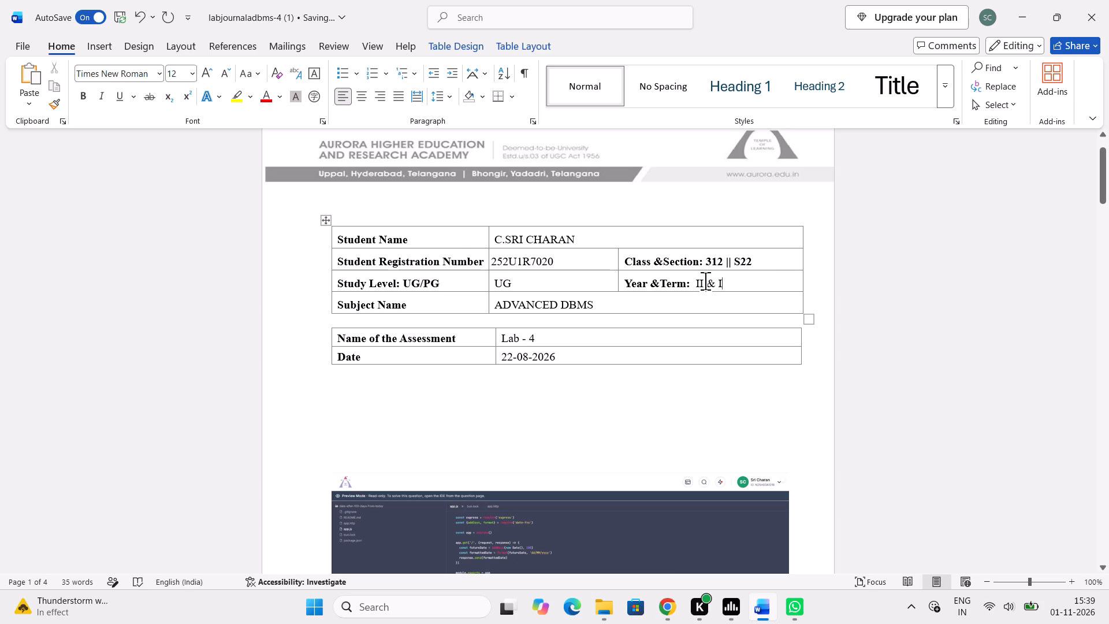
drag(704, 282, 698, 282)
key(ctrl+c)
click(732, 283)
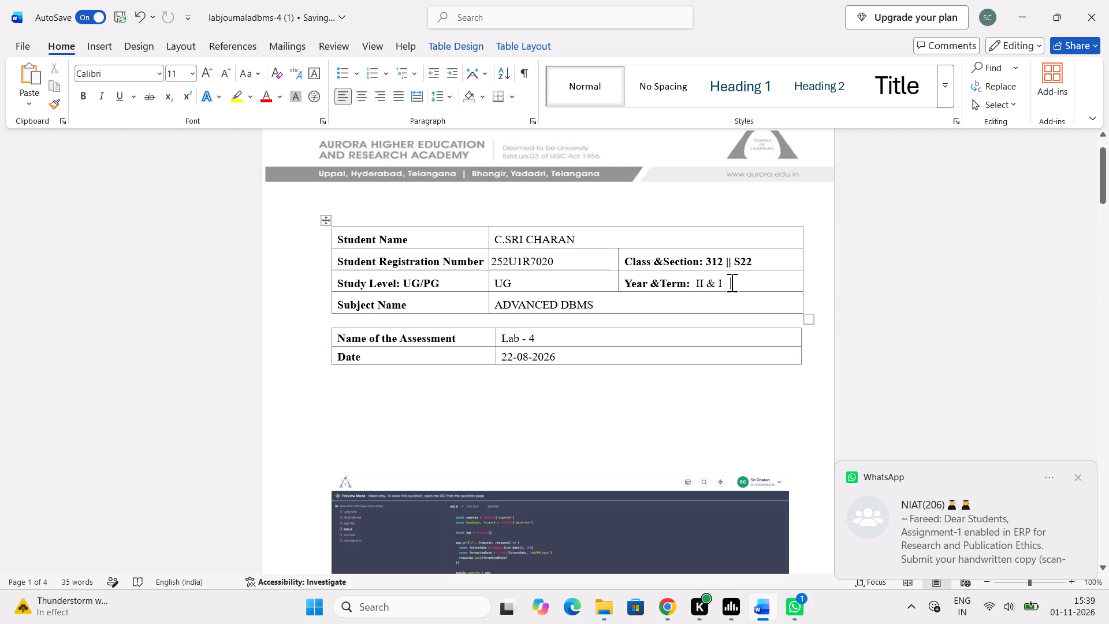
key(BackSpace)
key(BackSpace)
key(BackSpace)
key(BackSpace)
key(BackSpace)
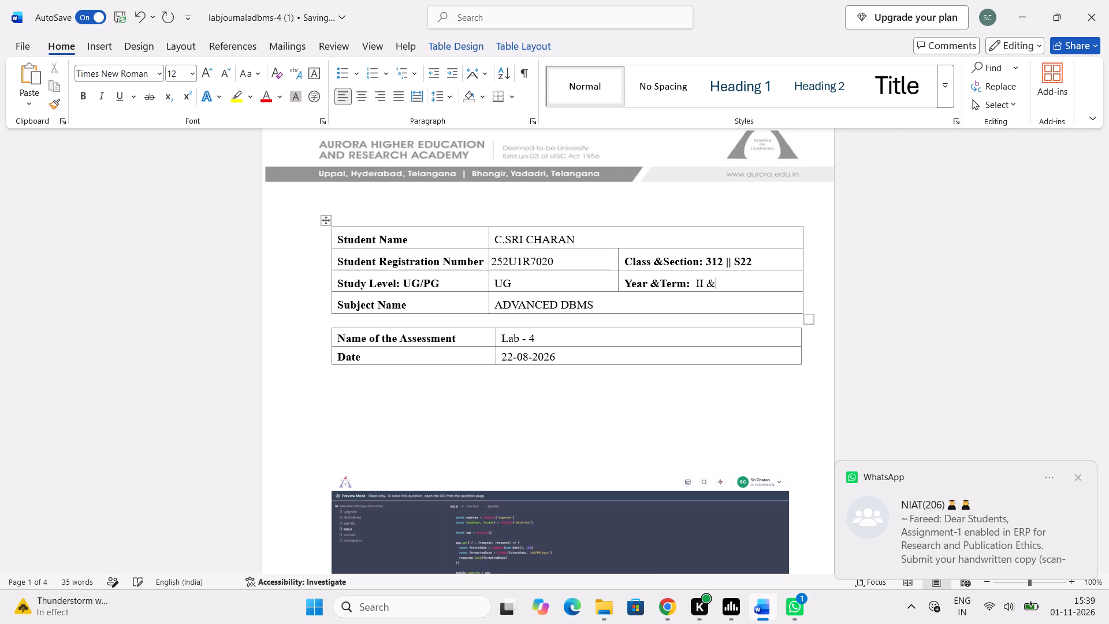
key(space)
key(ctrl+v)
key(ctrl+v)
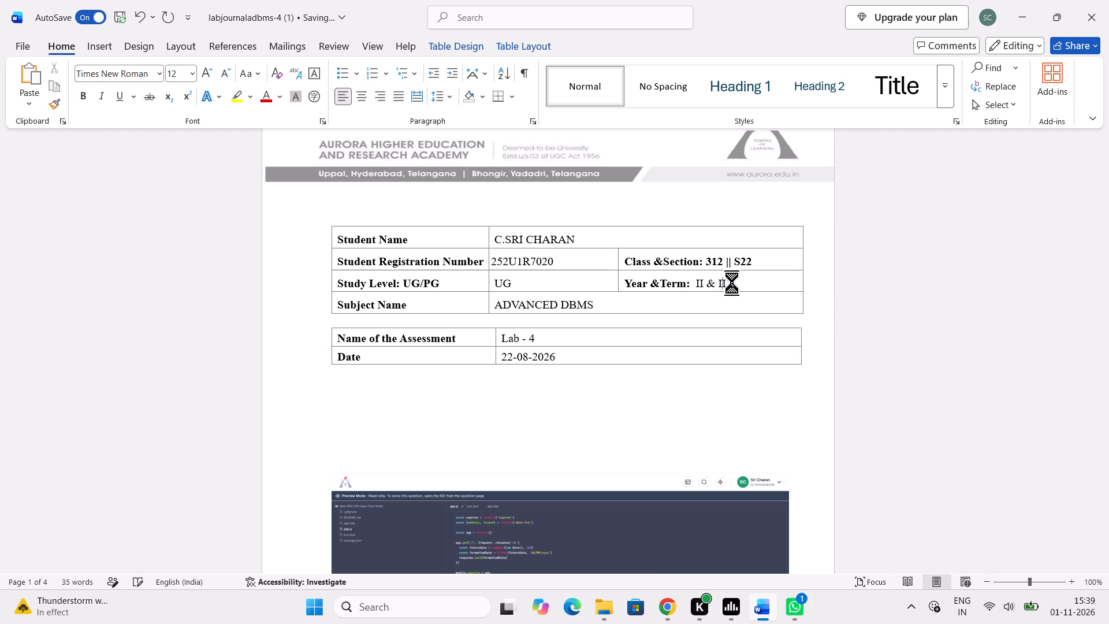
Clear the existing Subject Name entry in the student table.
click(600, 303)
key(BackSpace)
key(BackSpace)
key(BackSpace)
key(BackSpace)
key(BackSpace)
key(BackSpace)
key(BackSpace)
key(BackSpace)
key(BackSpace)
key(BackSpace)
key(BackSpace)
key(BackSpace)
key(BackSpace)
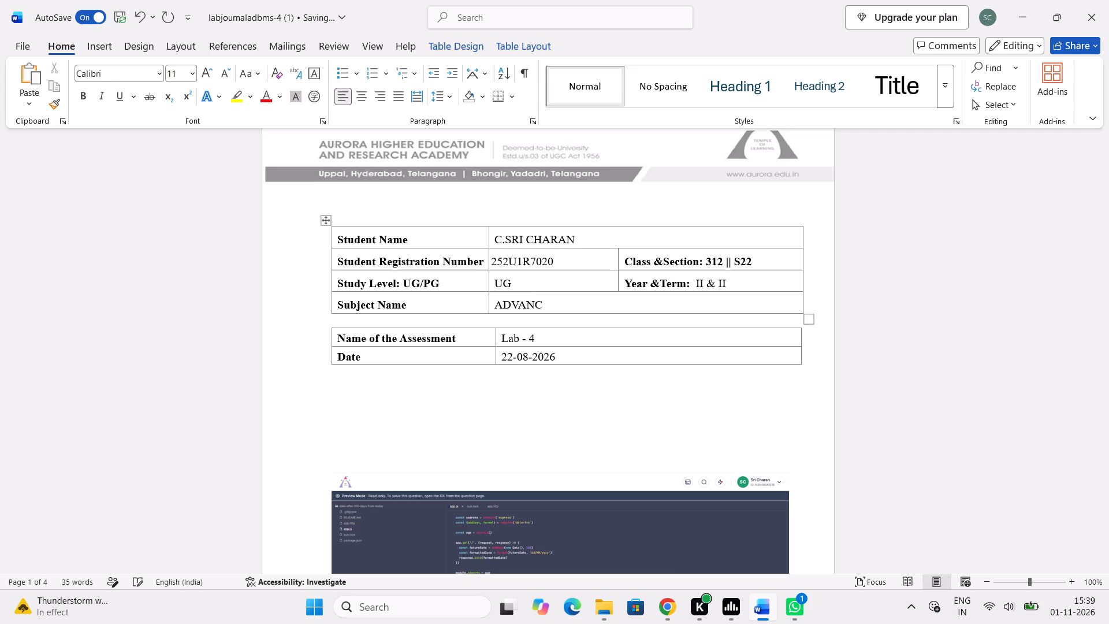
key(BackSpace)
key(BackSpace)
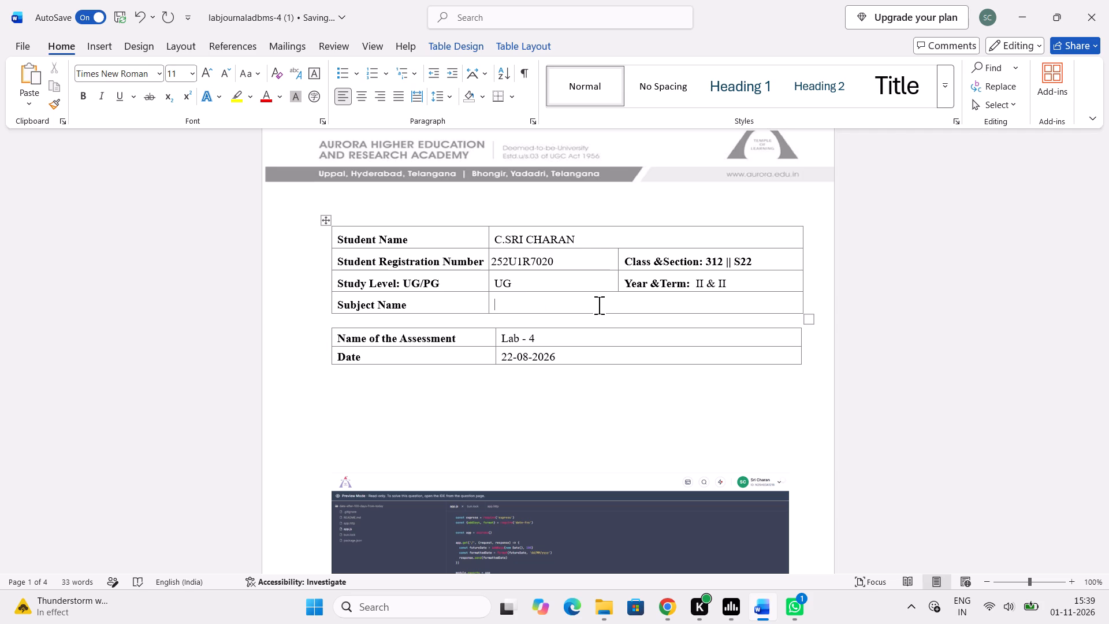
Check the course name on the learning portal in Chrome, and enter "Backend Development Fundamentals" as the Subject Name in the Word document.
key(alt+Tab)
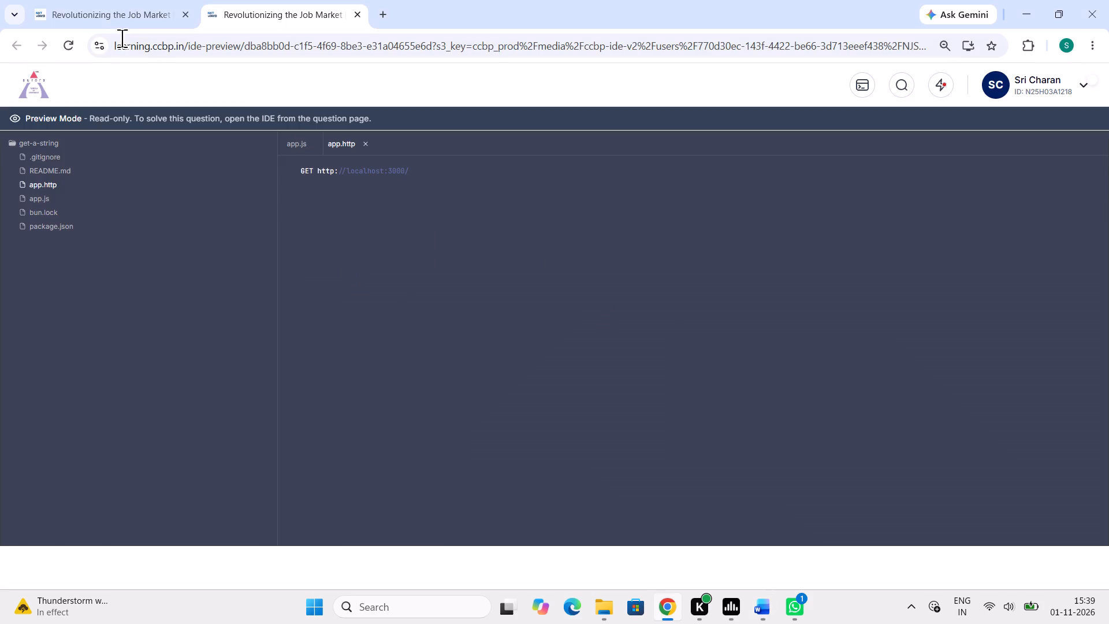
click(72, 6)
click(23, 125)
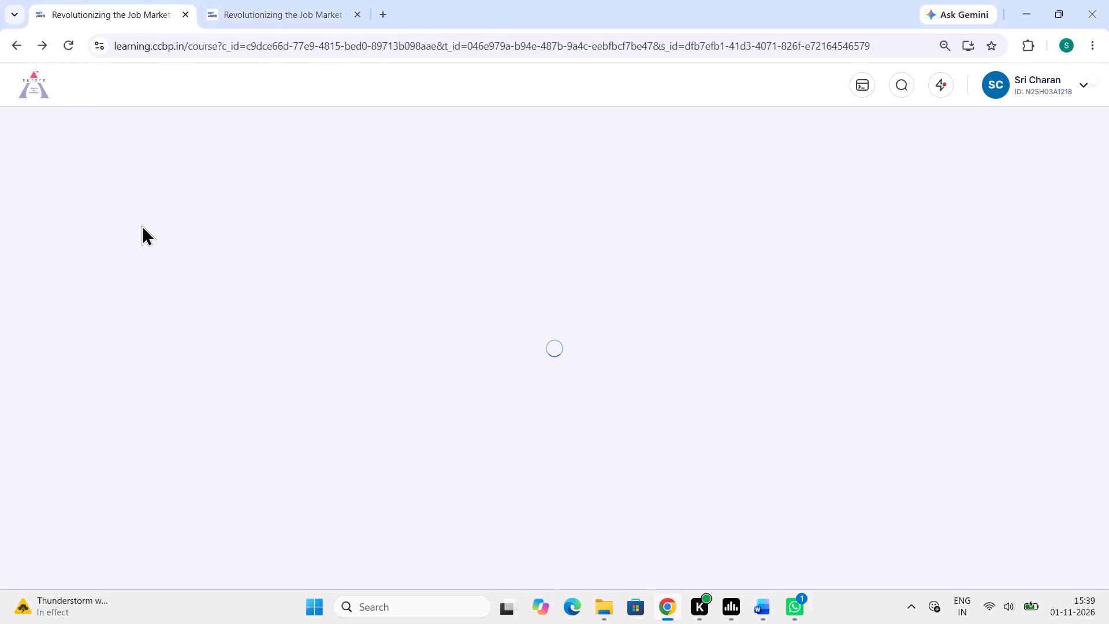
scroll(408, 377, up, 14)
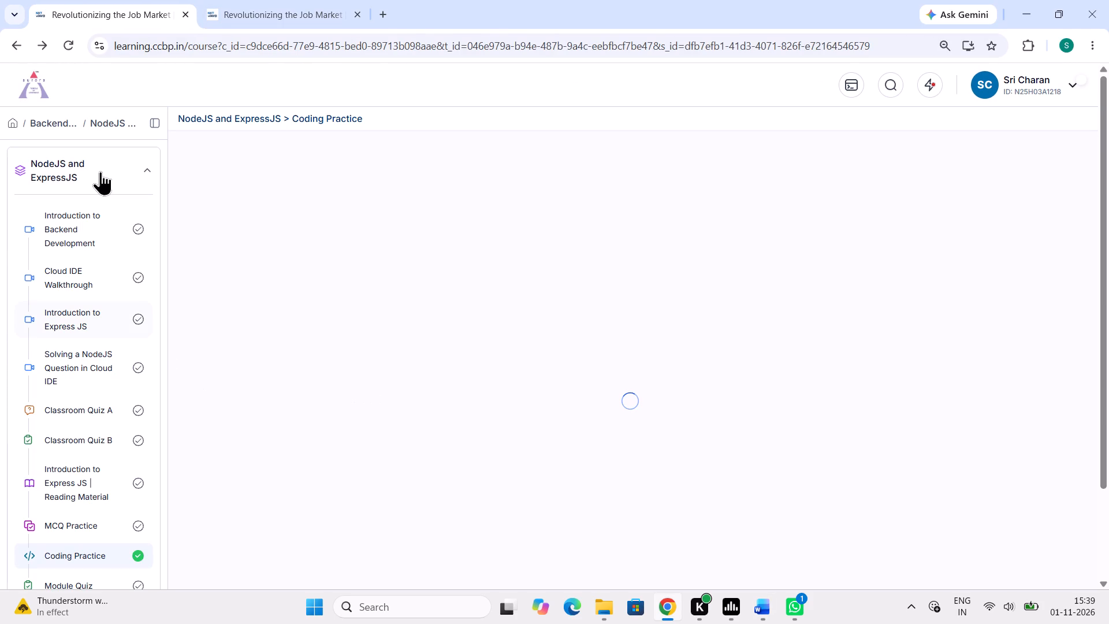
click(98, 158)
click(66, 116)
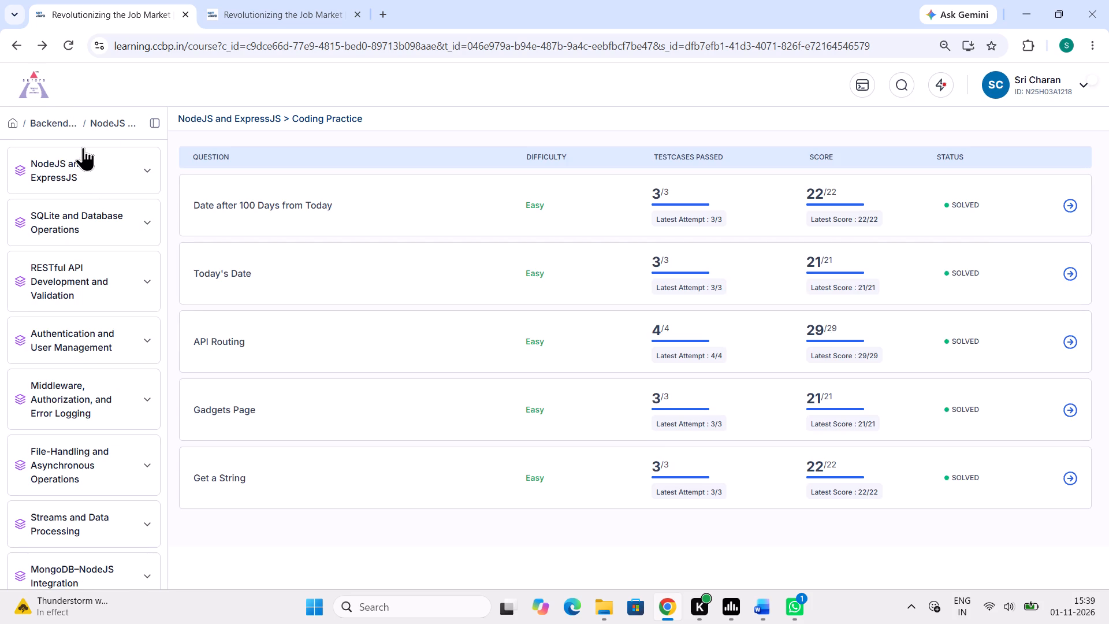
key(alt+Tab)
text(Backend)
key(space)
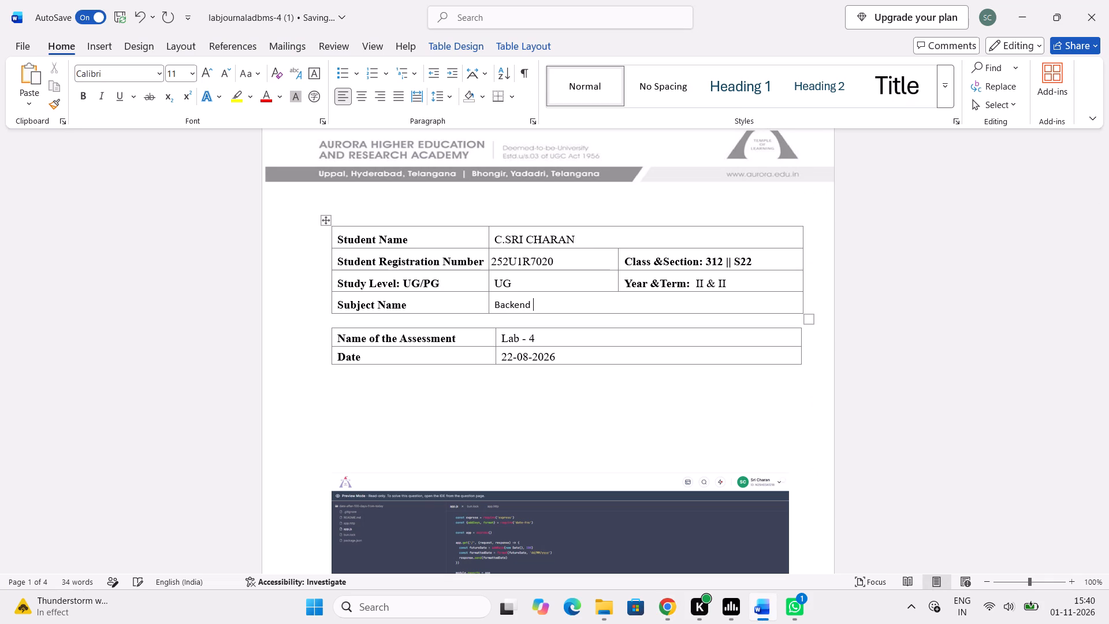
text(Developmen)
text(t Fundamental)
key(s)
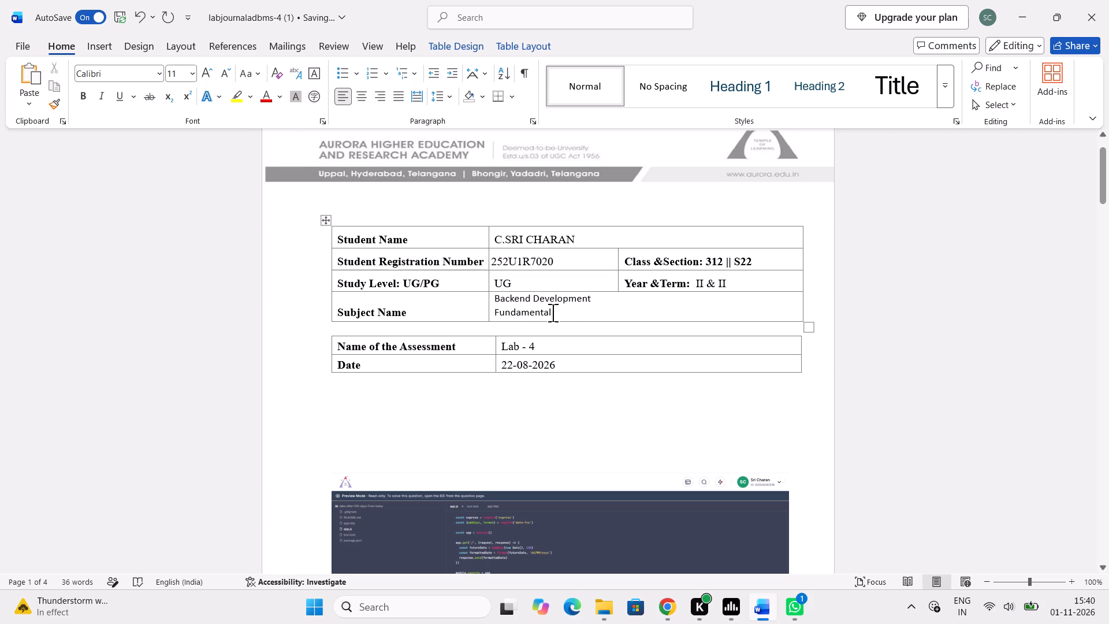
Format all text in the student and assessment tables as Times New Roman, size 11.
drag(560, 364, 401, 266)
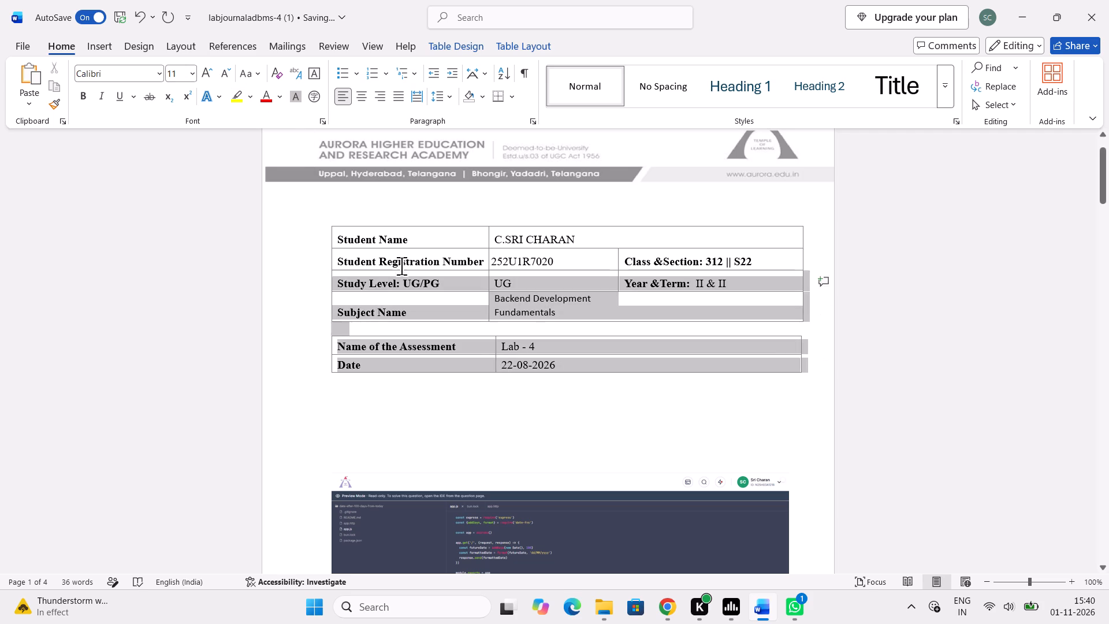
drag(401, 266, 311, 231)
click(373, 181)
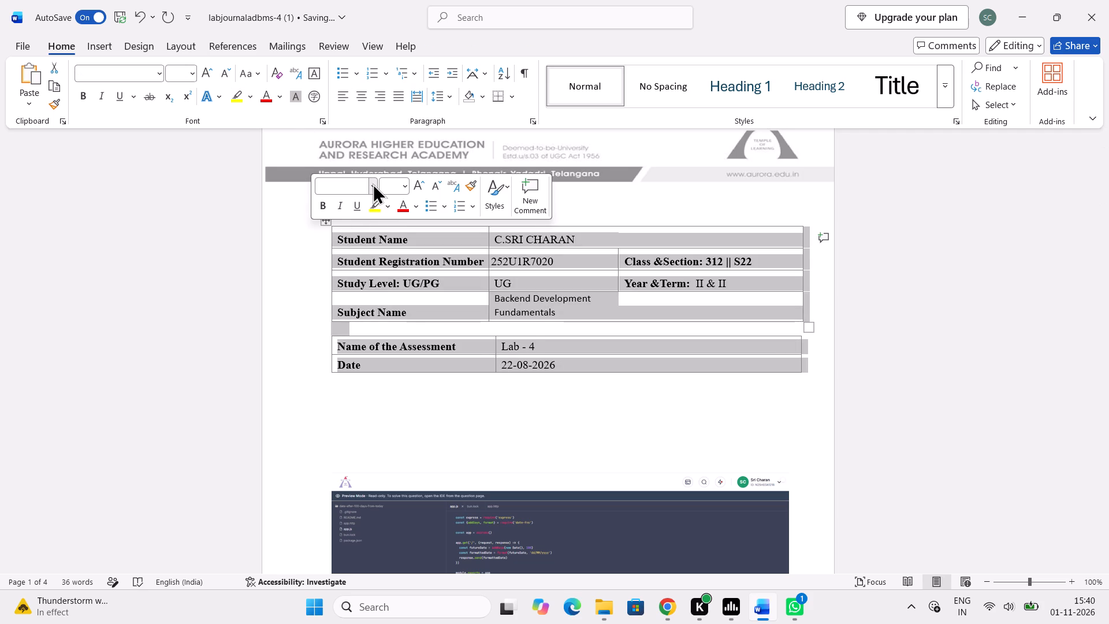
click(390, 320)
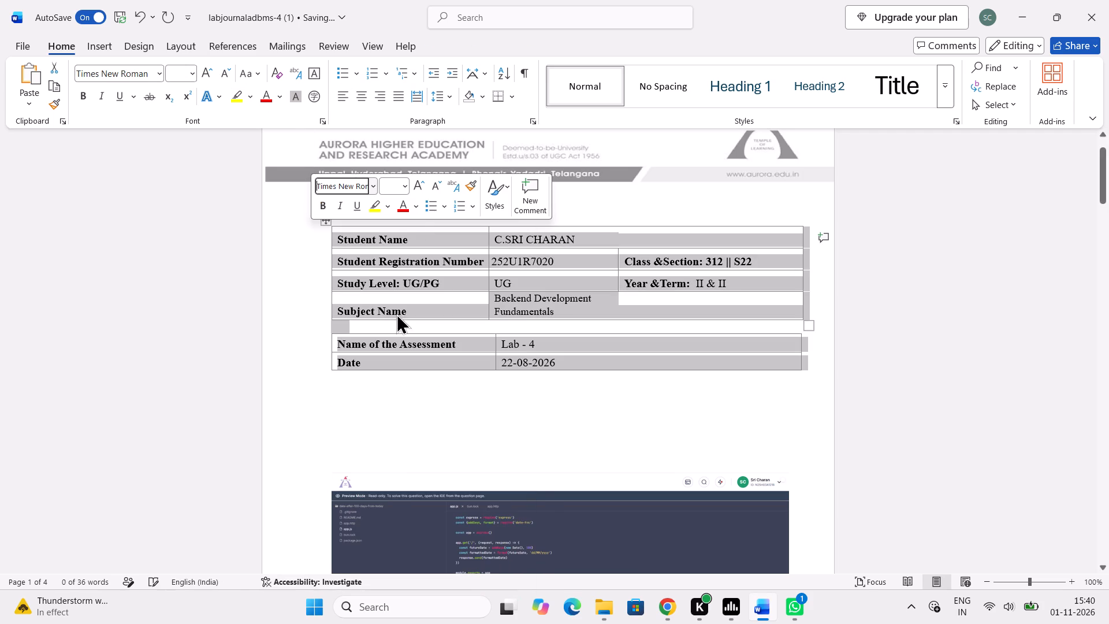
click(402, 188)
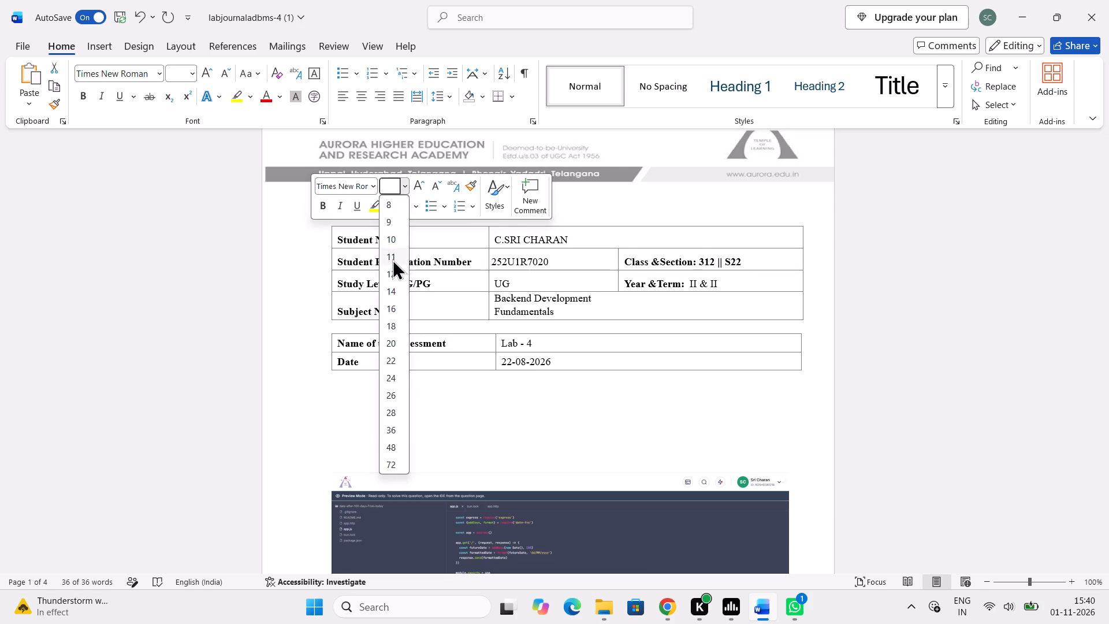
click(392, 259)
click(577, 307)
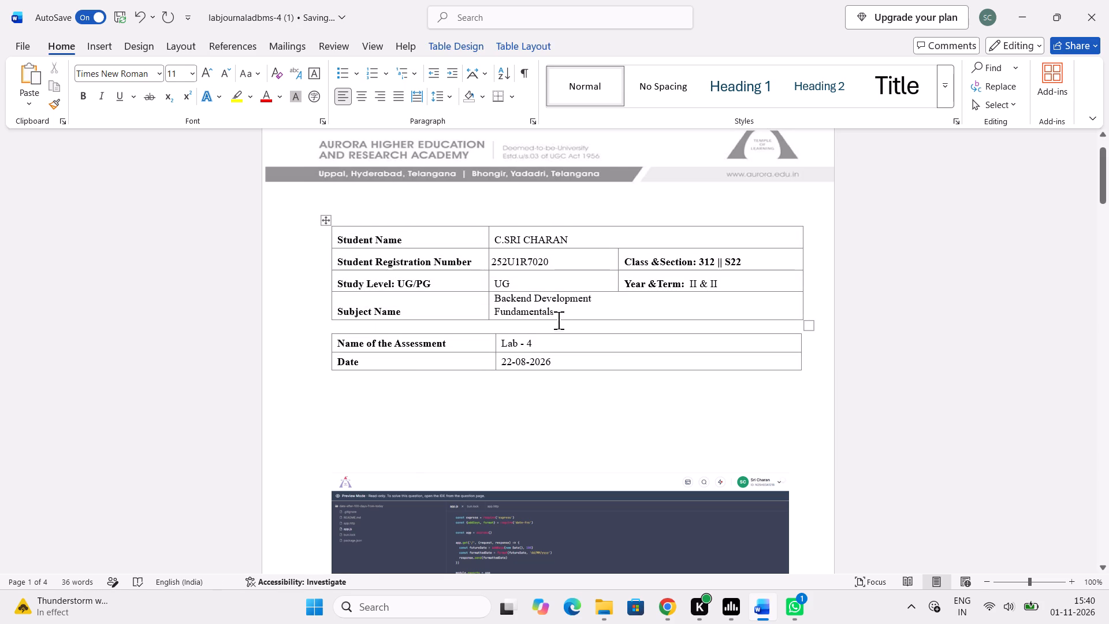
Change the Name of the Assessment entry to "Lab - 1".
click(542, 342)
key(BackSpace)
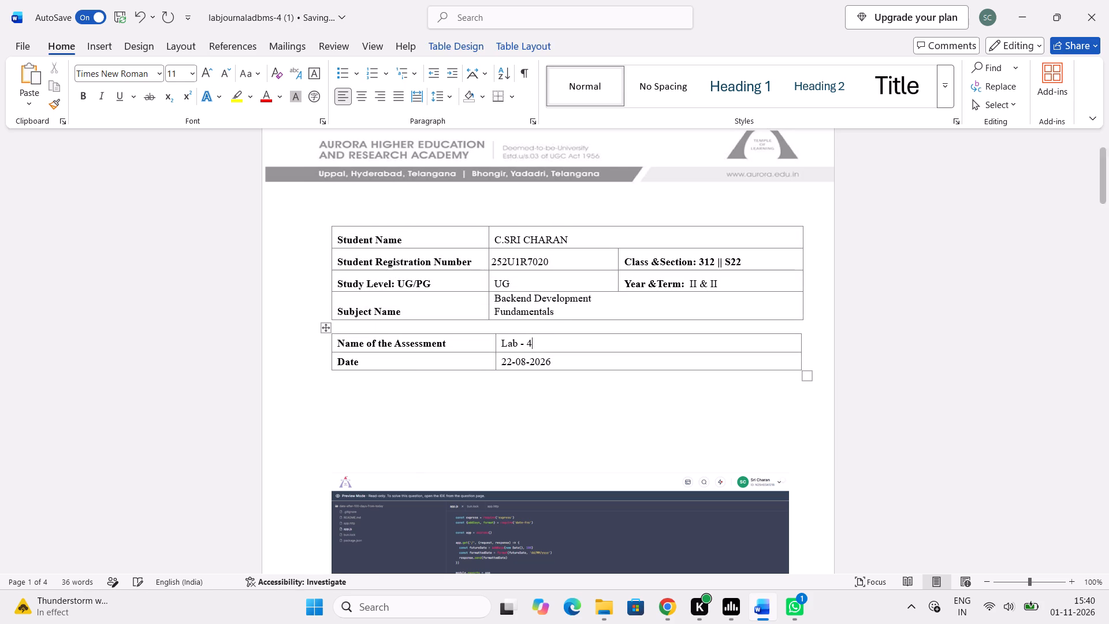
key(BackSpace)
key(1)
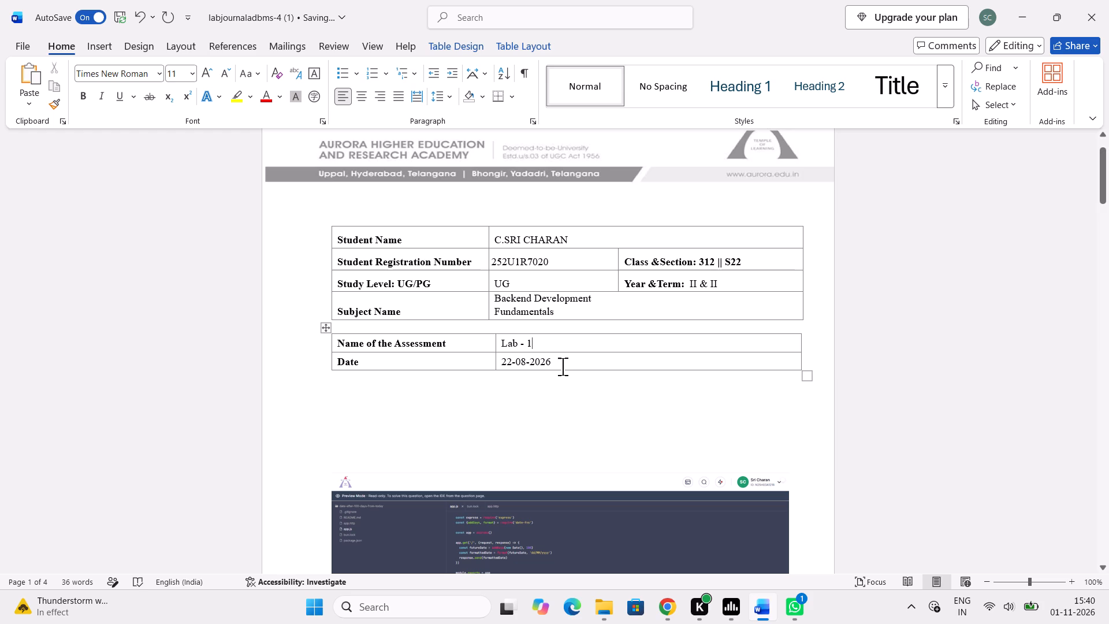
Change the assessment Date to 01-11-2026.
click(563, 366)
key(Left)
key(Left)
key(Left)
key(Left)
key(Left)
key(Left)
key(Left)
key(Left)
key(Left)
key(Left)
key(Left)
key(Right)
key(Right)
key(Right)
key(BackSpace)
key(BackSpace)
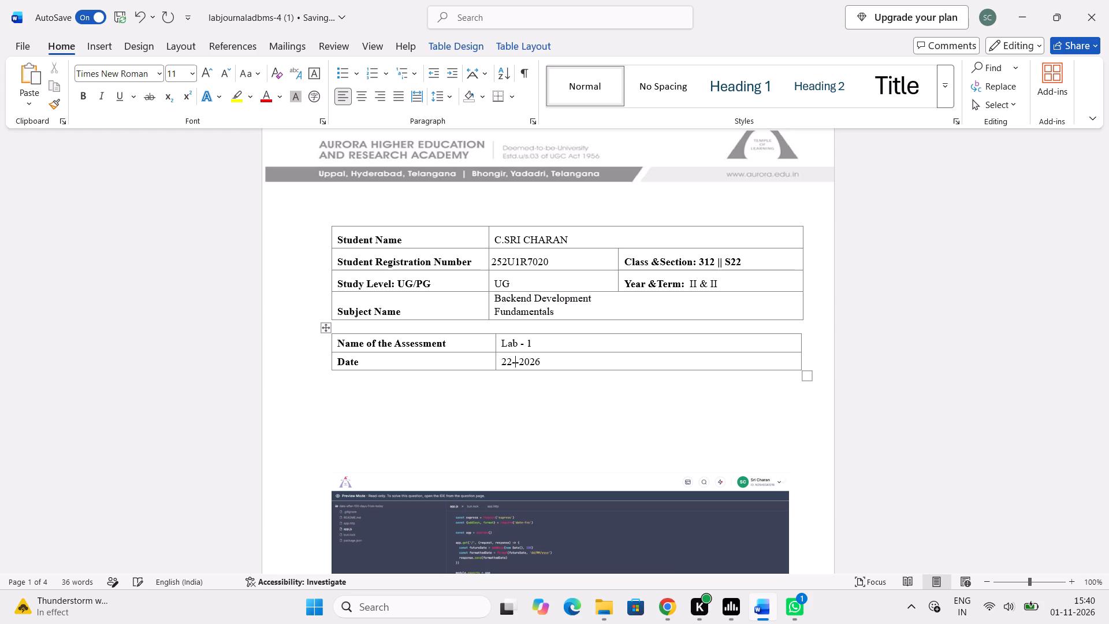
text(10)
key(BackSpace)
key(1)
key(Left)
key(Left)
key(Left)
key(BackSpace)
key(BackSpace)
text(01)
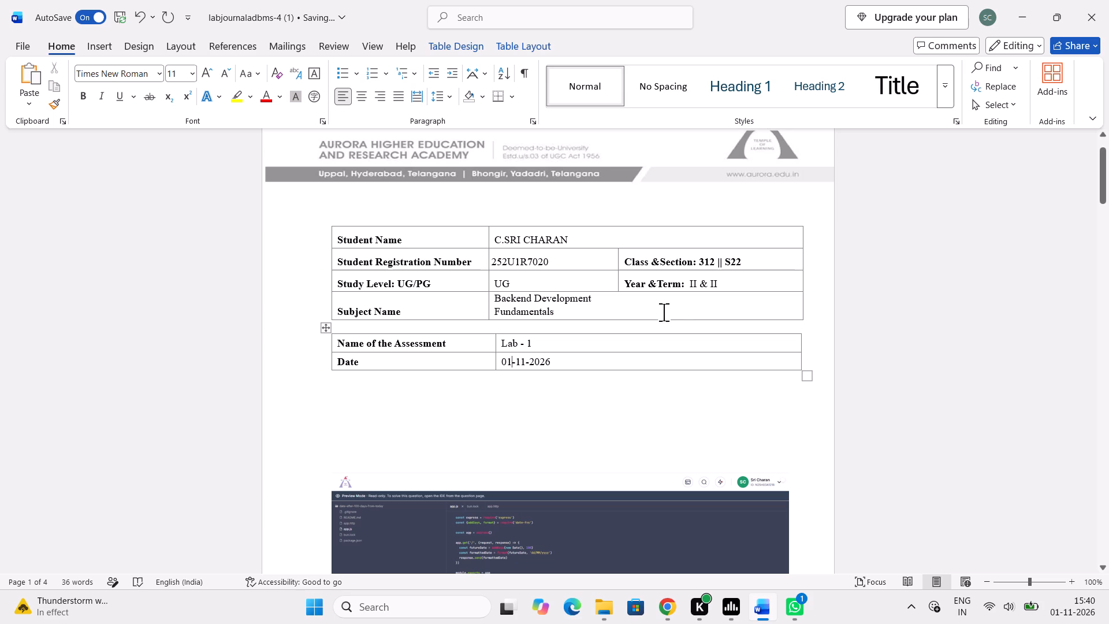
Insert one space before the student registration number to line it up with the other entries.
click(492, 262)
key(space)
key(space)
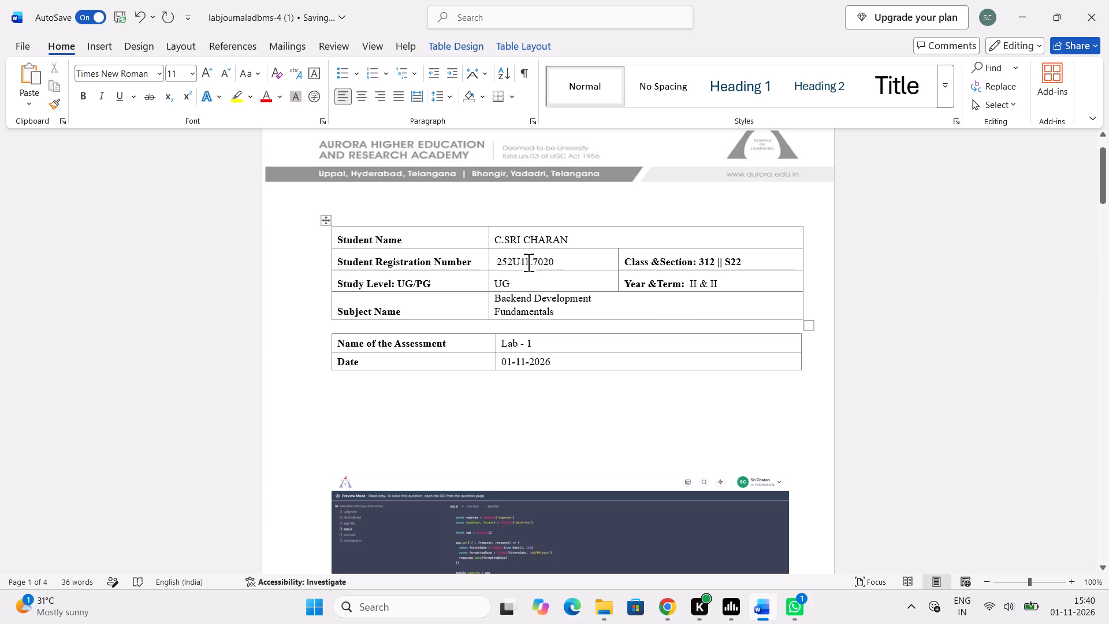
key(BackSpace)
Insert extra spaces after "Development" in the Subject Name entry to try to adjust its line layout.
click(558, 309)
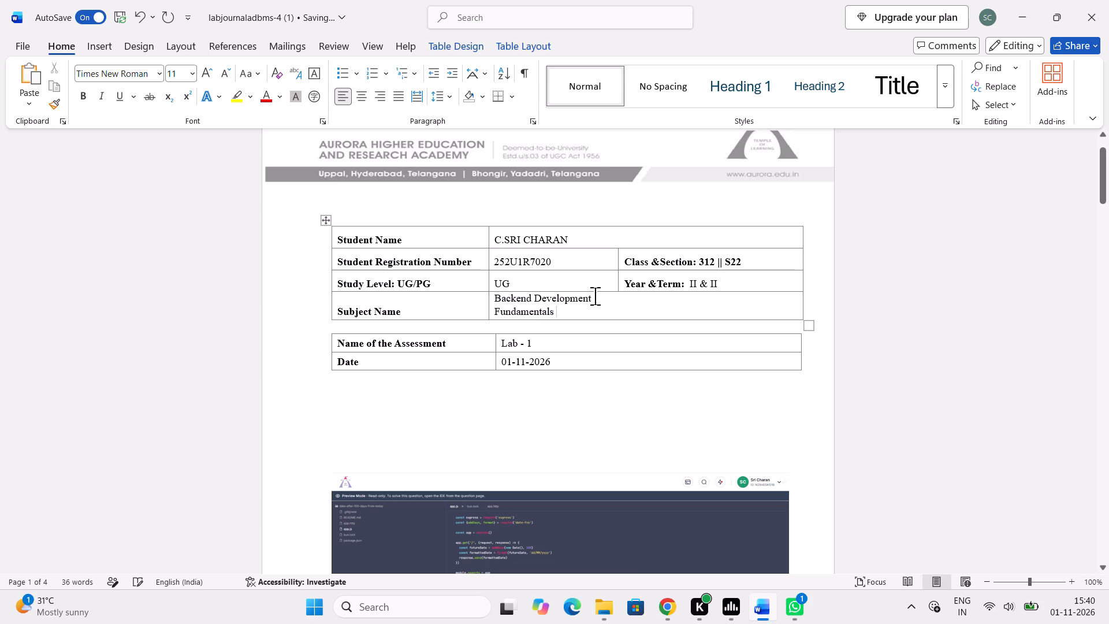
click(598, 299)
key(space)
key(space)
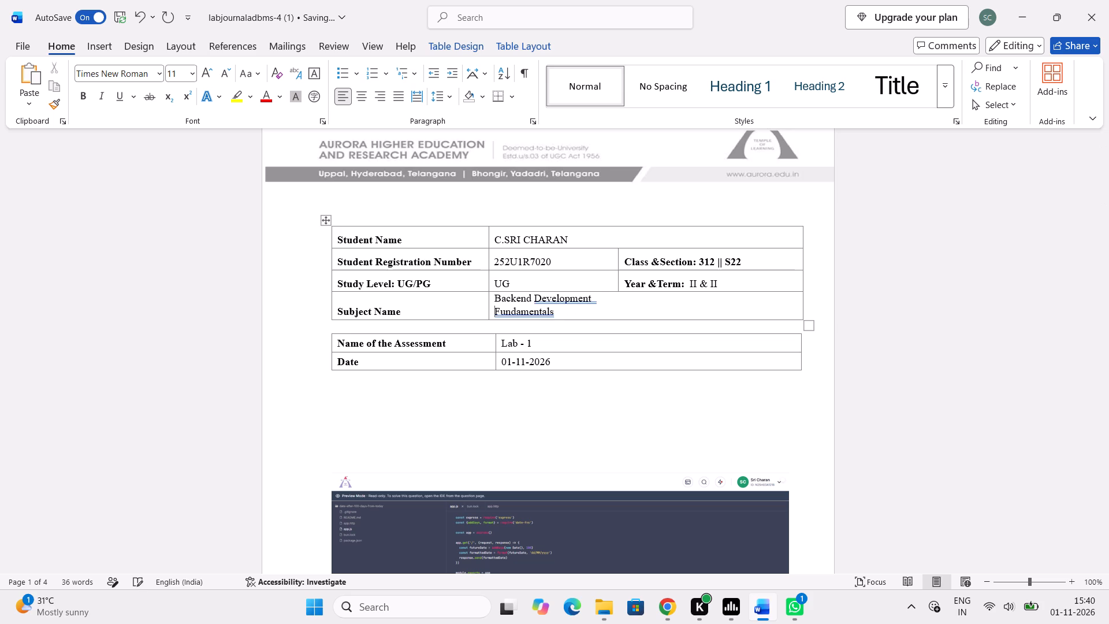
key(space)
key(space)
key(space)
key(space)
key(space)
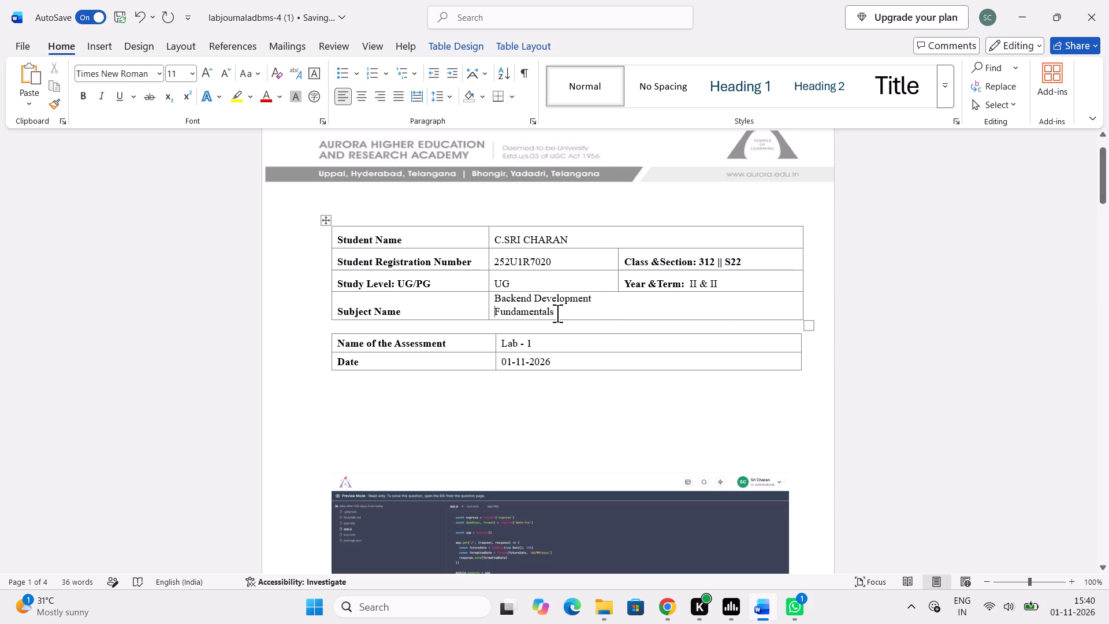
Try justified and right alignment on the two-line Subject Name entry, and set it to centered.
drag(557, 313, 497, 300)
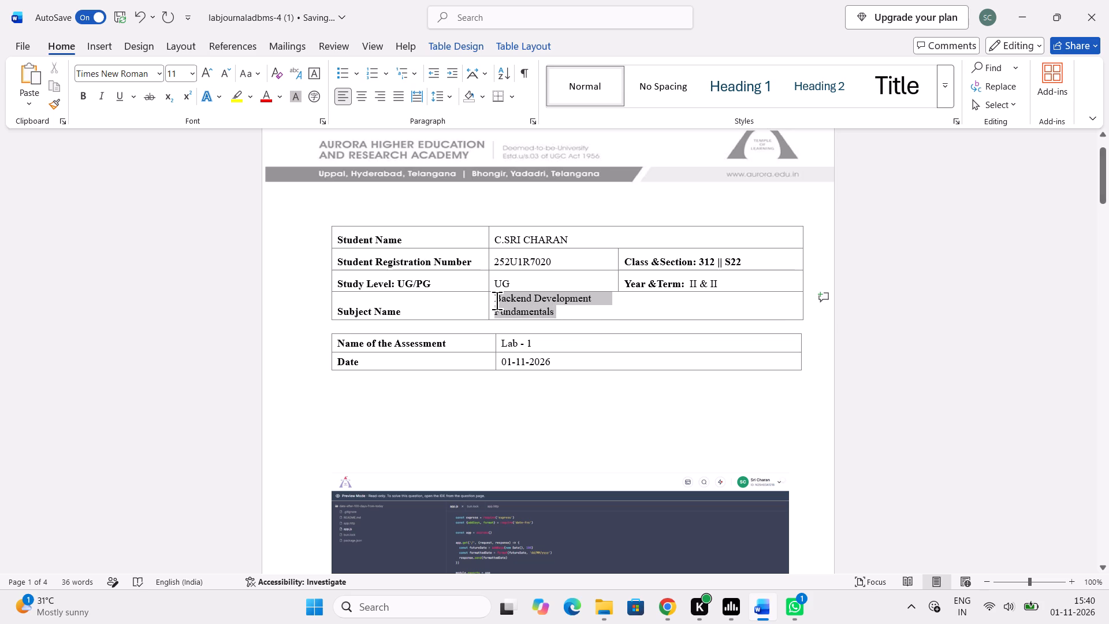
drag(497, 300, 496, 300)
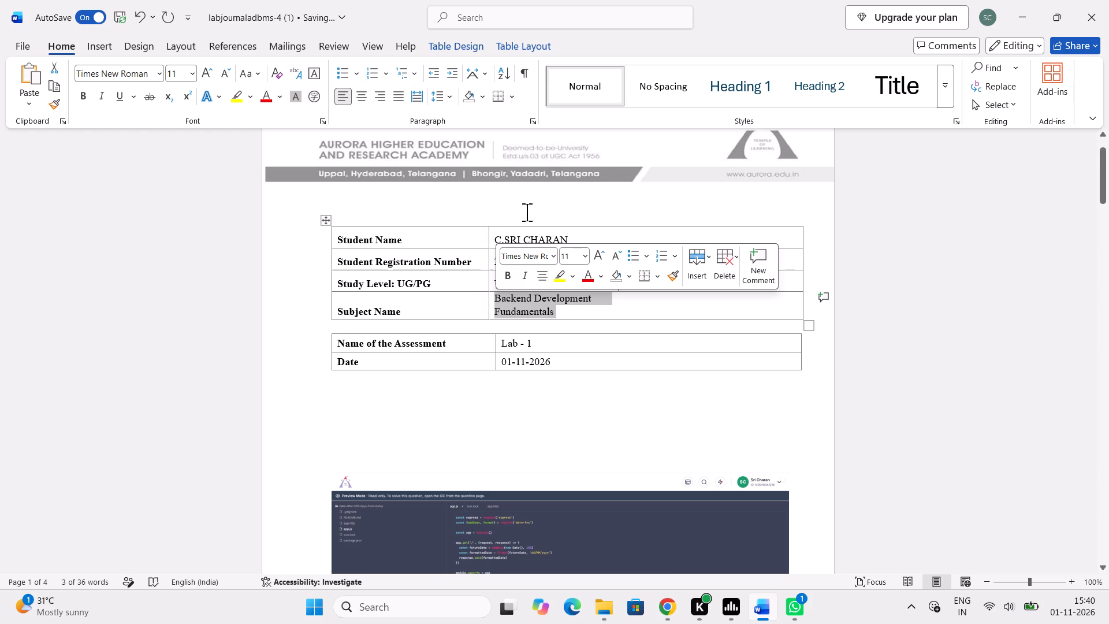
click(391, 98)
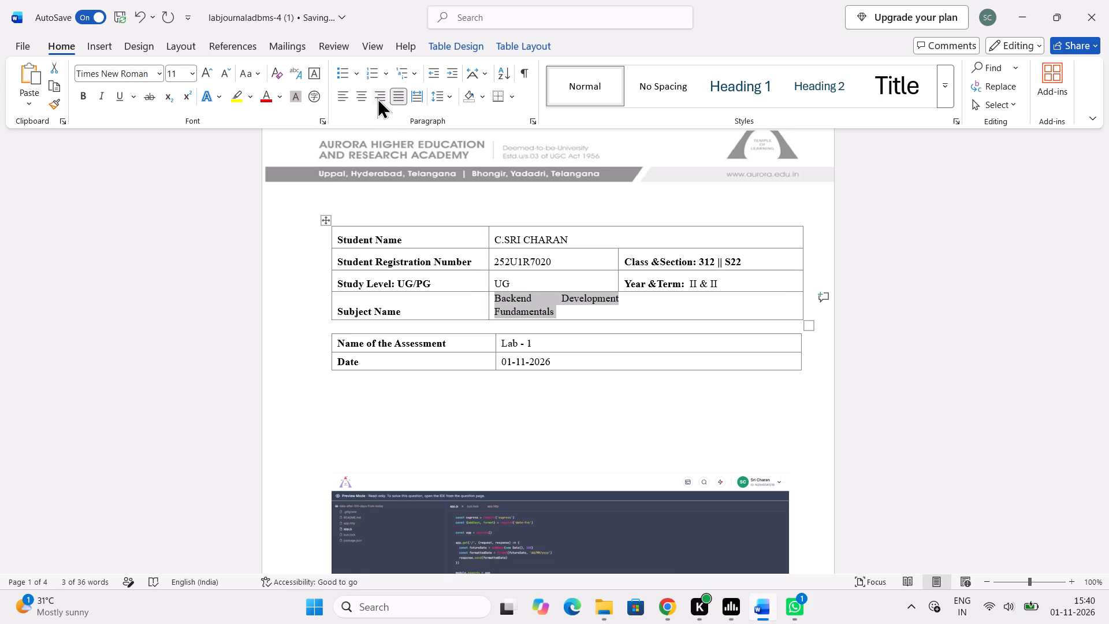
click(375, 98)
click(360, 98)
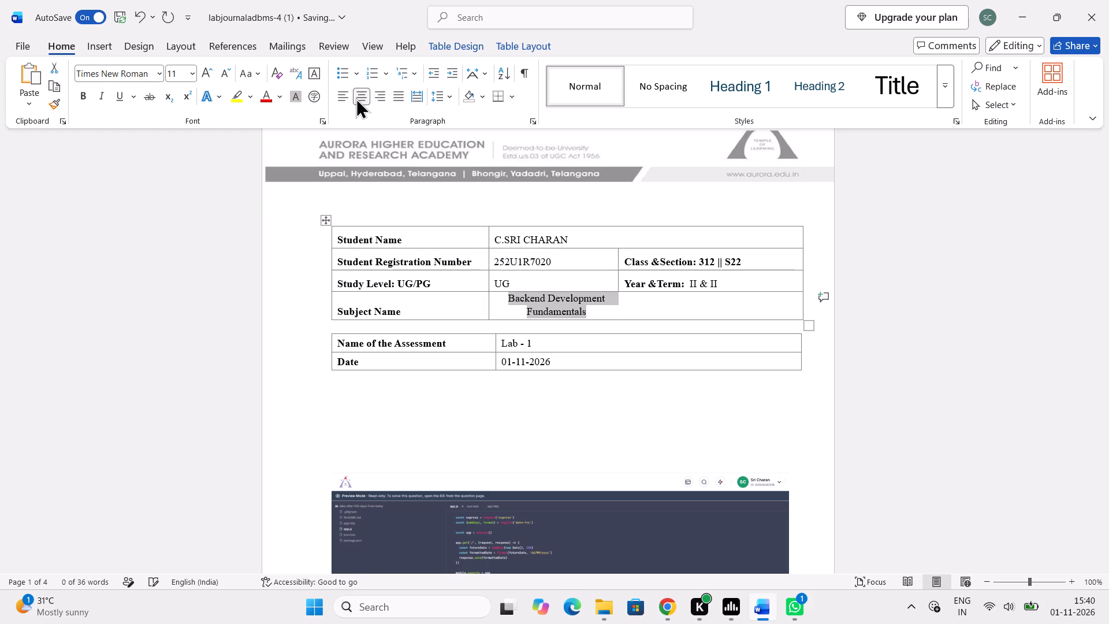
Left-align the two-line Subject Name entry in the student details table.
click(344, 98)
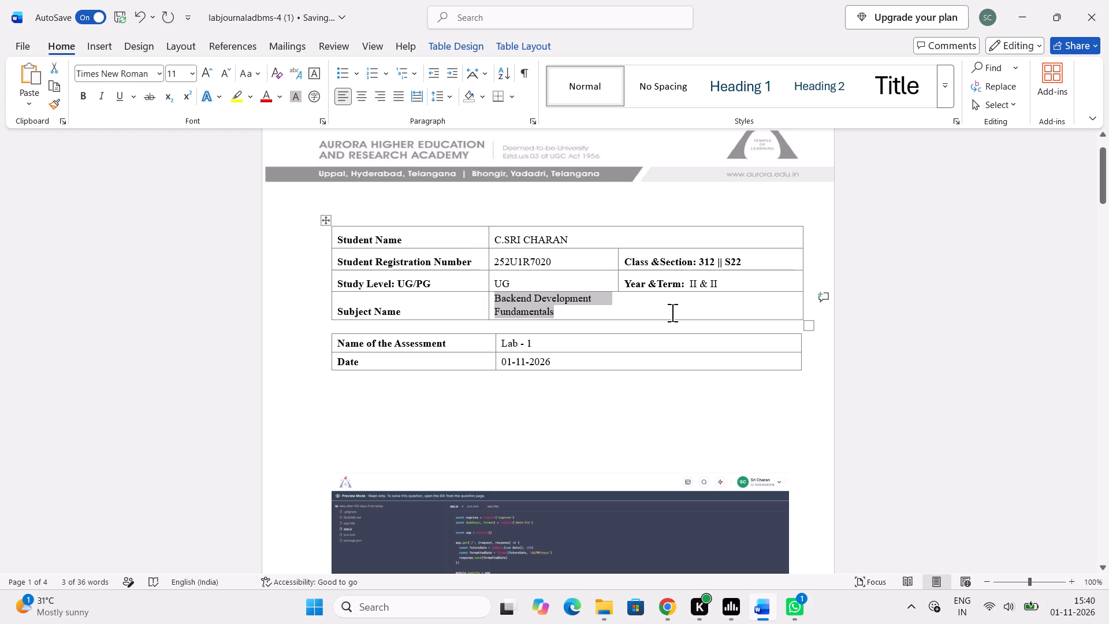
Pull in the student details table's outer right border slightly and move the divider before Class & Section and Year & Term rightward.
click(668, 305)
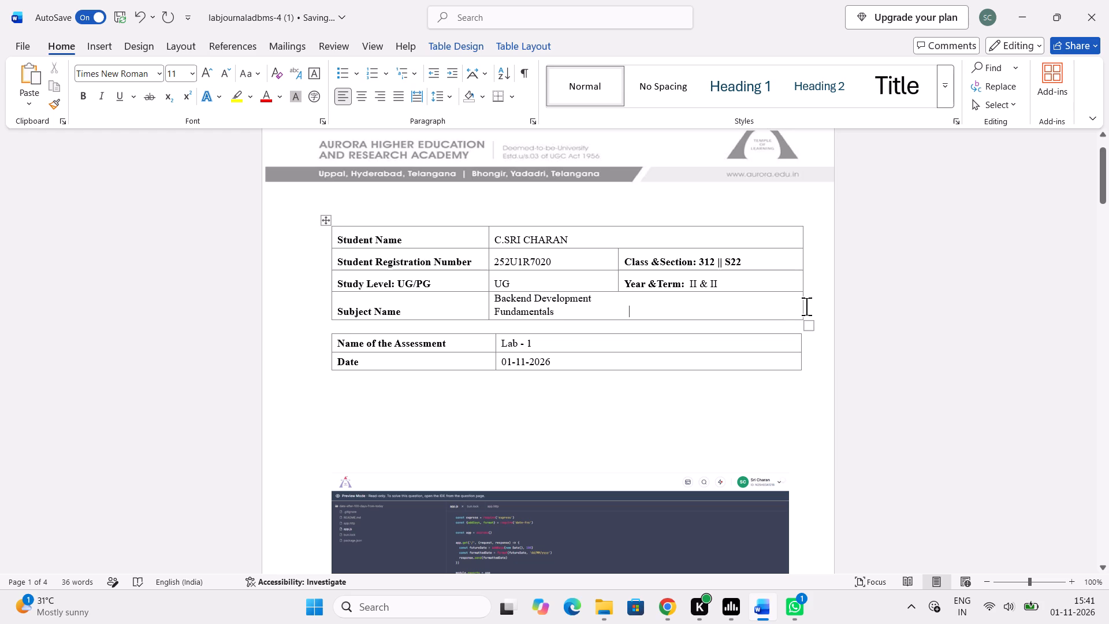
click(802, 306)
right_click(802, 306)
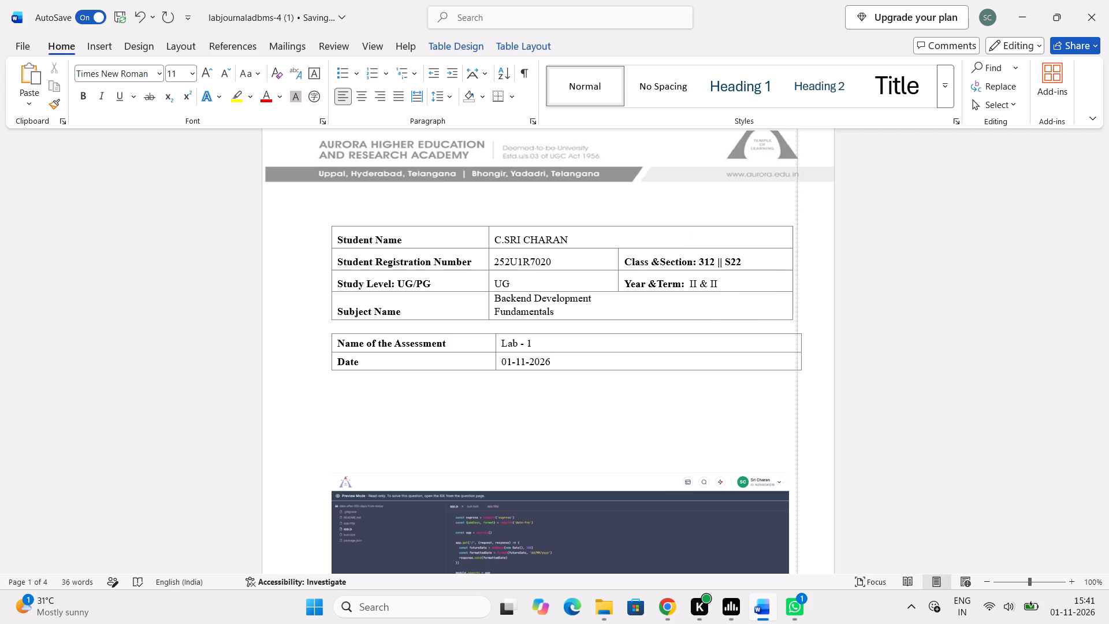
drag(618, 278, 622, 278)
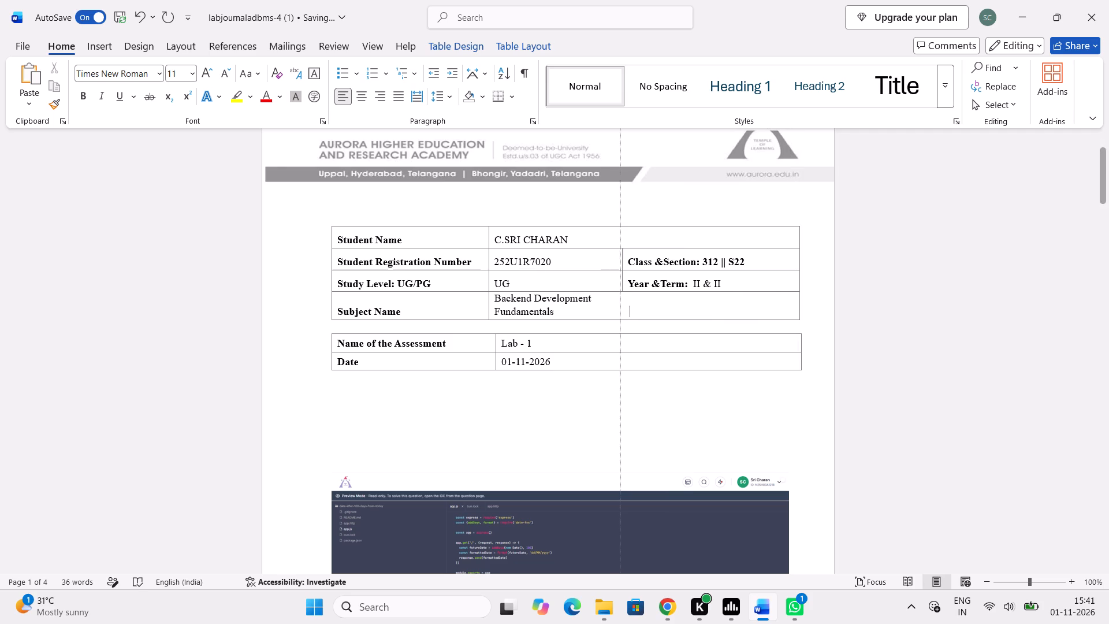
drag(622, 278, 632, 278)
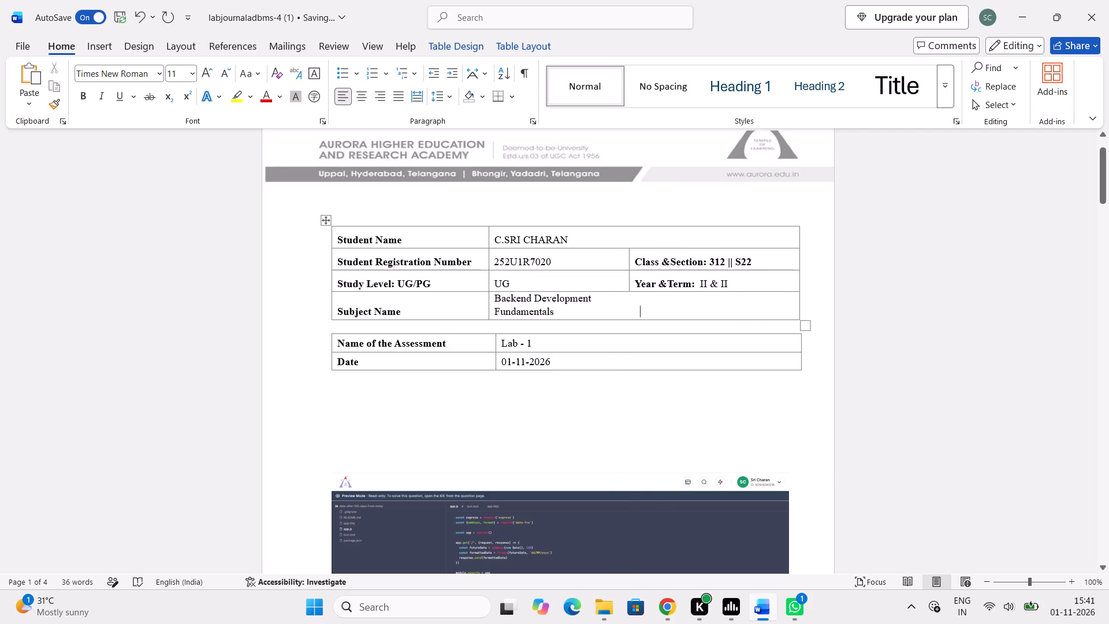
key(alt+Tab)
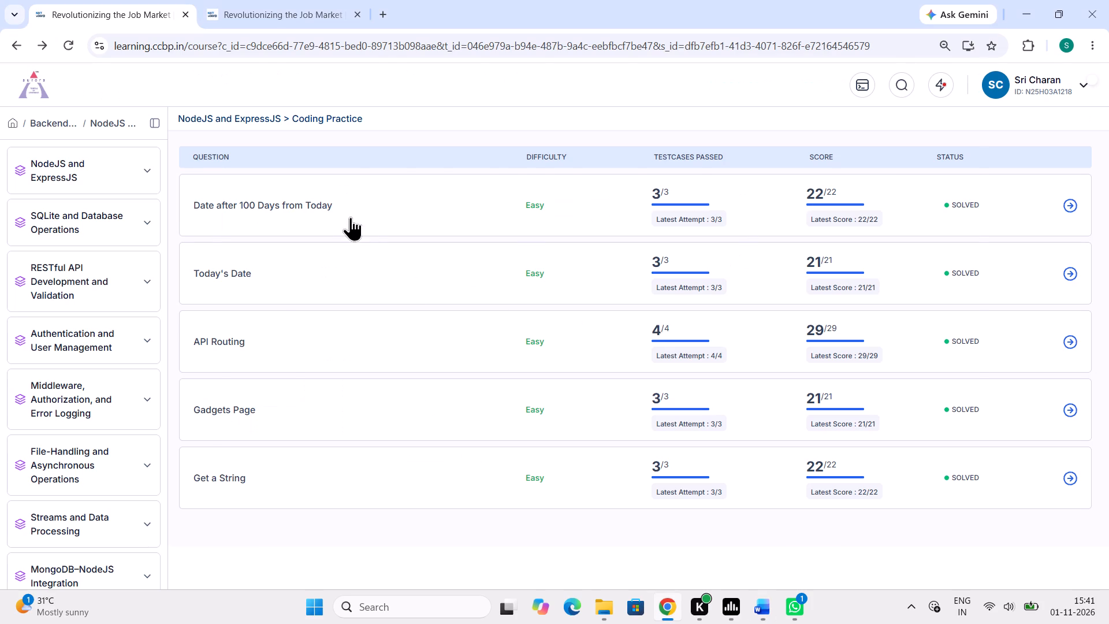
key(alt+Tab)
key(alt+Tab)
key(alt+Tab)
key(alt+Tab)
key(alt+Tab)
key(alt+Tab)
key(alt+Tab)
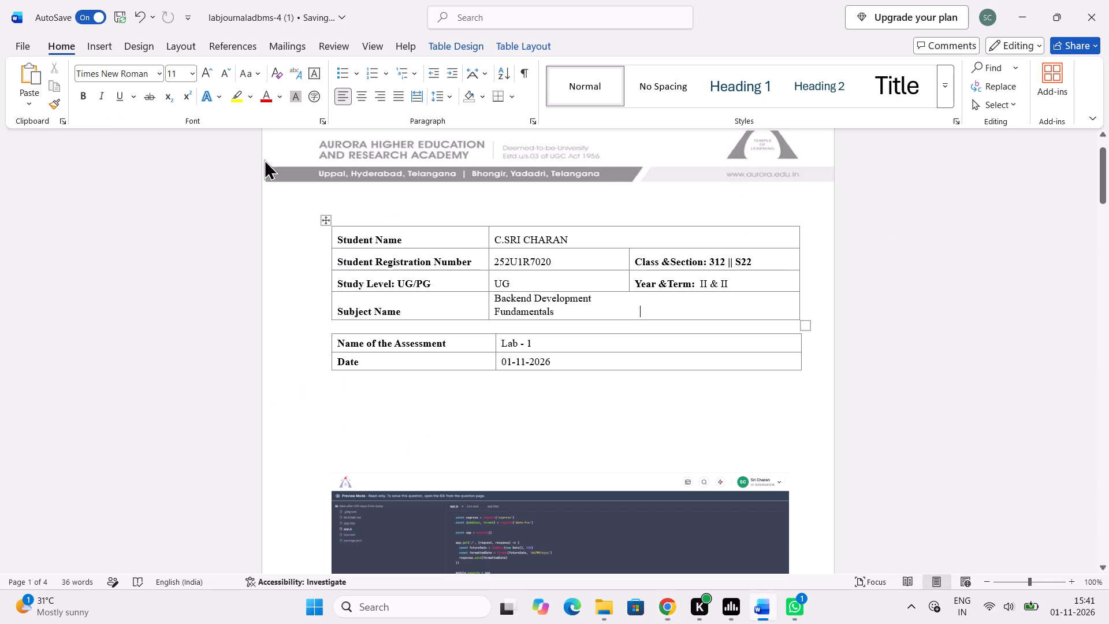
Rename the document file as lab1.
click(282, 0)
key(BackSpace)
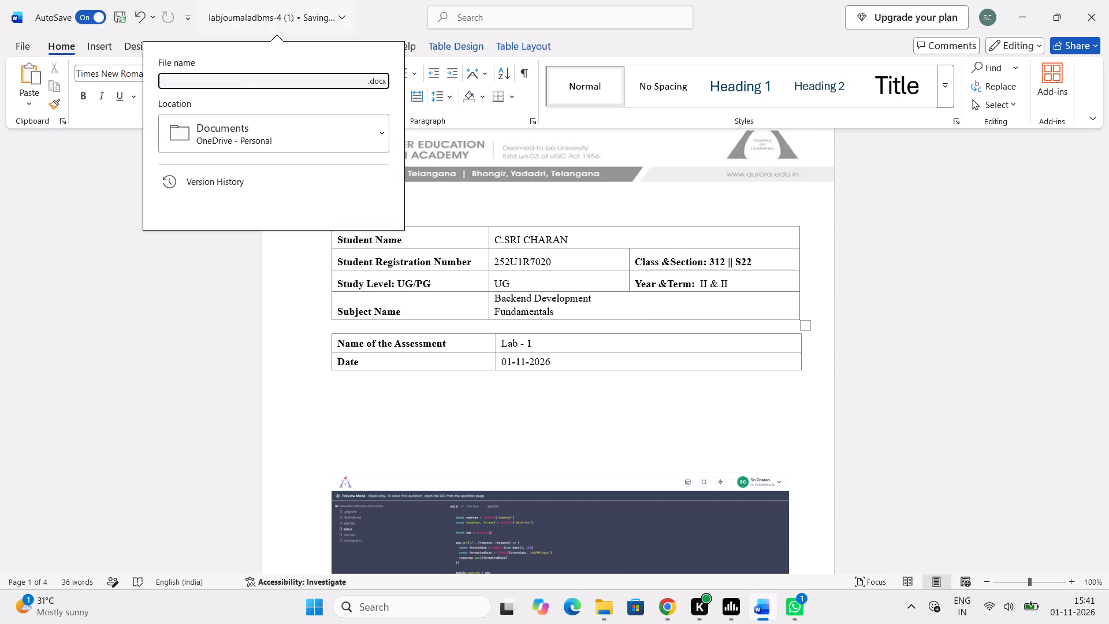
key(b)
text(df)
Clear the document's existing file name and rename it lab1.
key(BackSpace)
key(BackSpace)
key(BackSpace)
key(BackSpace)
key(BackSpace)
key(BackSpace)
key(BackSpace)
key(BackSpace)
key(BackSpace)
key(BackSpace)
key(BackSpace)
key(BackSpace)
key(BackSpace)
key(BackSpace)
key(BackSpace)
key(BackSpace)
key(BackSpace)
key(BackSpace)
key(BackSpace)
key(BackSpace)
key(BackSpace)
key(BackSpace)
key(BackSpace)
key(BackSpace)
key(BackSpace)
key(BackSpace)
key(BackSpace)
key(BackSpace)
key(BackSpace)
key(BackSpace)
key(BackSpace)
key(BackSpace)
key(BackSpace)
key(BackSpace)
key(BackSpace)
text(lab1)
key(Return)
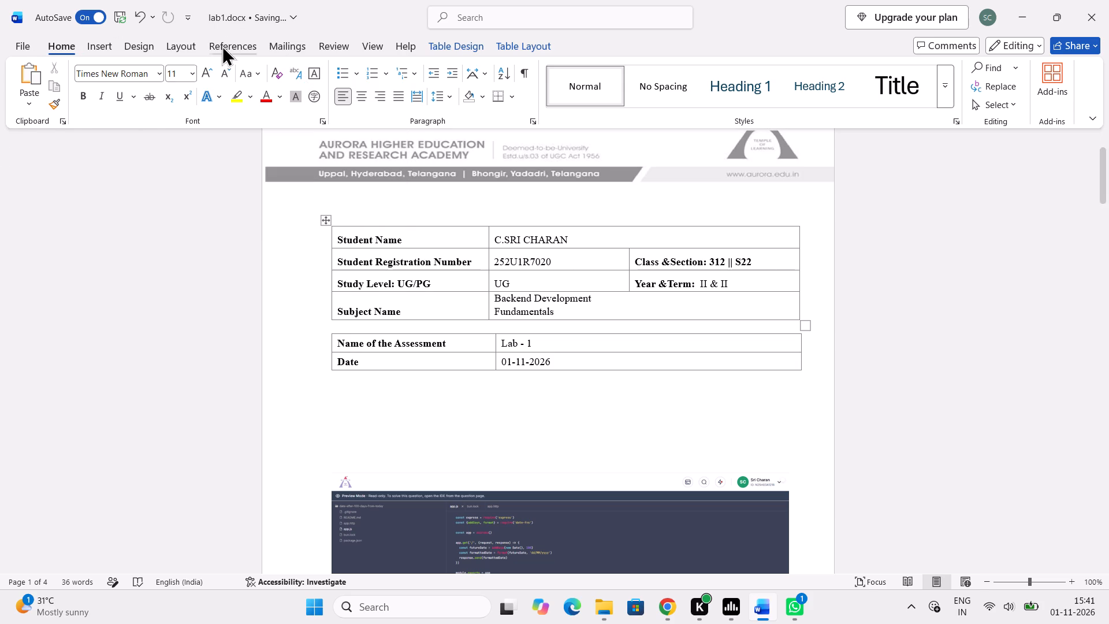
Extend the document's file name to lab1-backend.
click(236, 23)
click(232, 79)
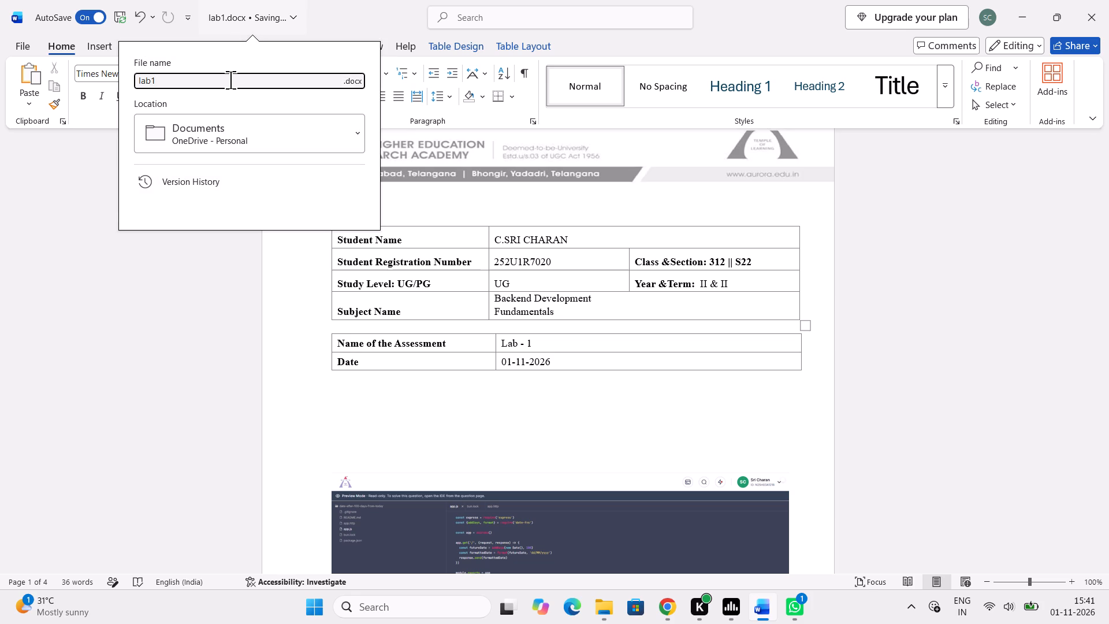
text(back)
text(end)
key(Left)
key(Left)
key(Left)
key(Left)
key(Left)
key(Left)
key(Left)
key(minus)
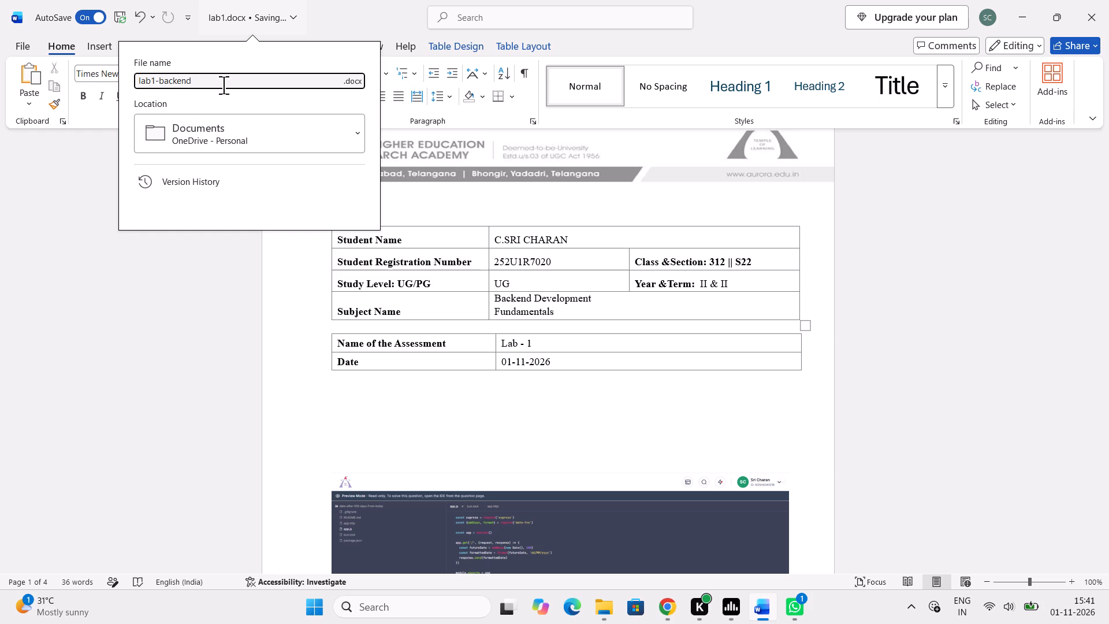
click(224, 81)
key(Return)
Start exporting the document as a PDF and set the destination to the Desktop's 2nd Year > Term 2 folder.
click(25, 45)
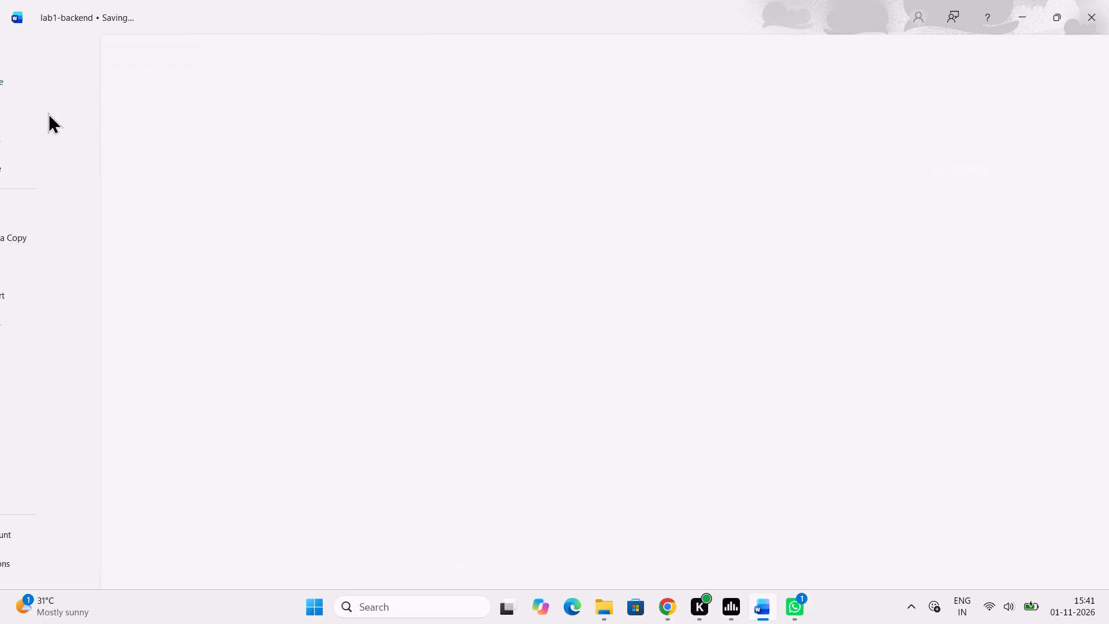
click(37, 301)
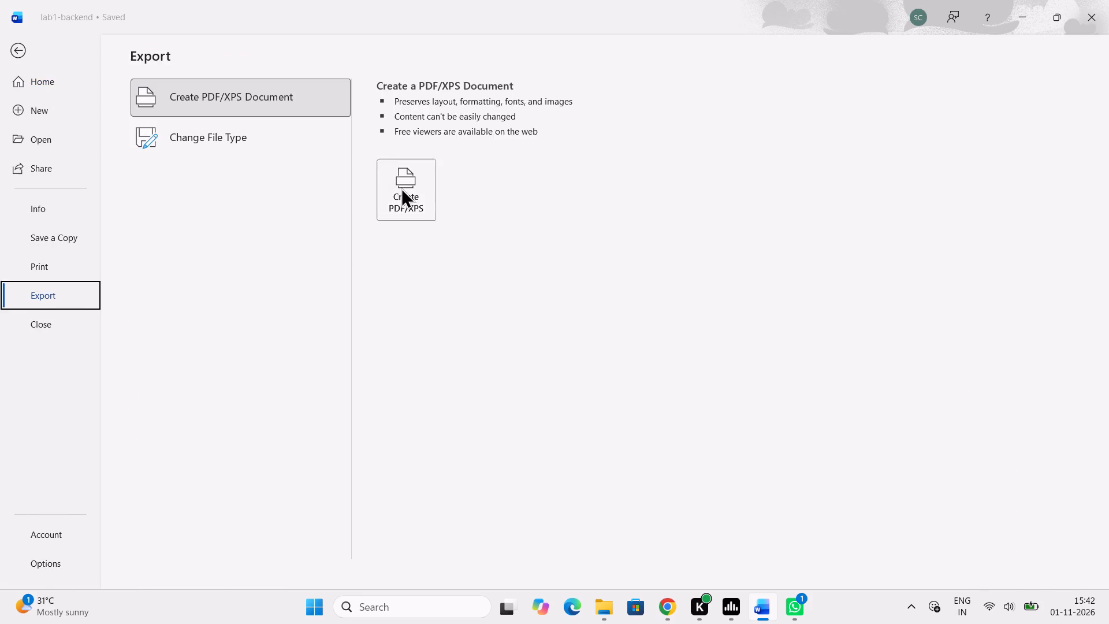
click(400, 187)
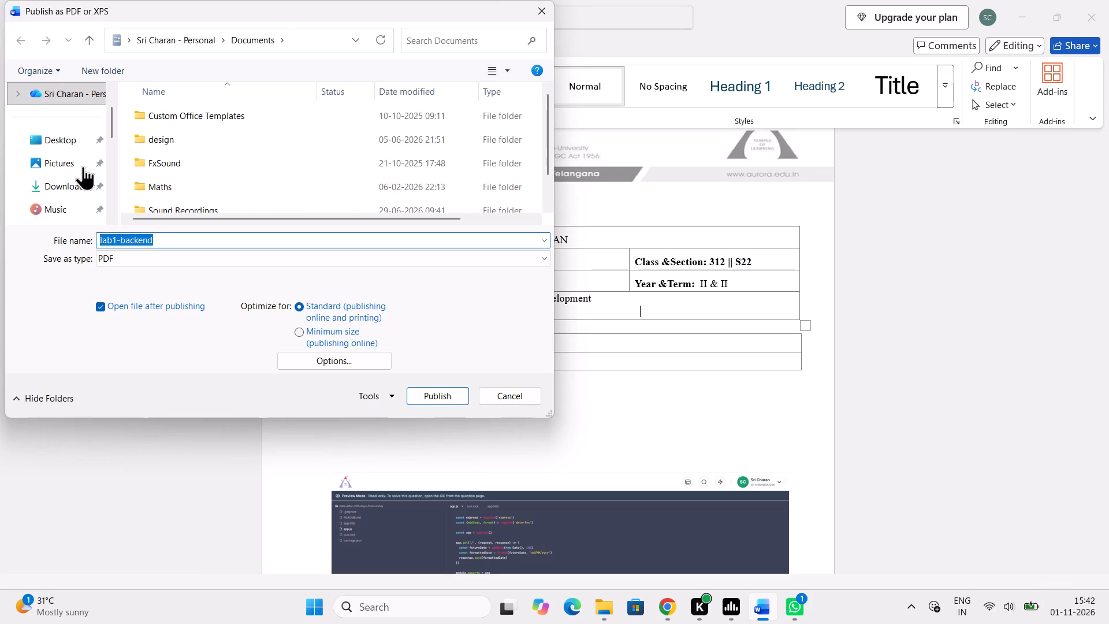
click(49, 142)
double_click(49, 142)
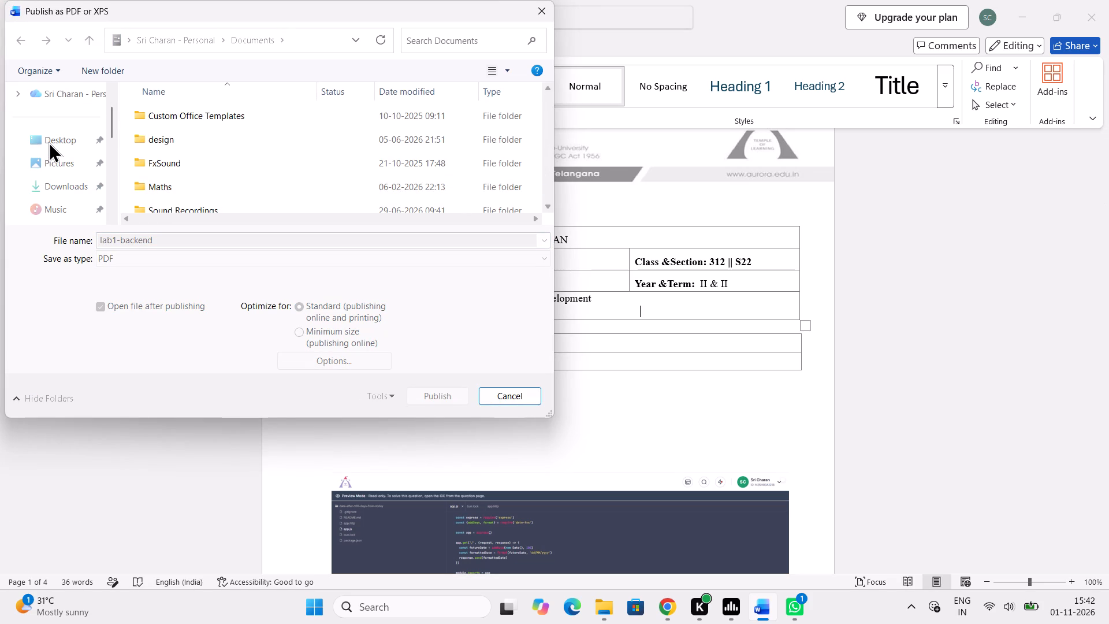
click(49, 142)
click(49, 142)
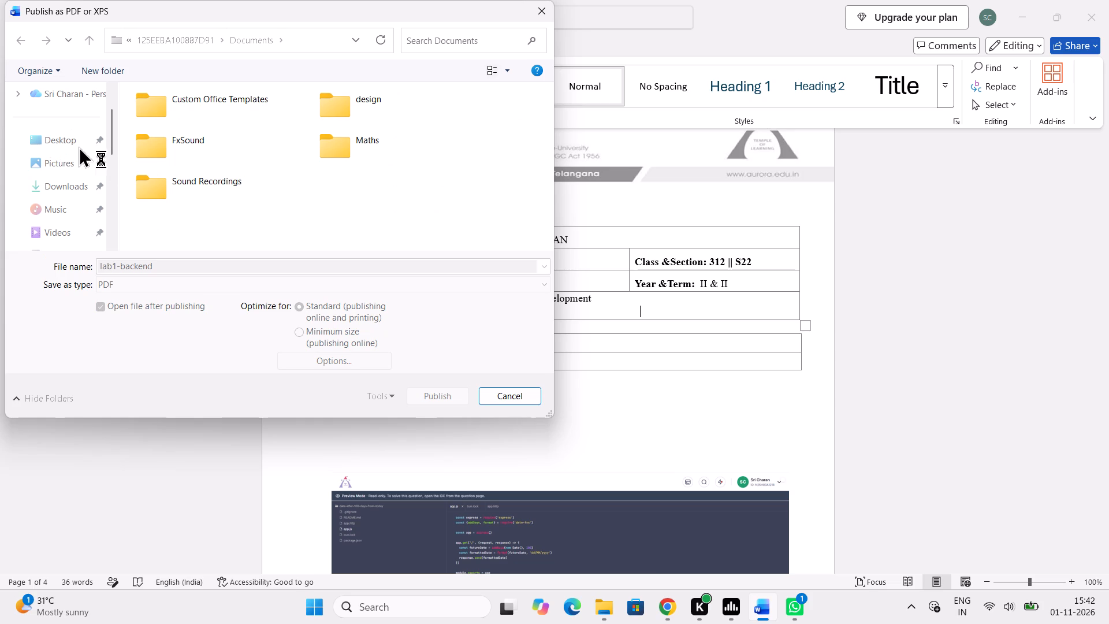
click(67, 148)
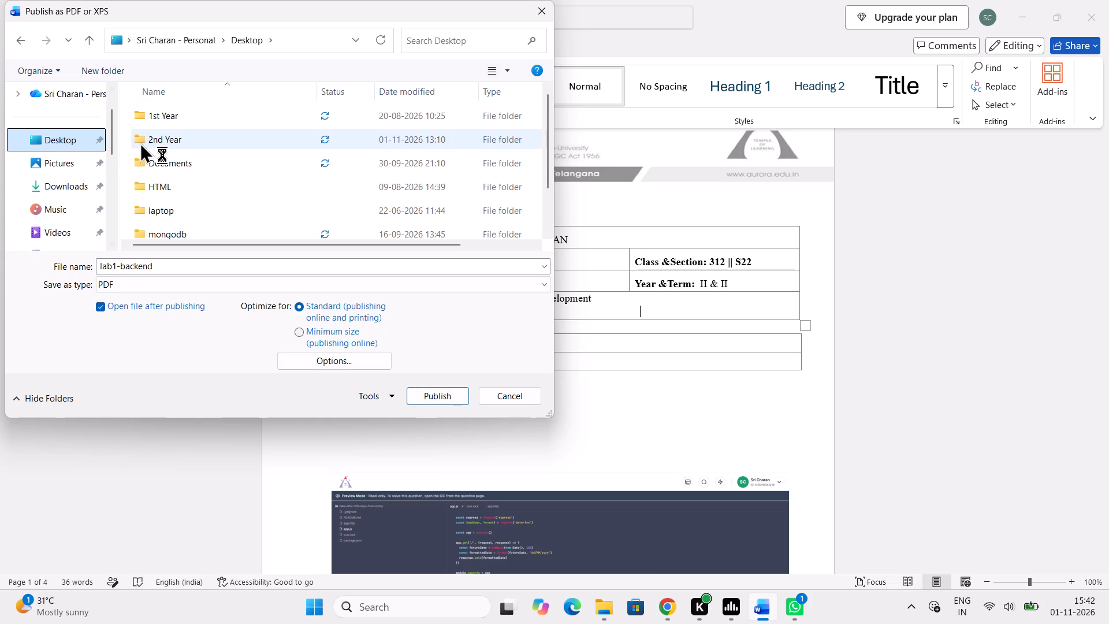
double_click(140, 142)
click(156, 142)
double_click(156, 142)
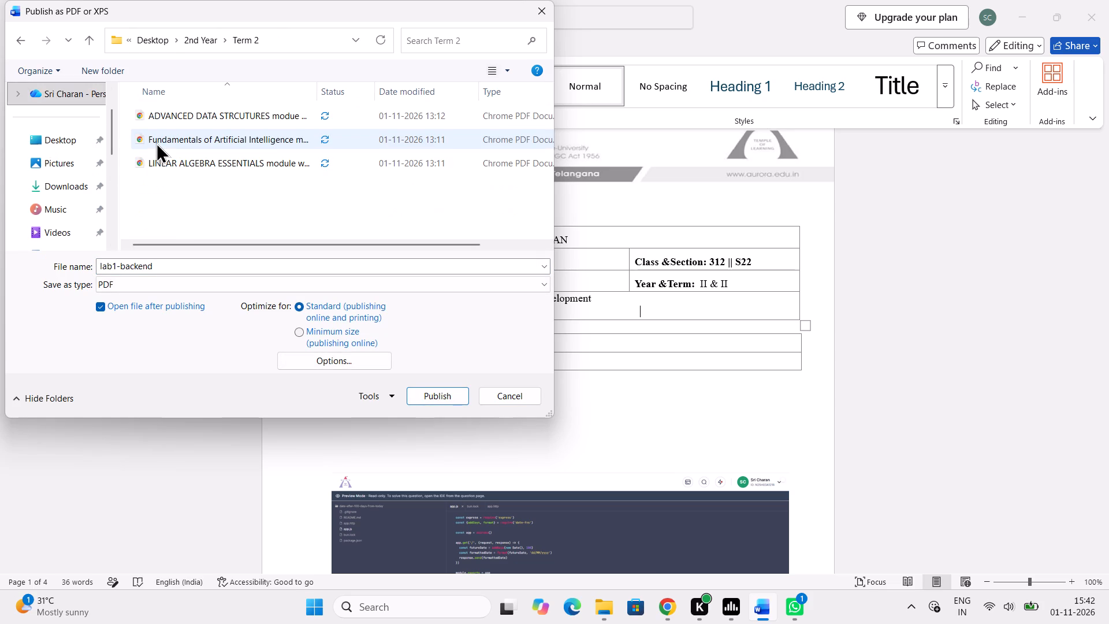
click(163, 207)
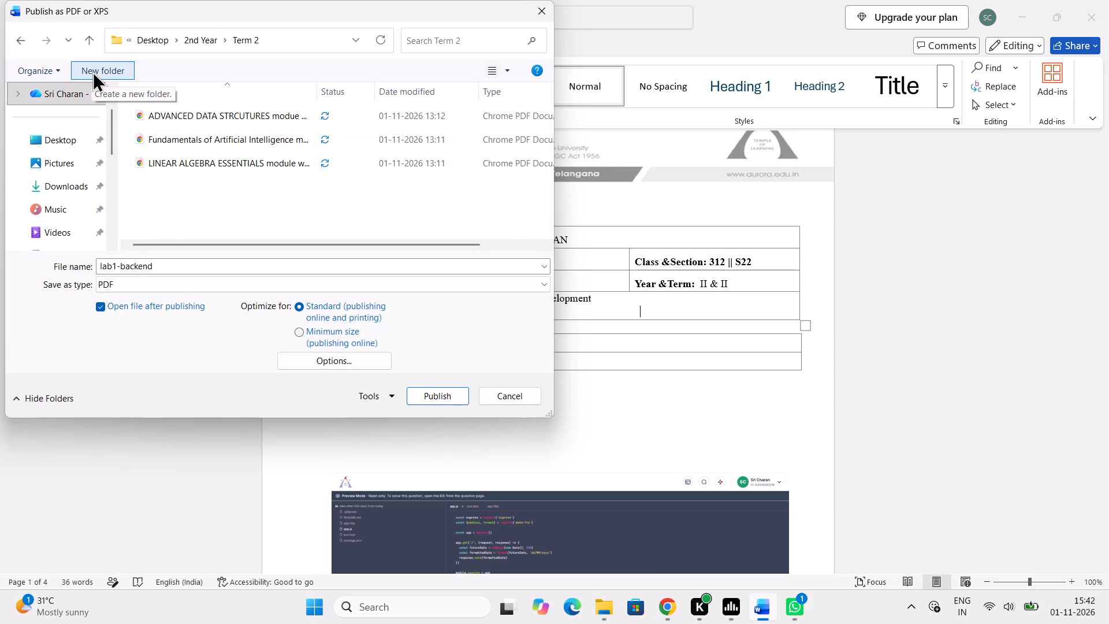
Create a new folder named backend inside Term 2.
click(92, 71)
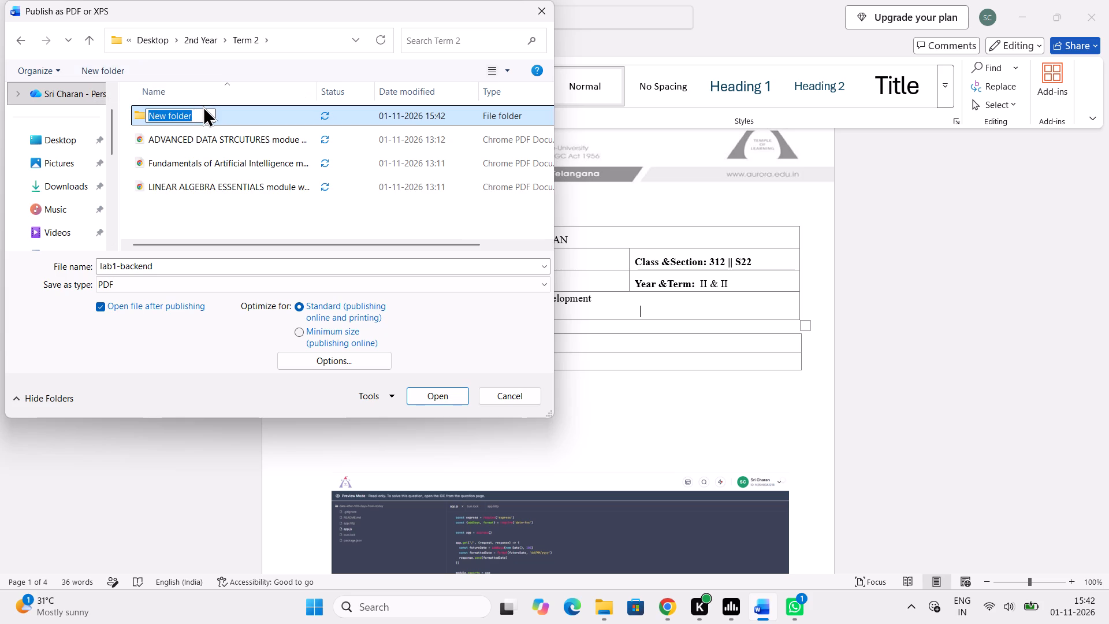
key(BackSpace)
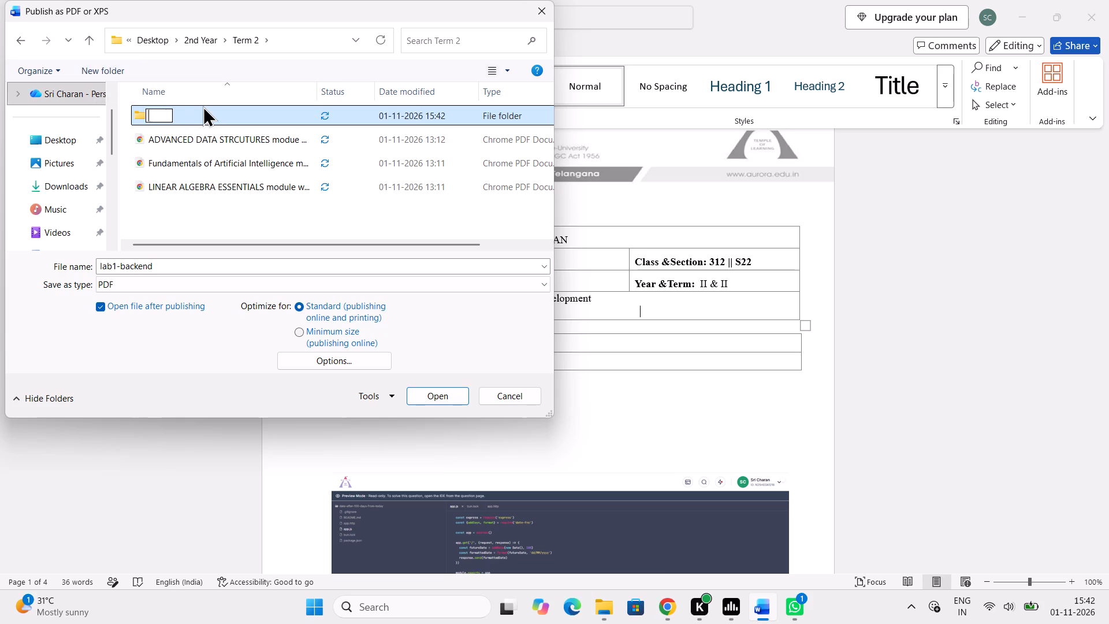
text(back)
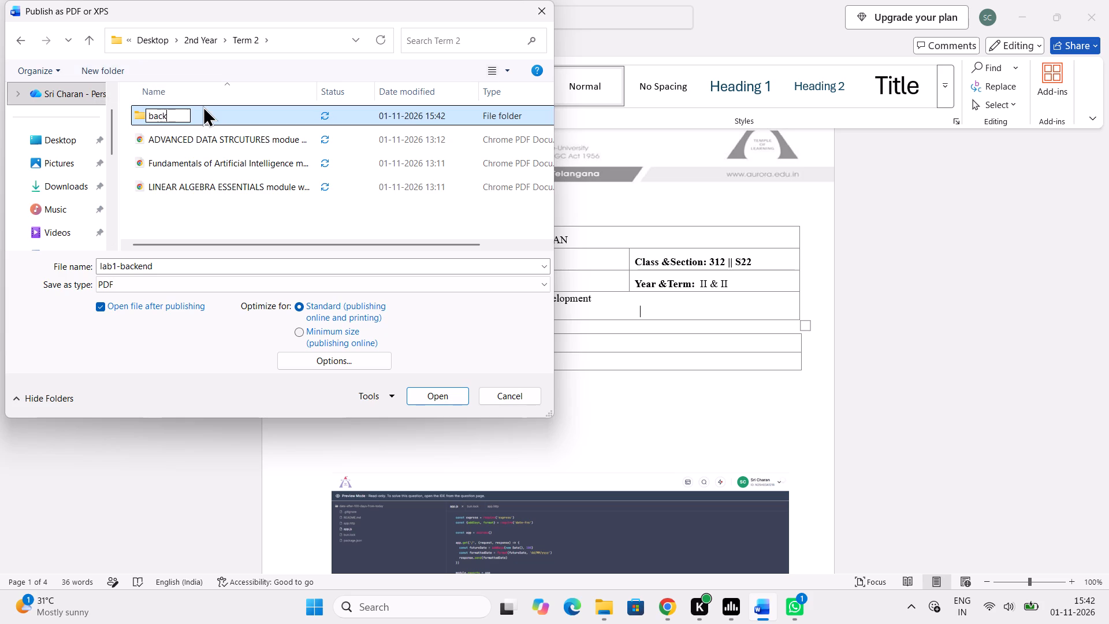
text(edn)
key(BackSpace)
key(BackSpace)
text(nd)
key(Left)
key(Left)
key(Left)
key(minus)
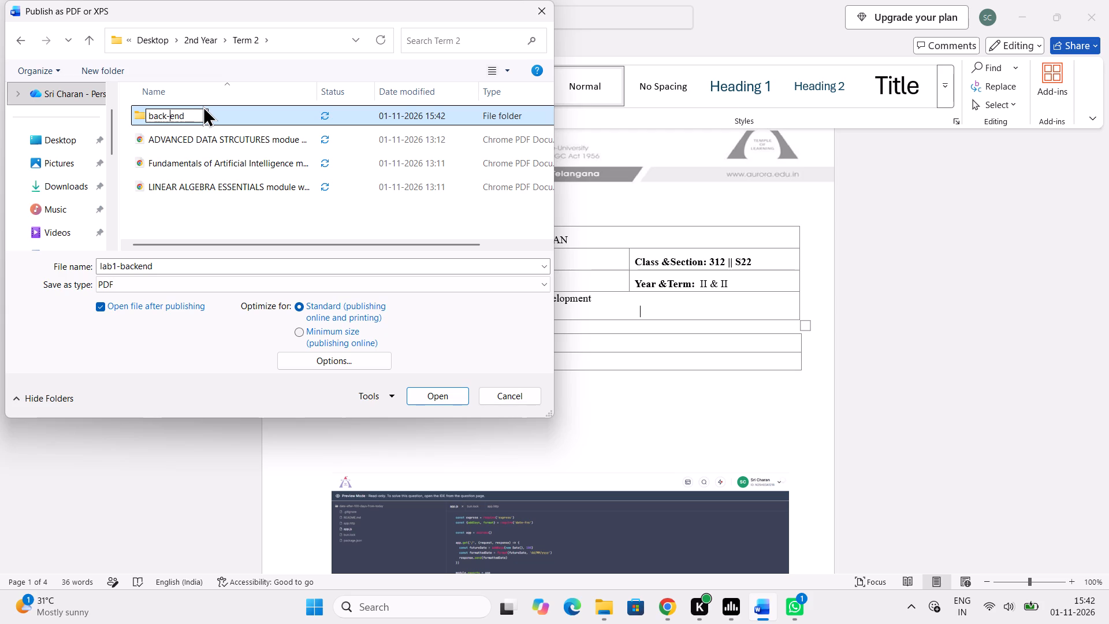
key(BackSpace)
key(Return)
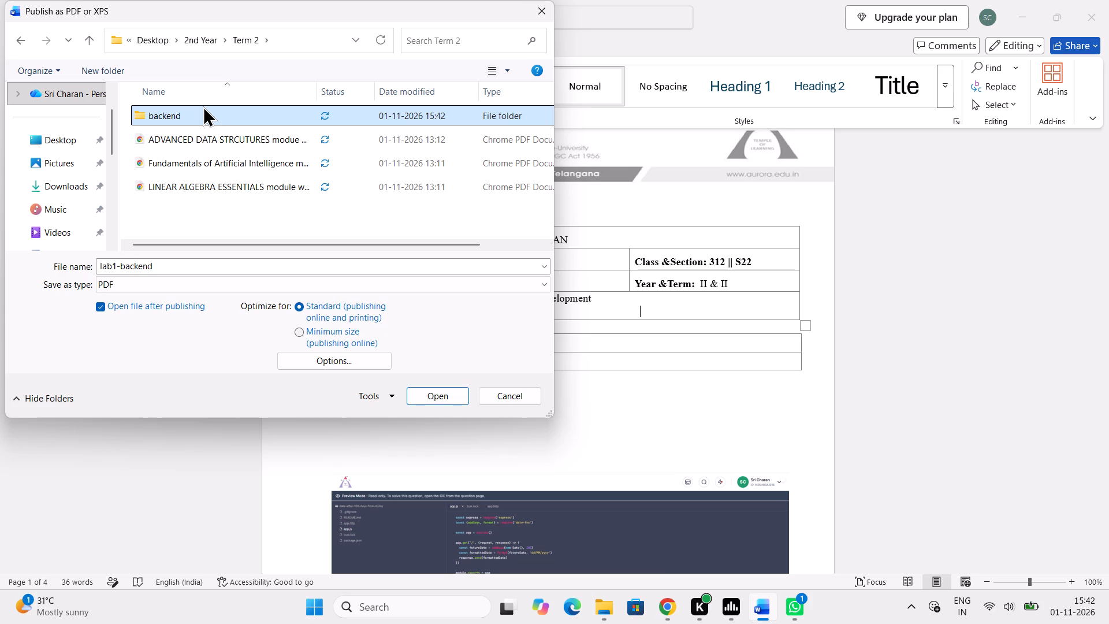
Publish the PDF as lab1-backend in the backend folder.
double_click(191, 110)
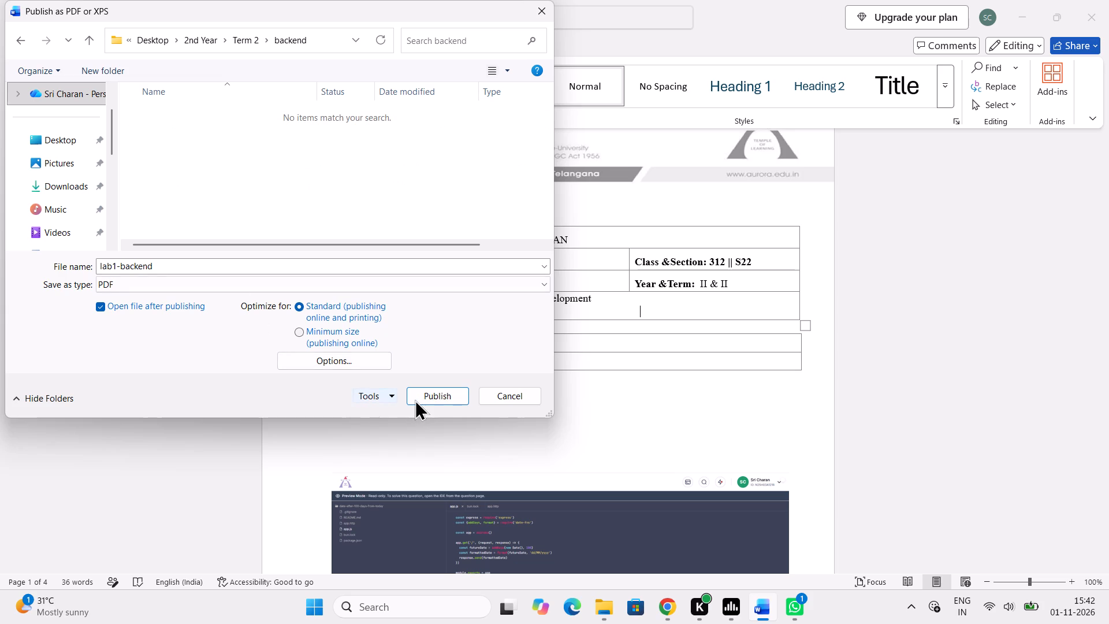
click(432, 399)
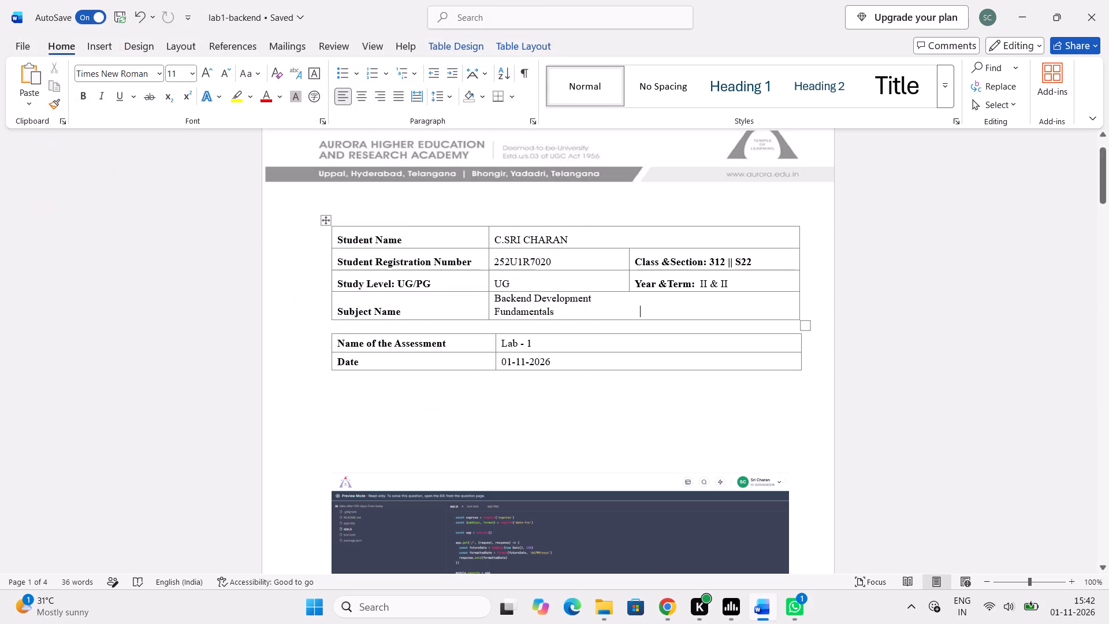
Look through the first pages of the exported lab1-backend PDF in Chrome and close it.
scroll(449, 317, down, 5)
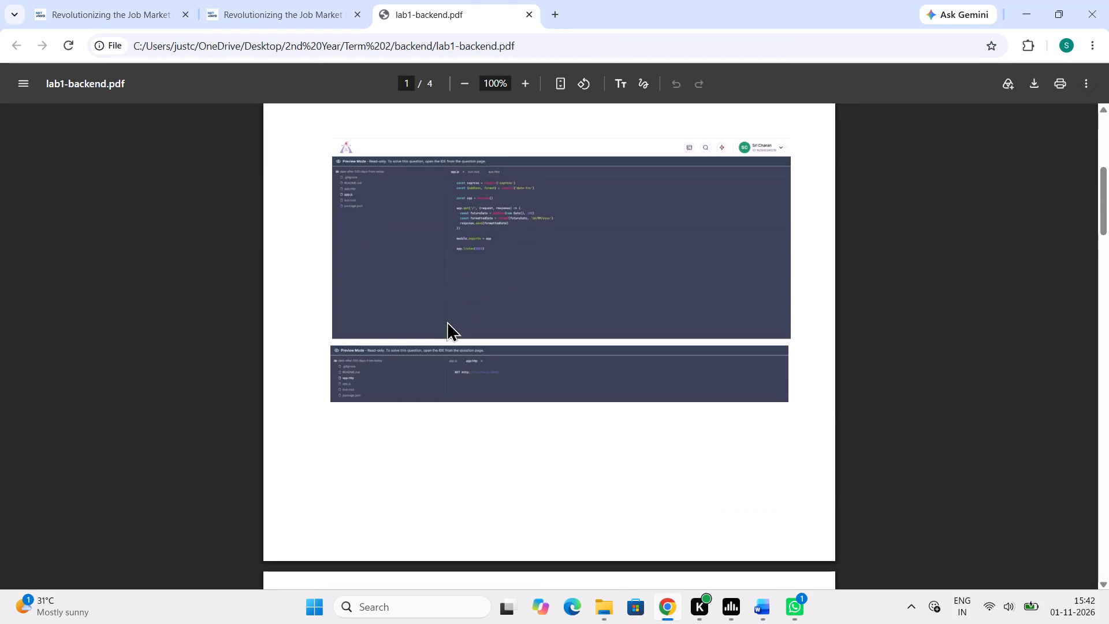
scroll(446, 321, down, 5)
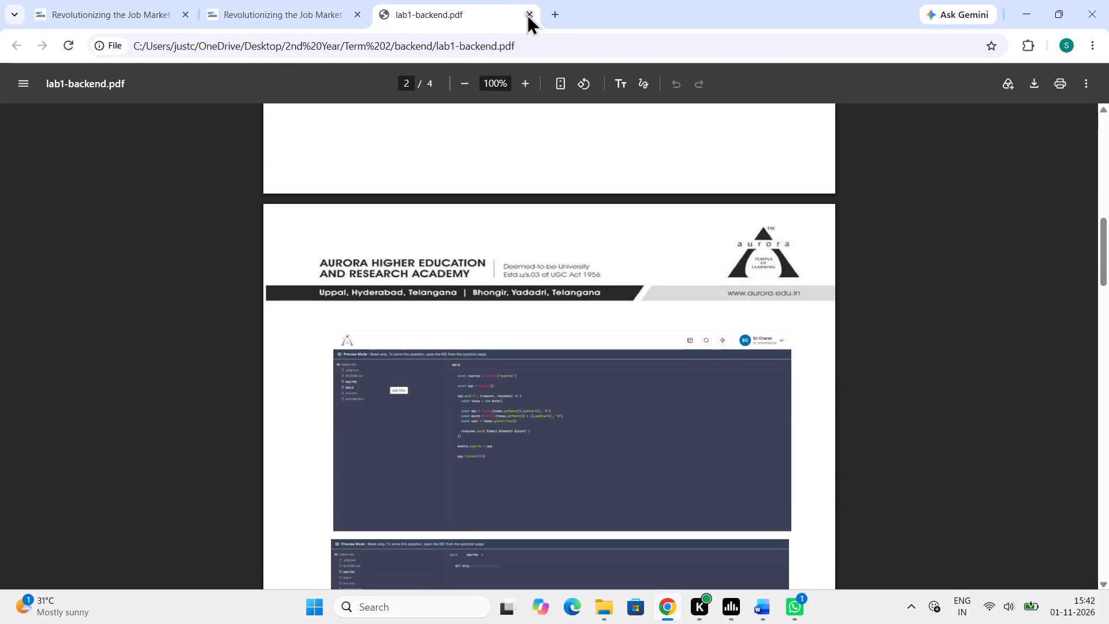
click(527, 14)
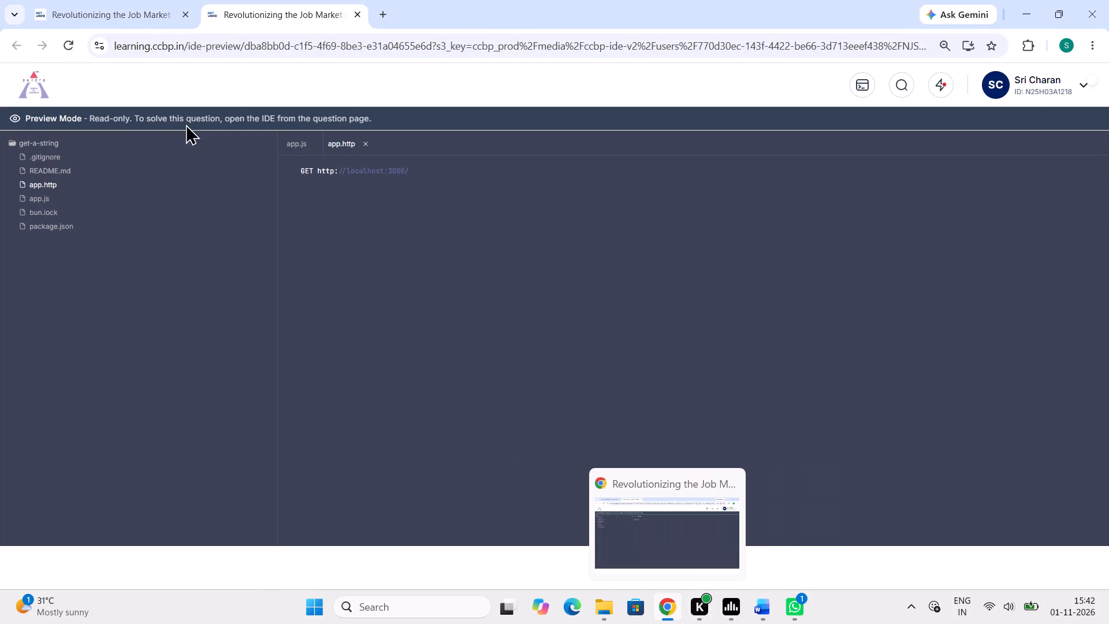
Return to the NodeJS and ExpressJS Coding Practice page and look over its question list.
click(121, 17)
scroll(411, 314, down, 1)
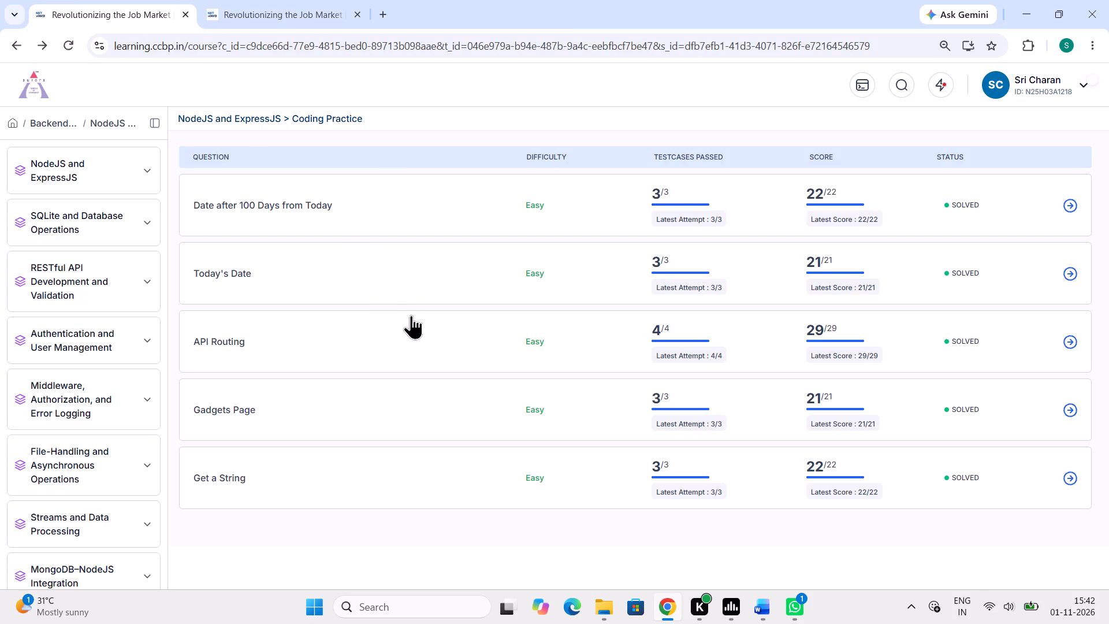
scroll(411, 315, up, 3)
key(Print)
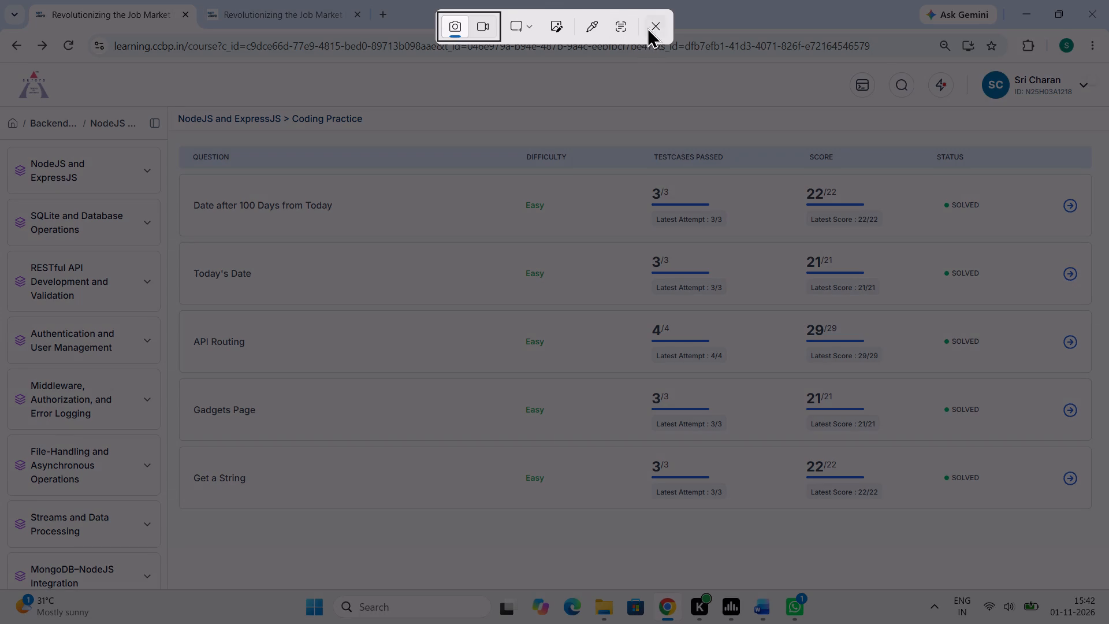
click(649, 27)
Open the Introduction to Backend Development lesson from the NodeJS and ExpressJS module and view its Live Classes and Recording sections.
click(93, 164)
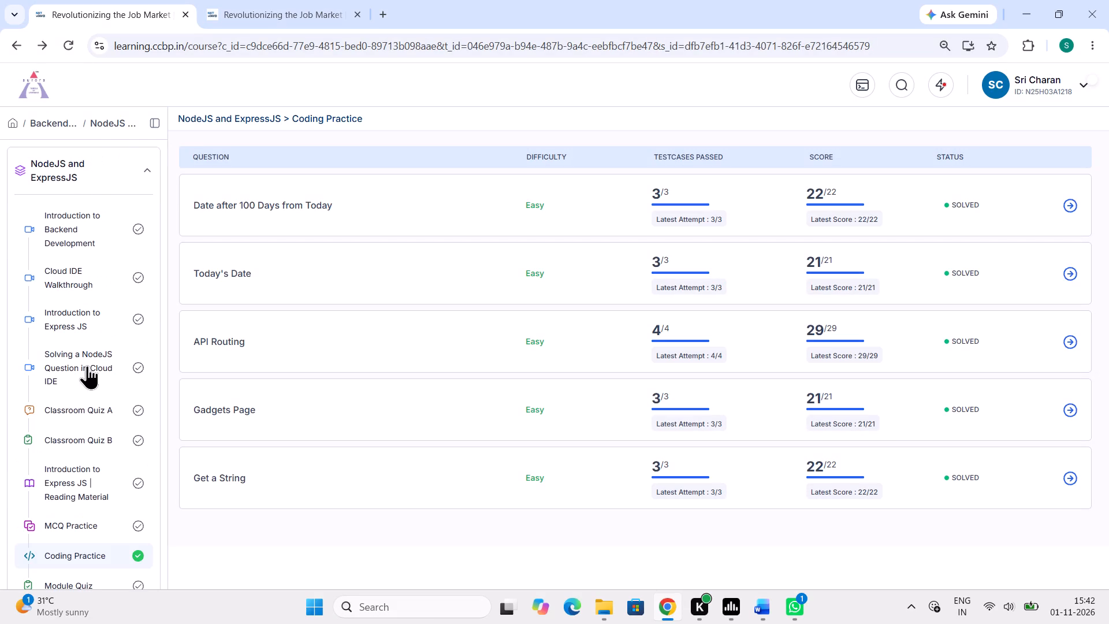
click(98, 168)
click(95, 168)
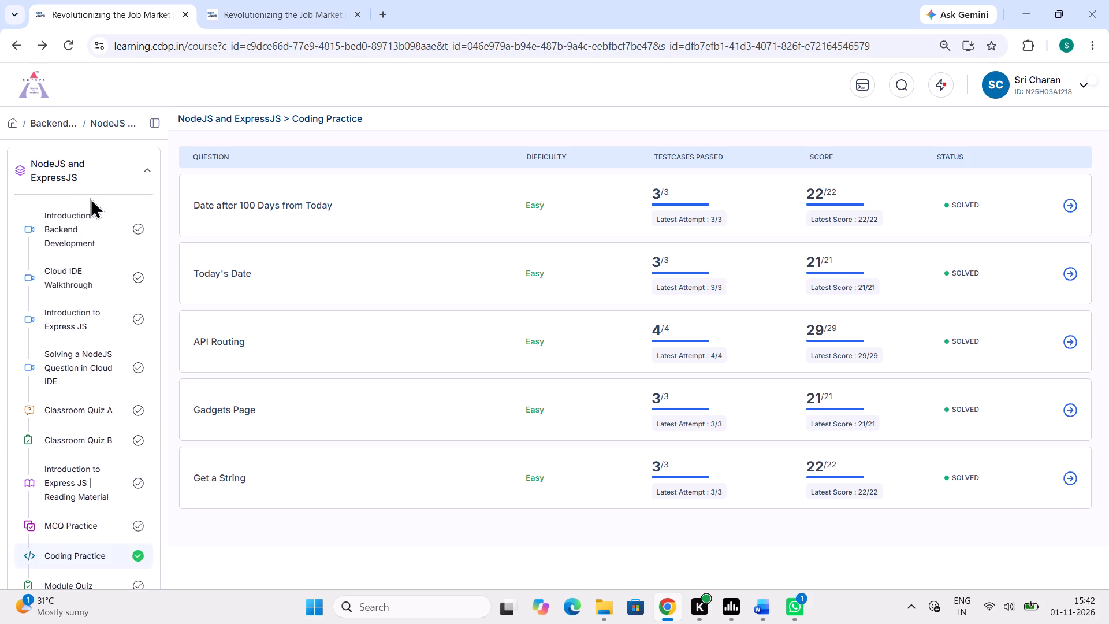
click(92, 229)
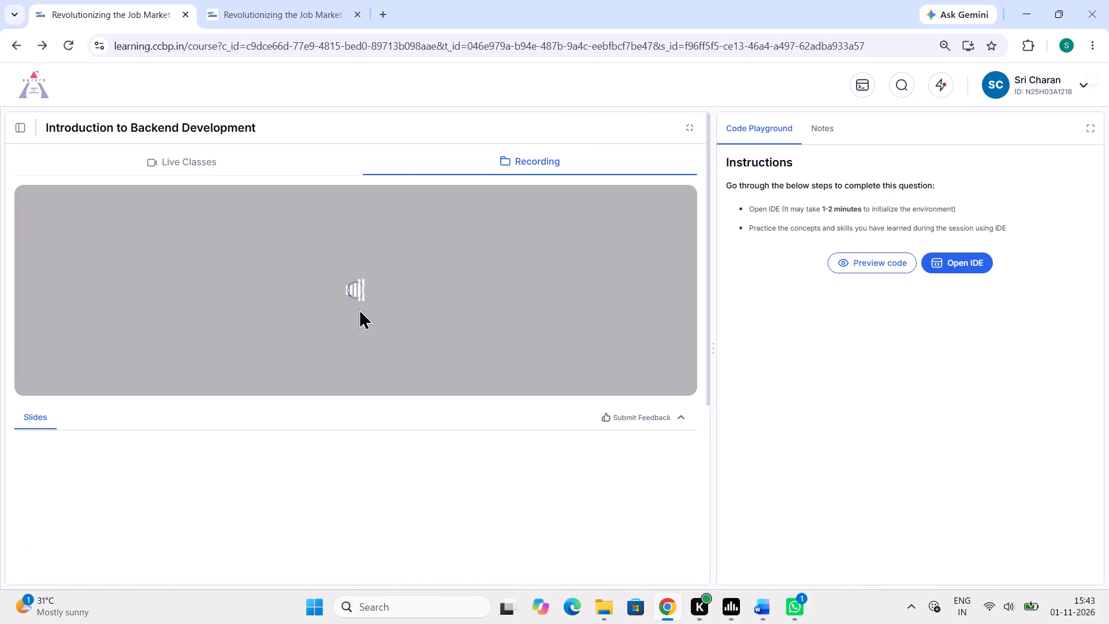
click(205, 157)
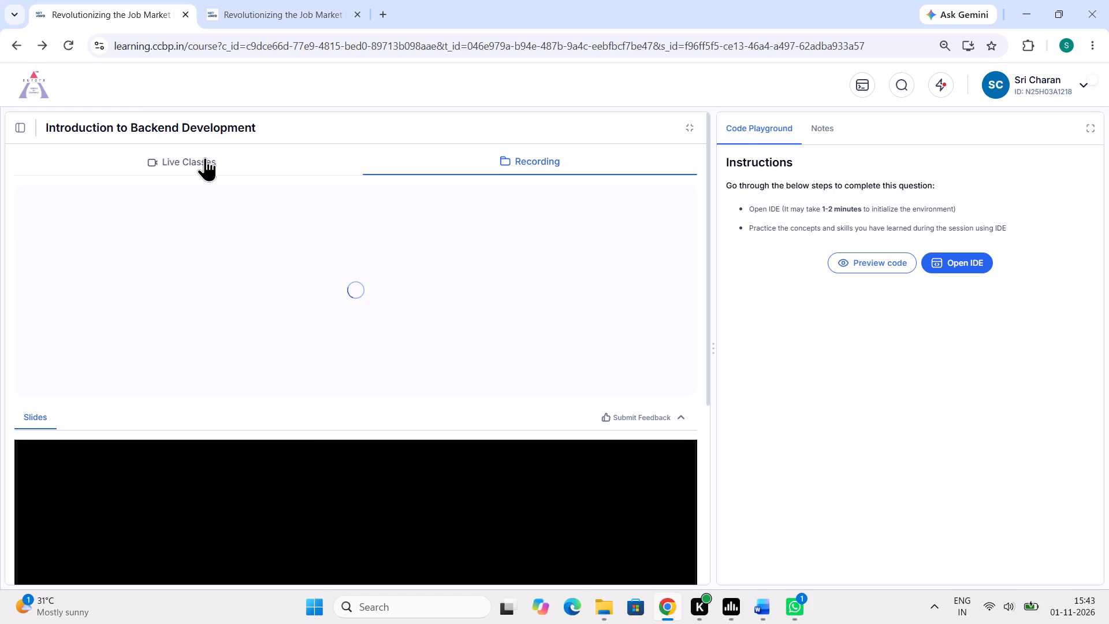
scroll(435, 354, down, 4)
scroll(716, 307, up, 4)
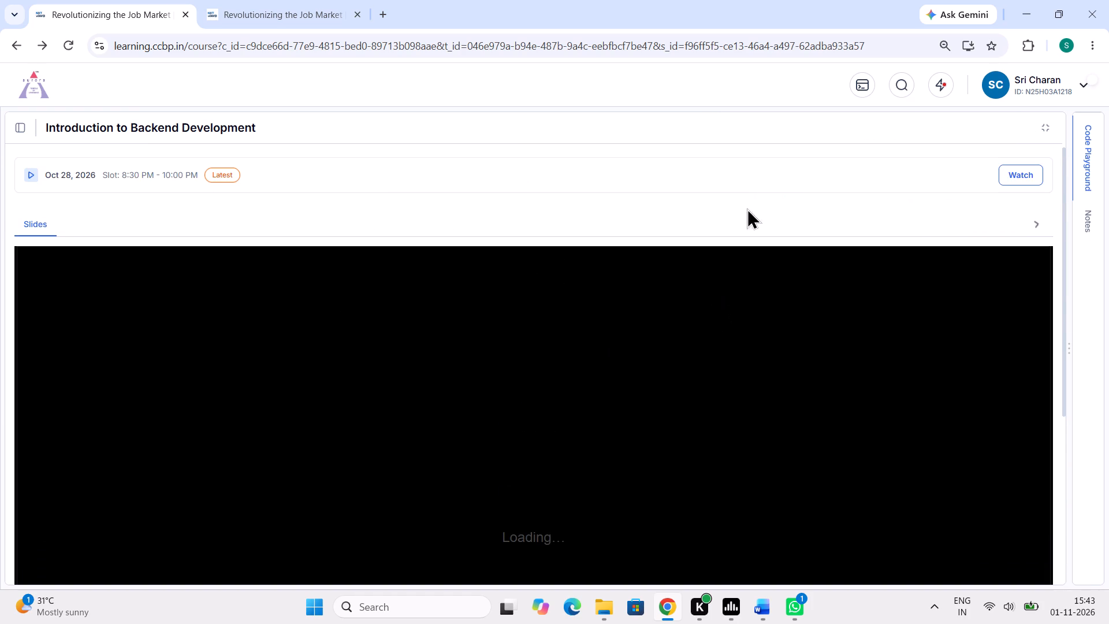
scroll(708, 266, up, 4)
click(777, 159)
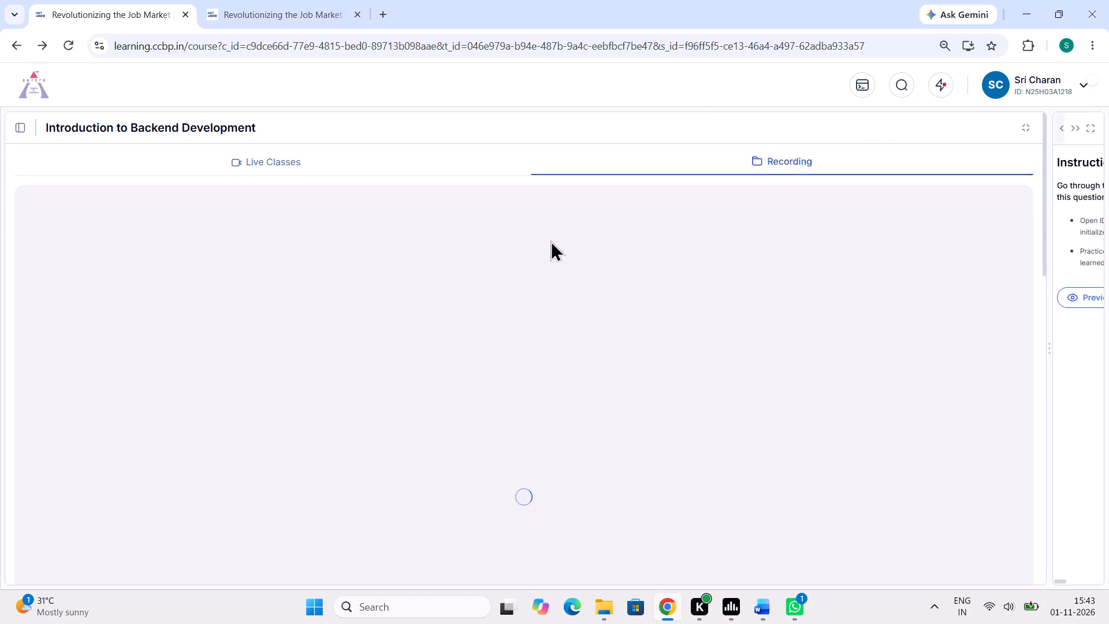
Play the Introduction to Backend Development recording and skip ahead to near its end, about 24:25.
scroll(364, 344, down, 3)
scroll(773, 367, up, 3)
scroll(351, 293, up, 1)
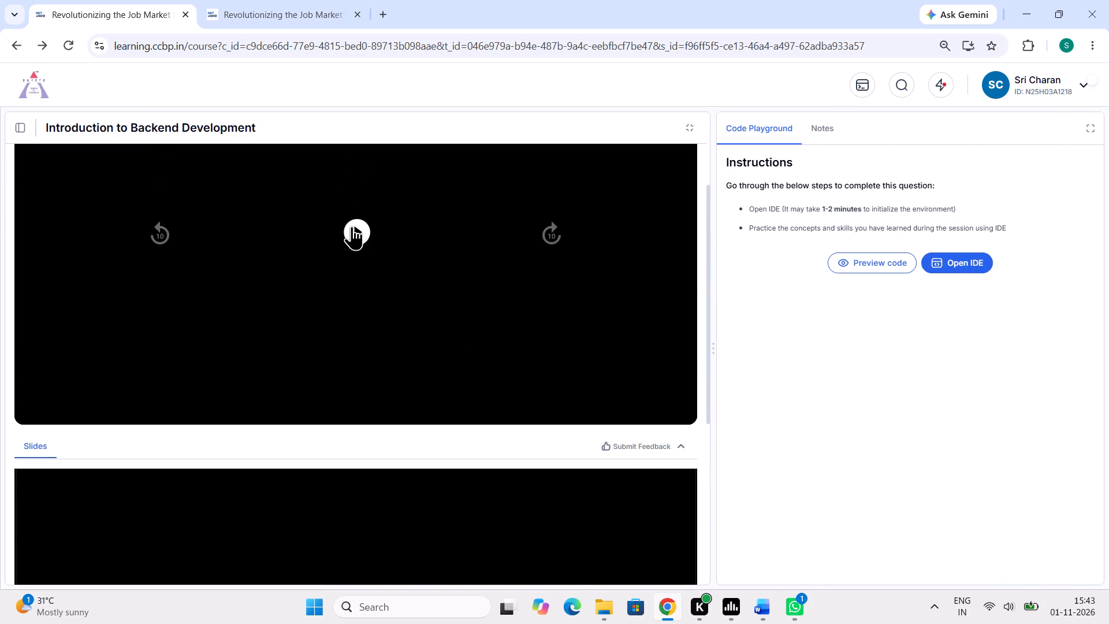
click(352, 228)
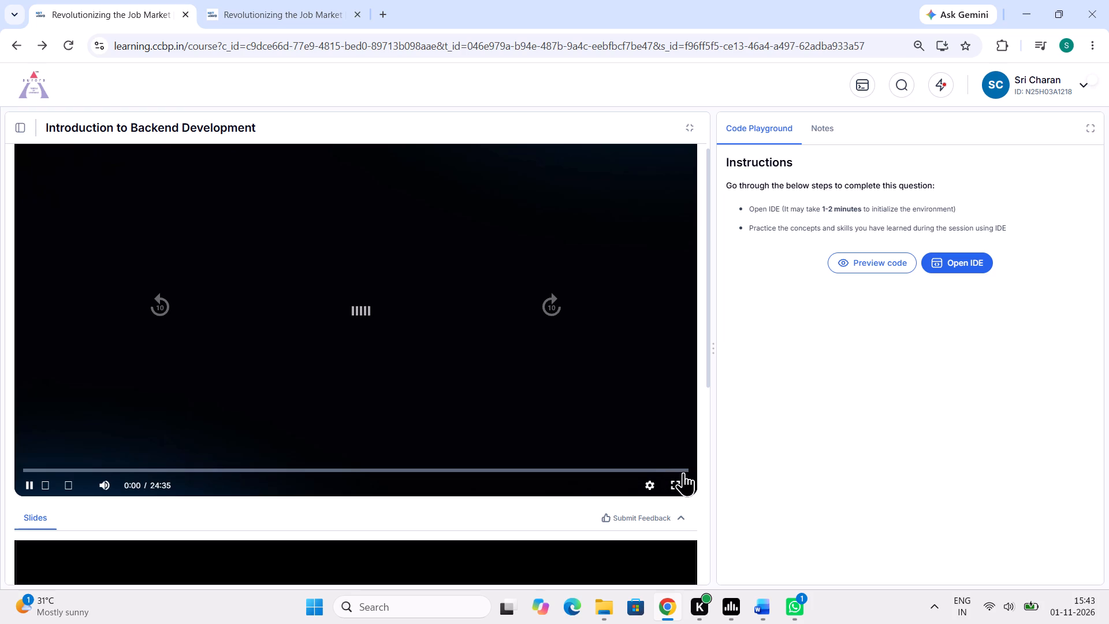
click(684, 471)
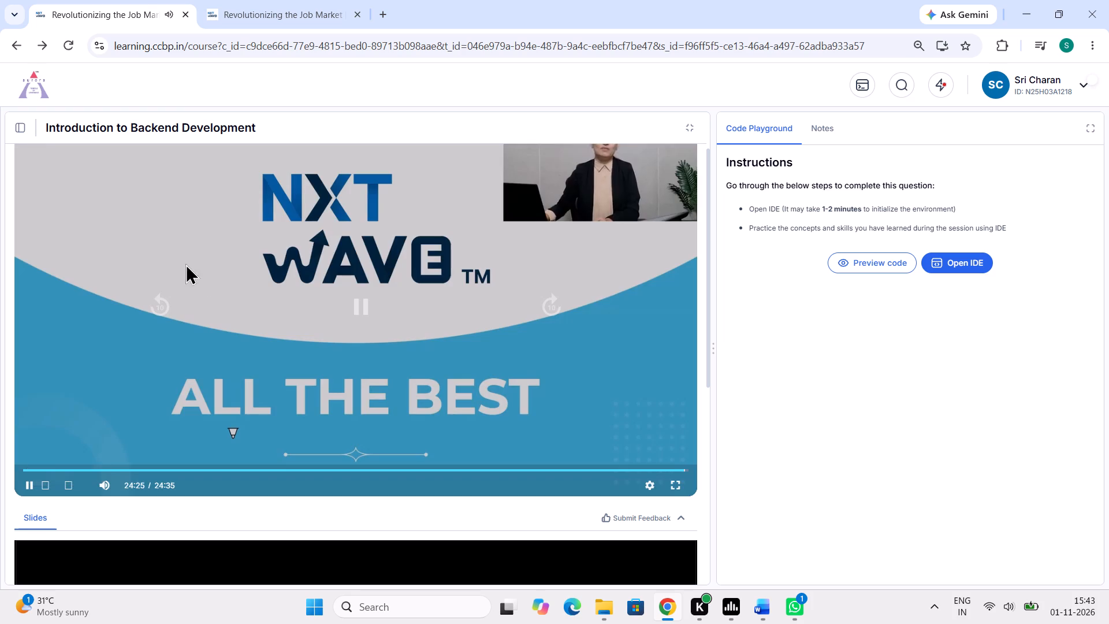
Check the Introduction to Backend Development entry in the NodeJS and ExpressJS module's lesson list and return to the recording.
click(15, 125)
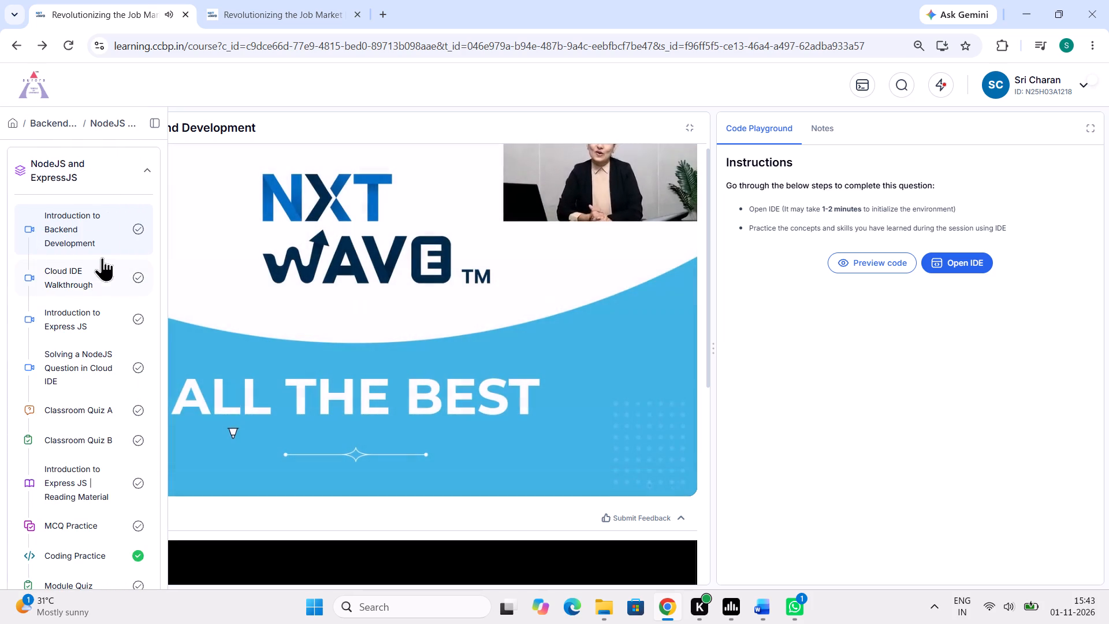
click(851, 343)
scroll(416, 481, down, 12)
scroll(397, 481, up, 9)
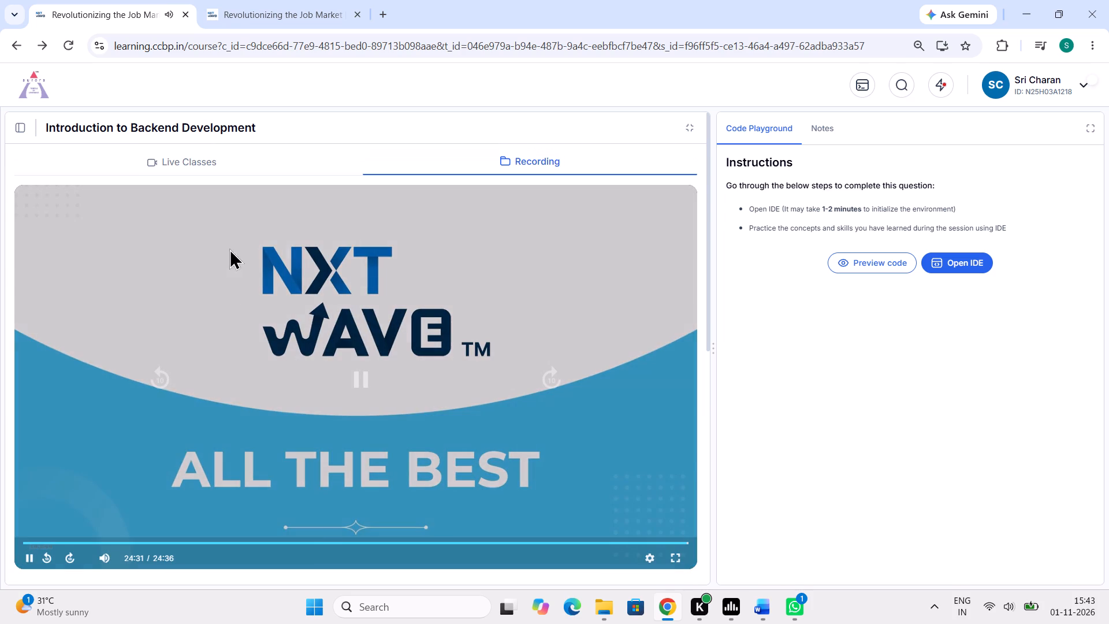
Move the recording back to earlier points, including about 20:39, and skip forward again to near the end, about 24:19.
click(317, 548)
click(582, 550)
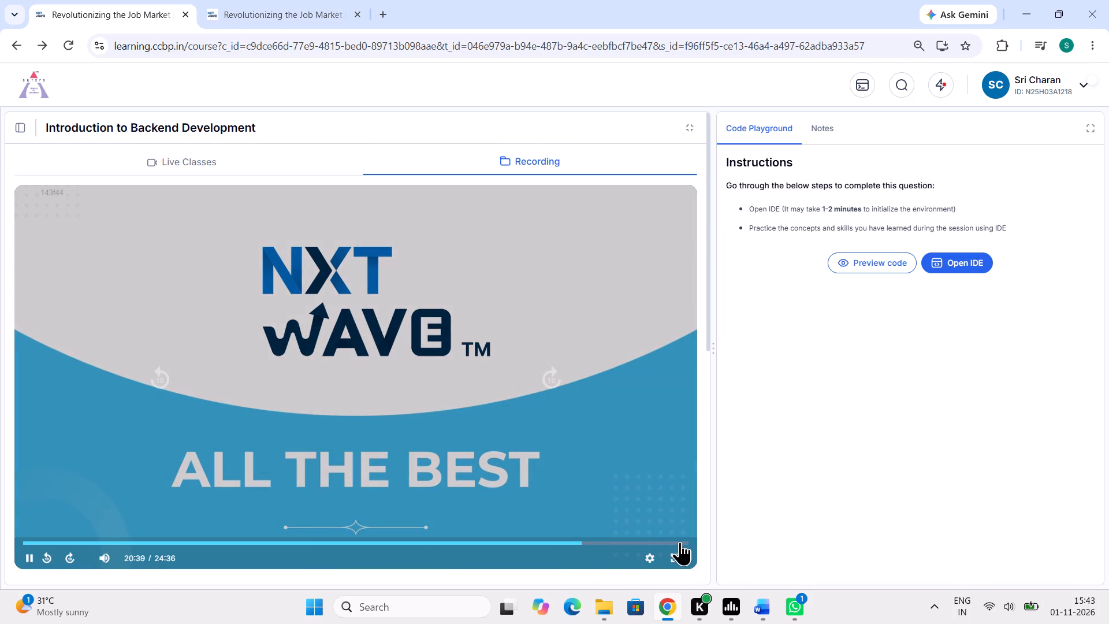
click(681, 544)
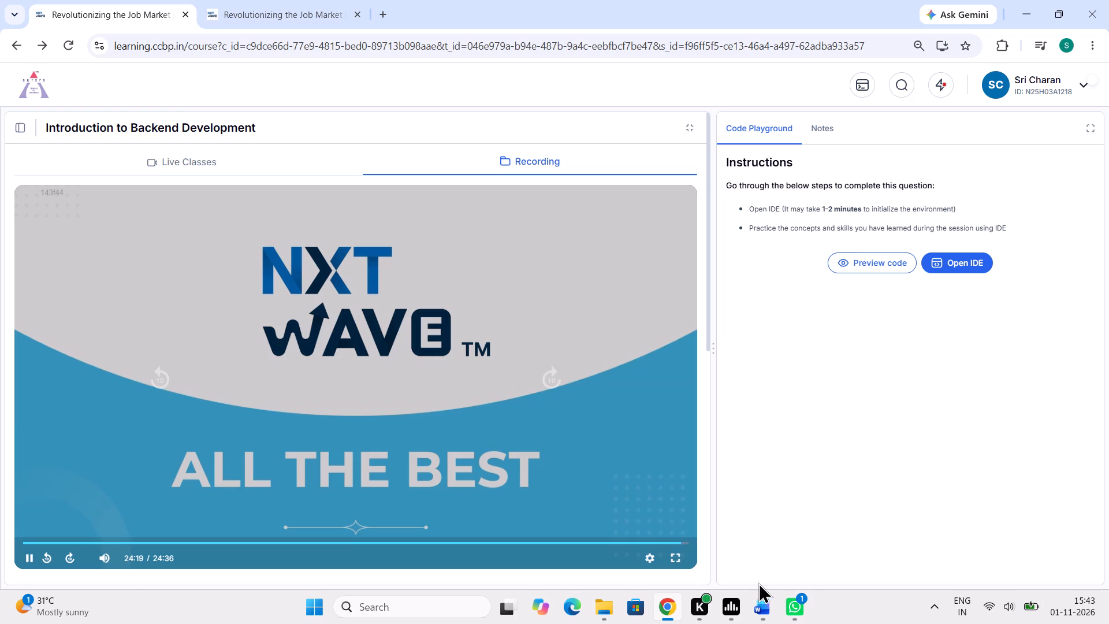